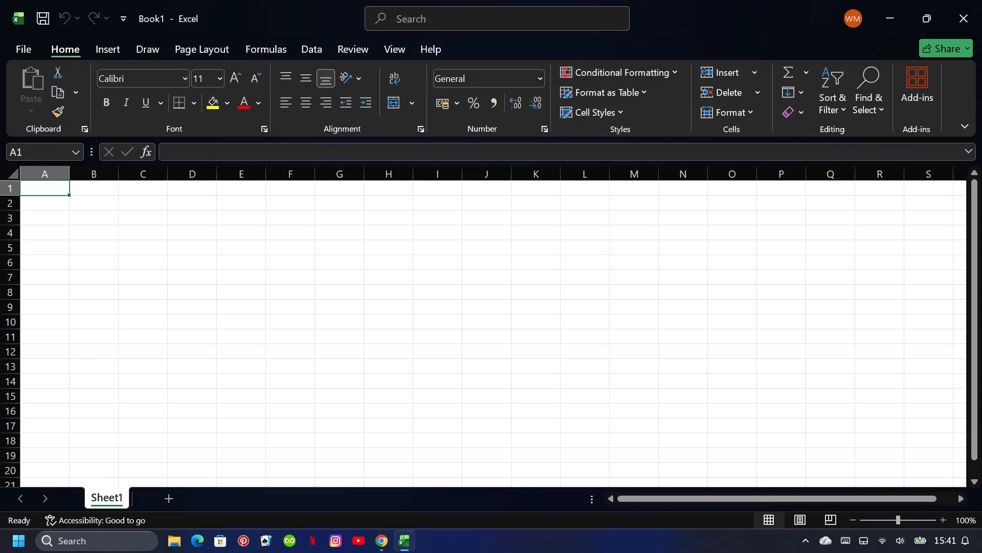
Enter the header "posting date" in bold in cell A1.
left_click(102, 103)
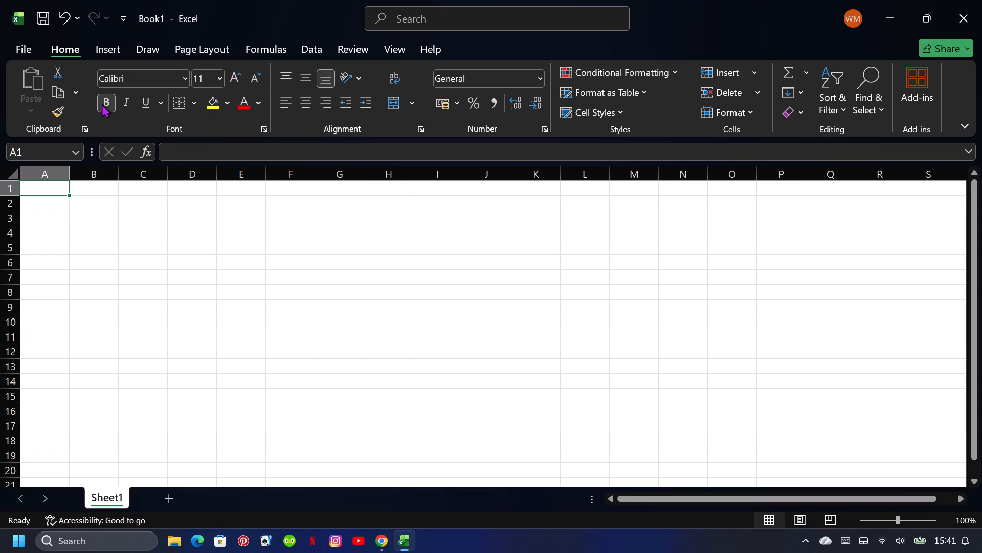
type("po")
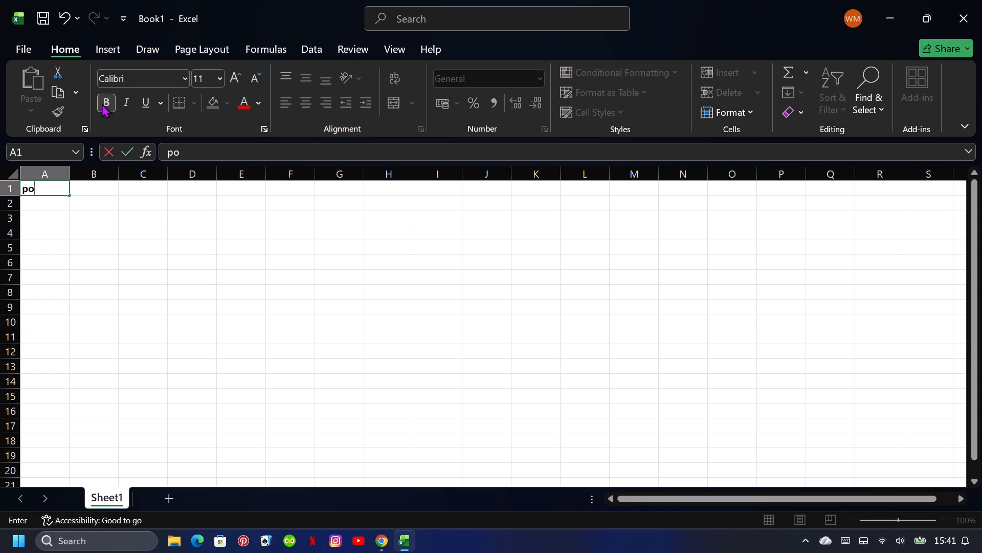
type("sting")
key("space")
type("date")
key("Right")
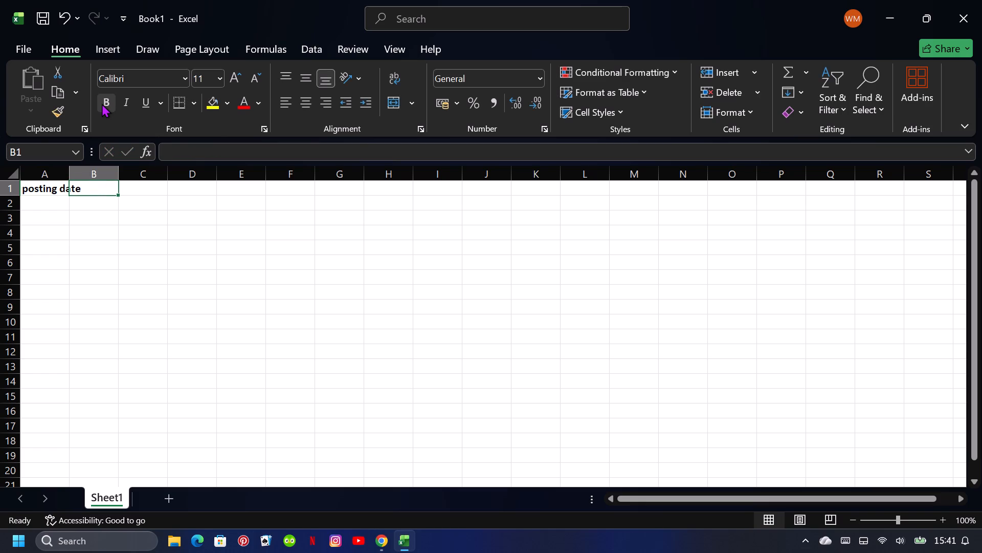
Enter the headers "document no" in cell B1 and "description" in cell C1.
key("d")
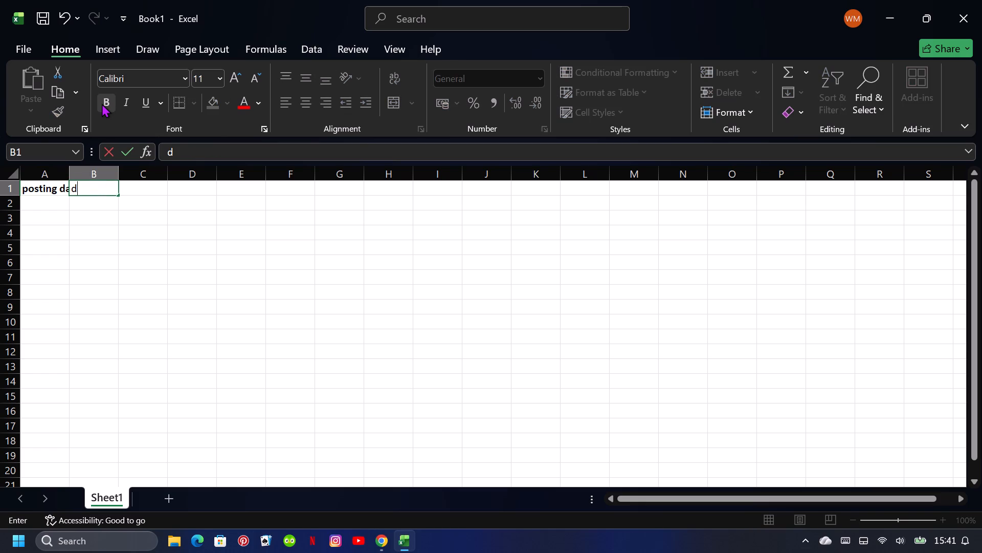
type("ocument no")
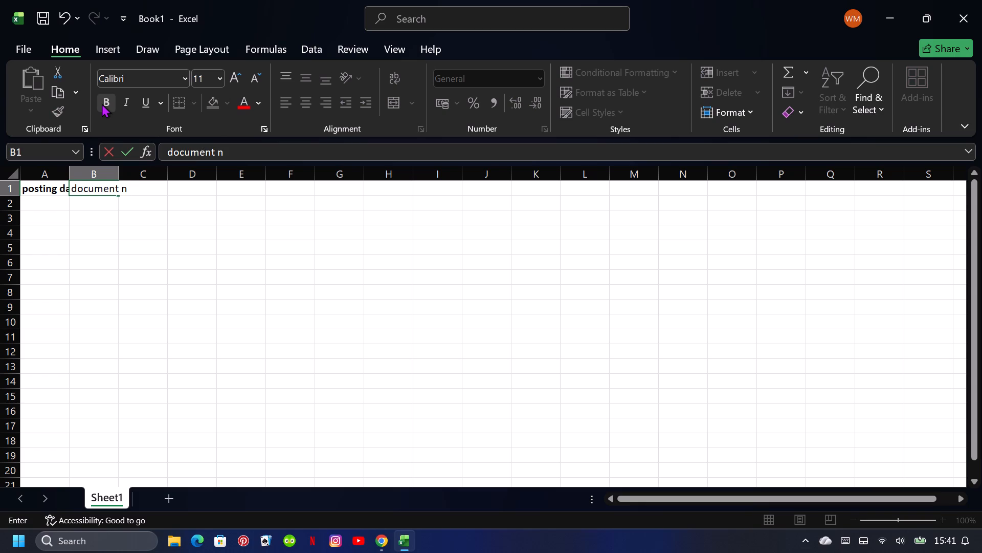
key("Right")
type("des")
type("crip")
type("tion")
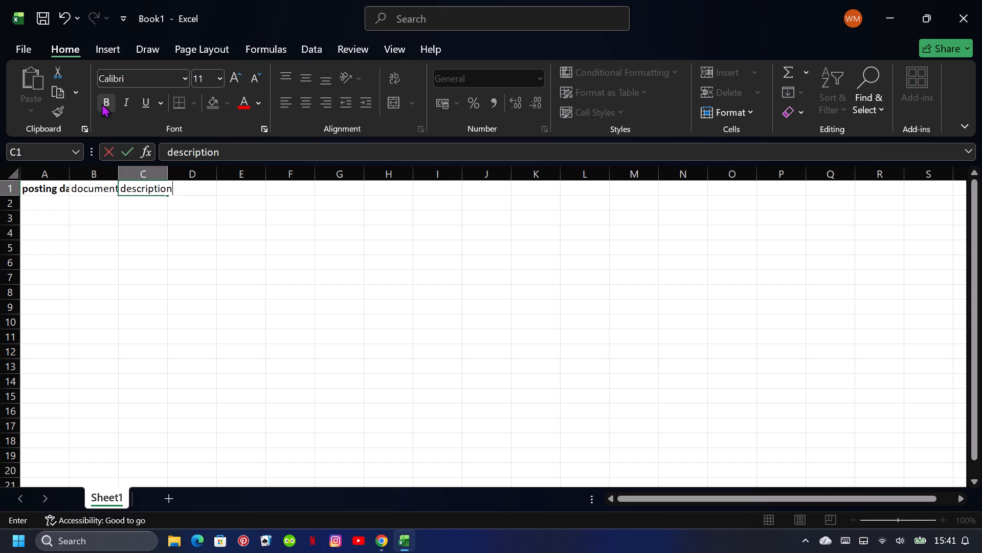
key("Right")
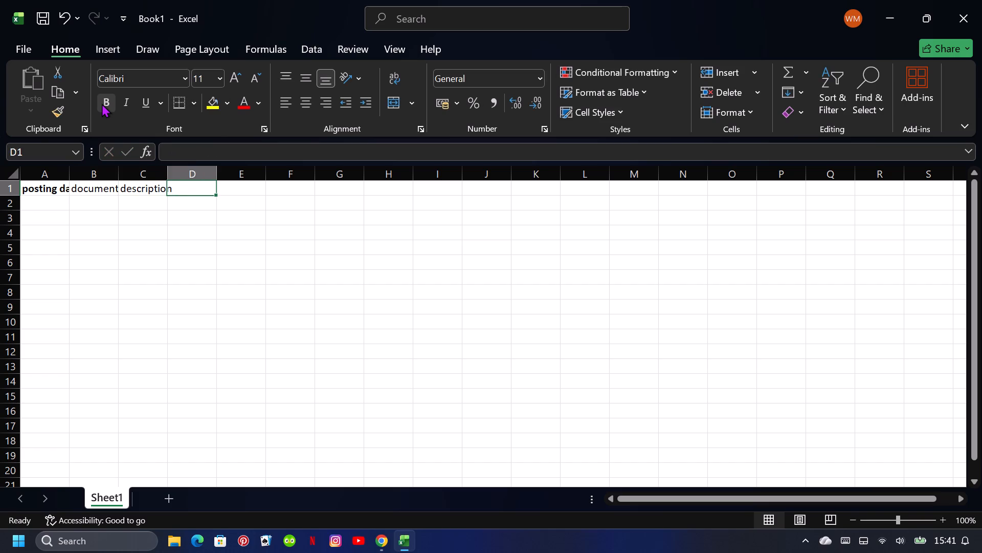
Enter the headers "debit amount" in cell D1 and "credit amount" in cell E1.
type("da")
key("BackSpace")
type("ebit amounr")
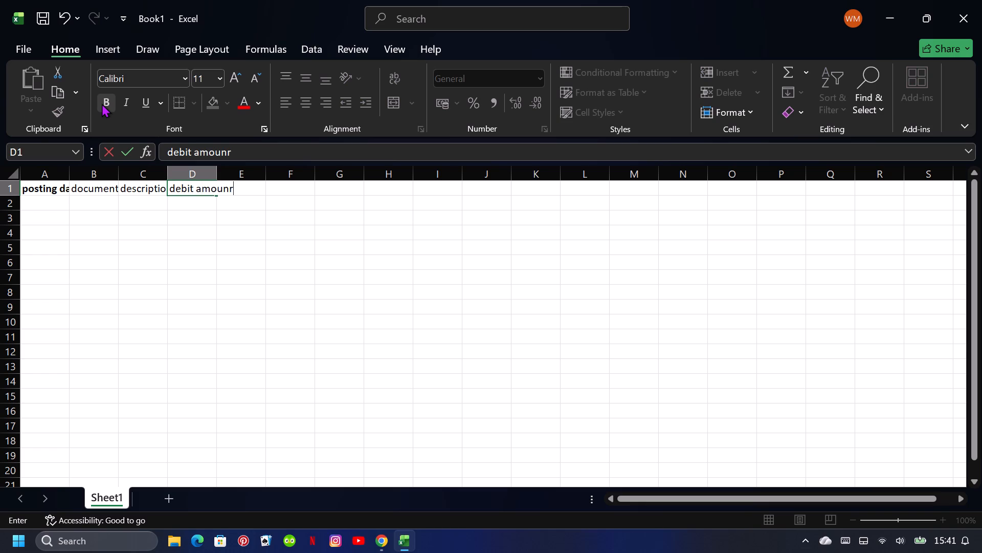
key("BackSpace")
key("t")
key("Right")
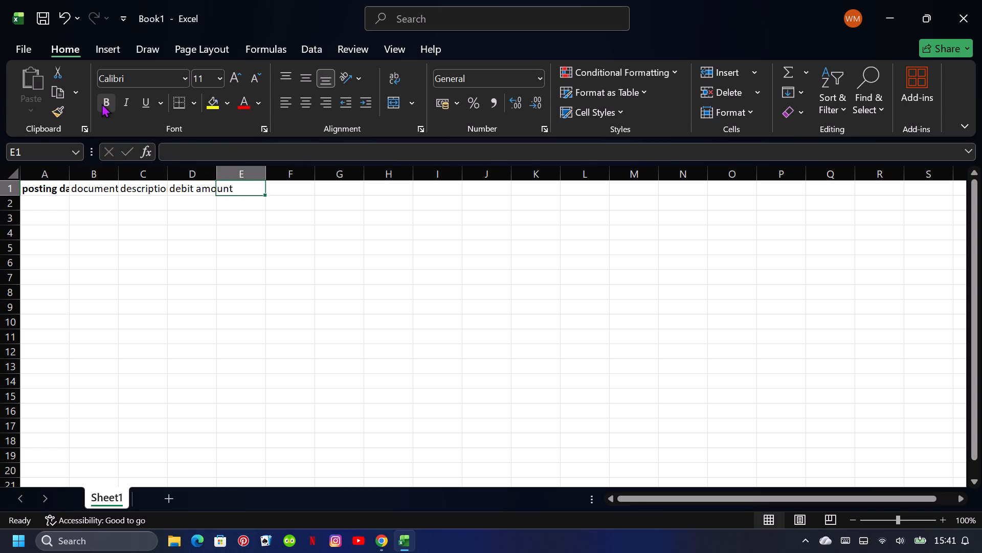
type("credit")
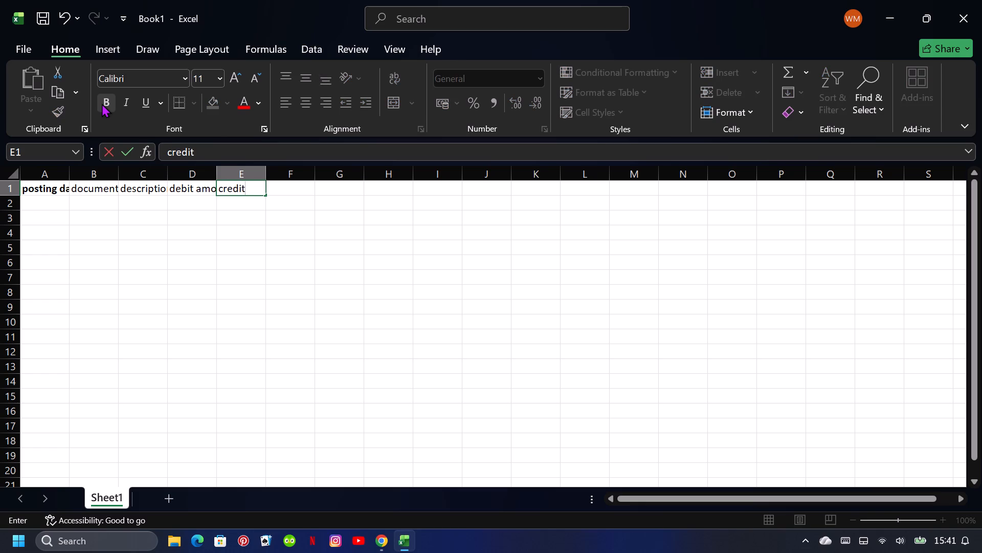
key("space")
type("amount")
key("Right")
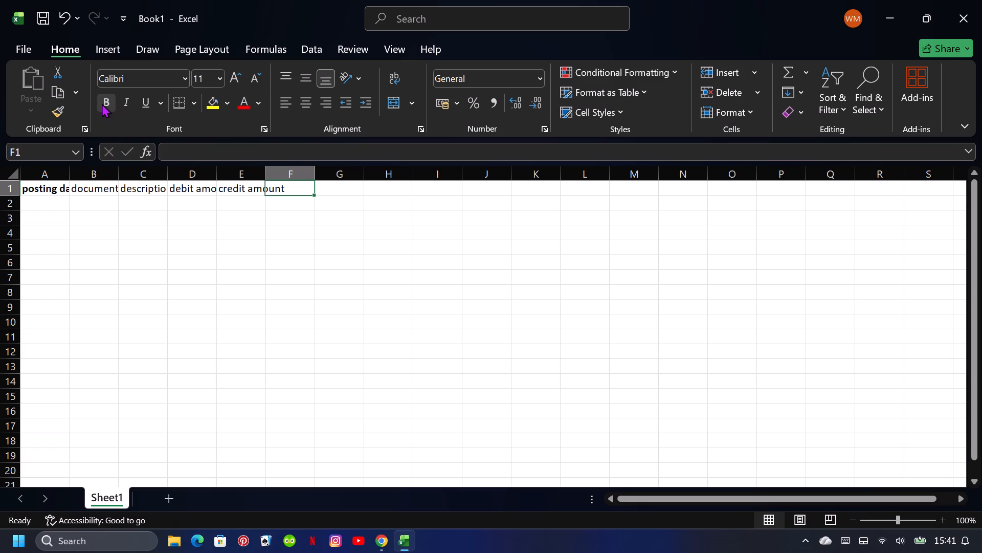
Enter the header "running balance" in cell F1.
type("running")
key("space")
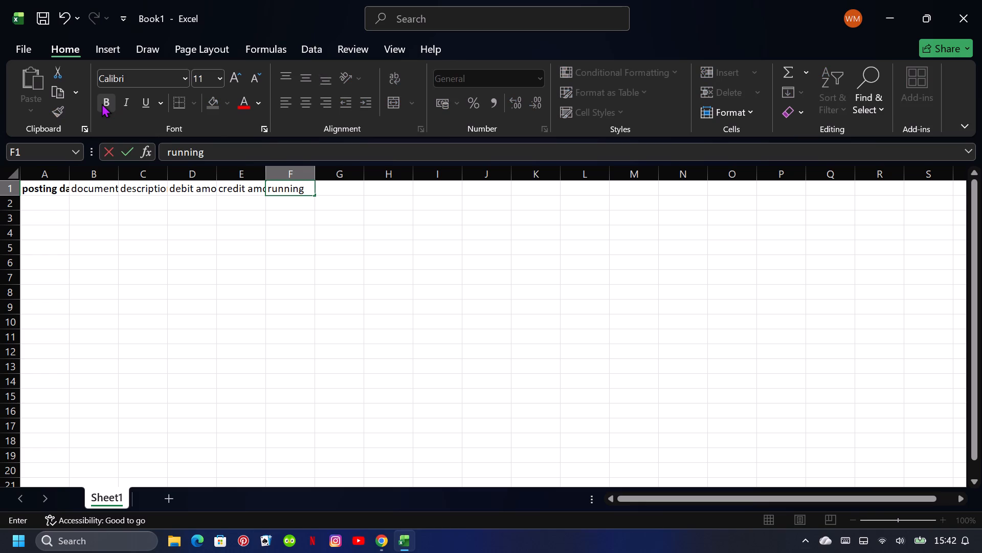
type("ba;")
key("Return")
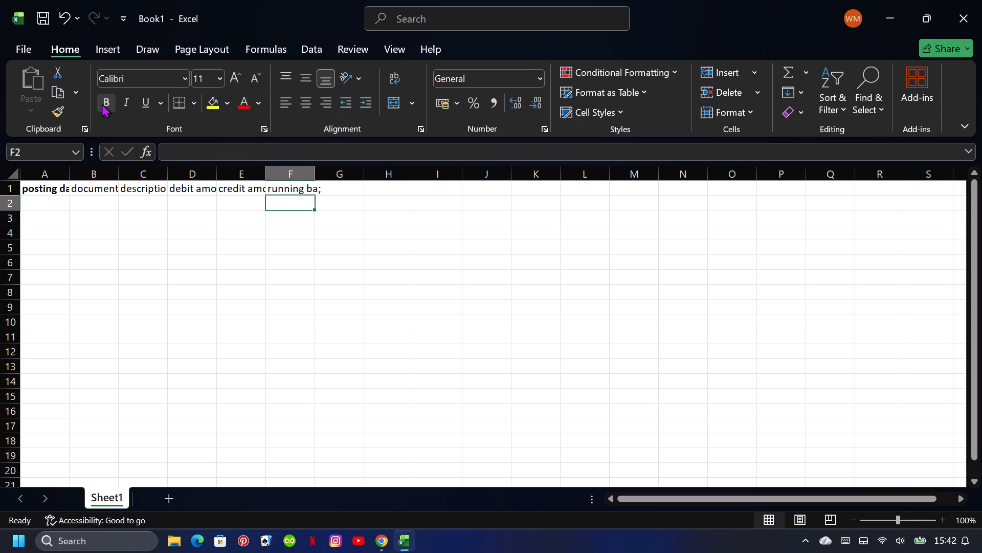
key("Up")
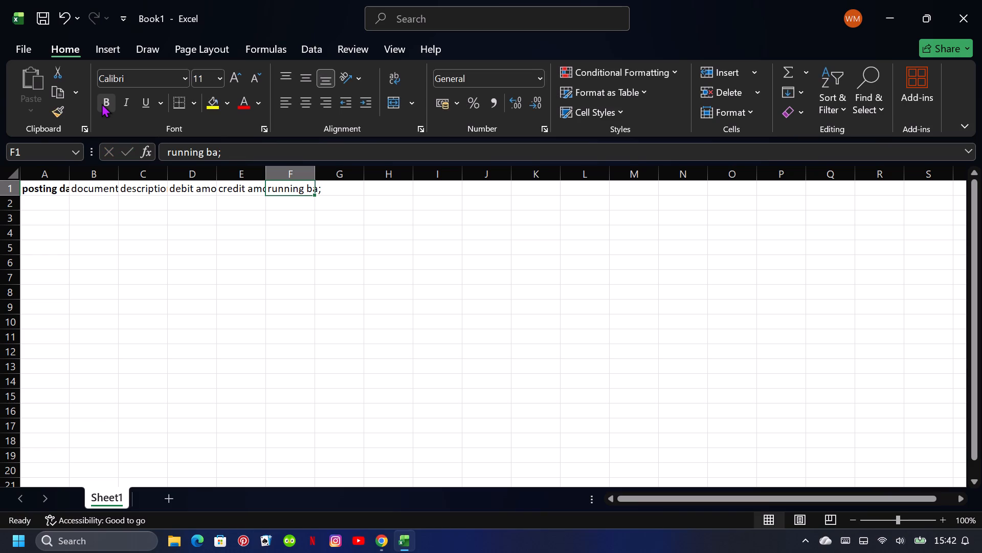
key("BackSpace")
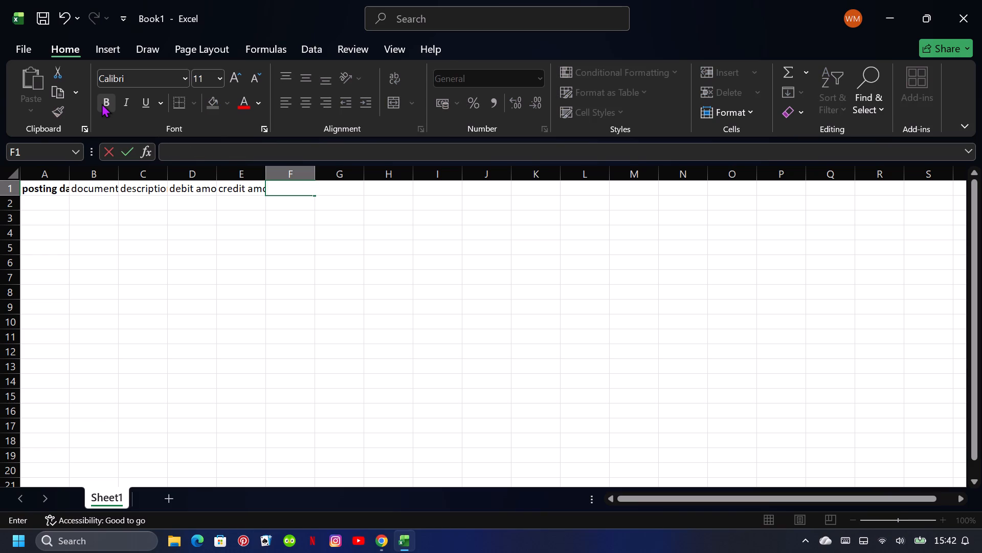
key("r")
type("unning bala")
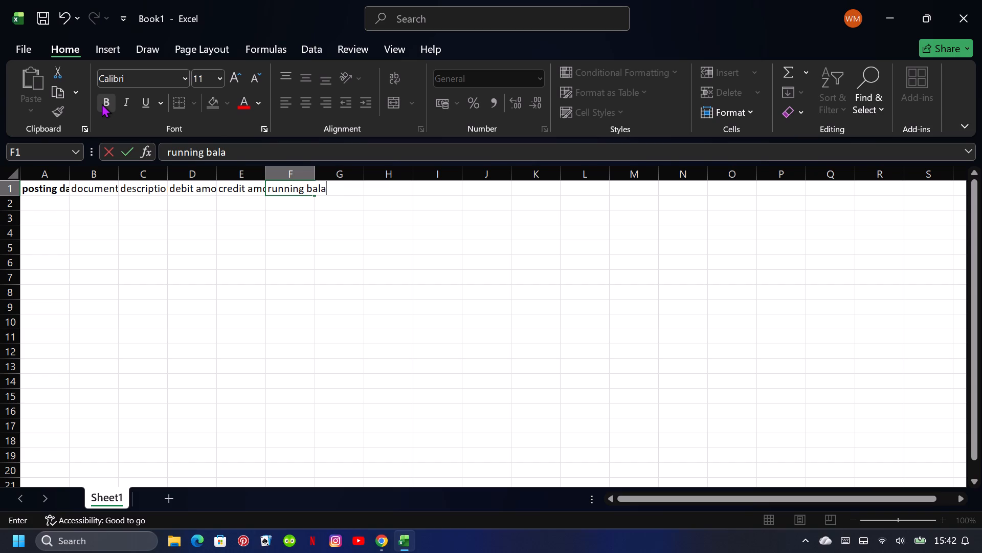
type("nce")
left_click_drag(67, 203, 87, 206)
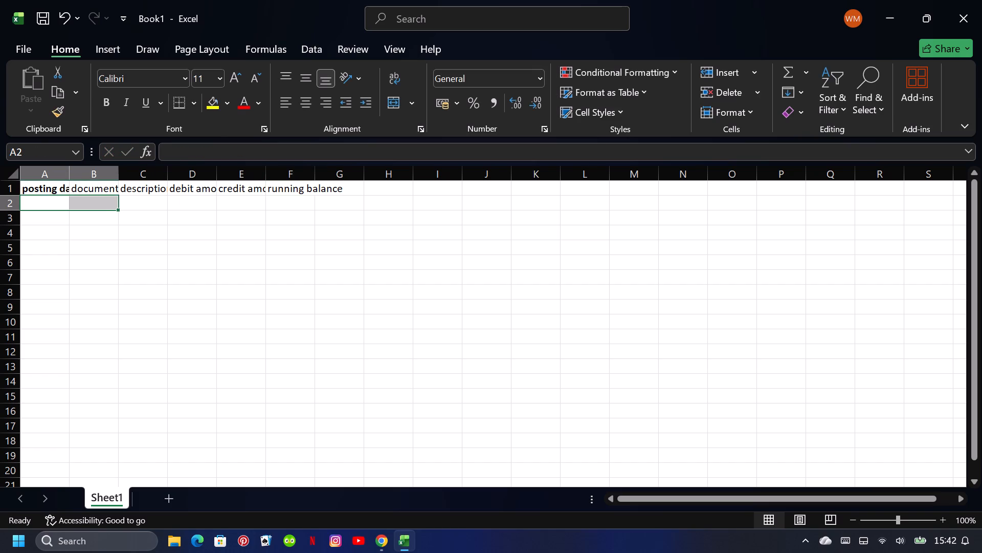
left_click(133, 217)
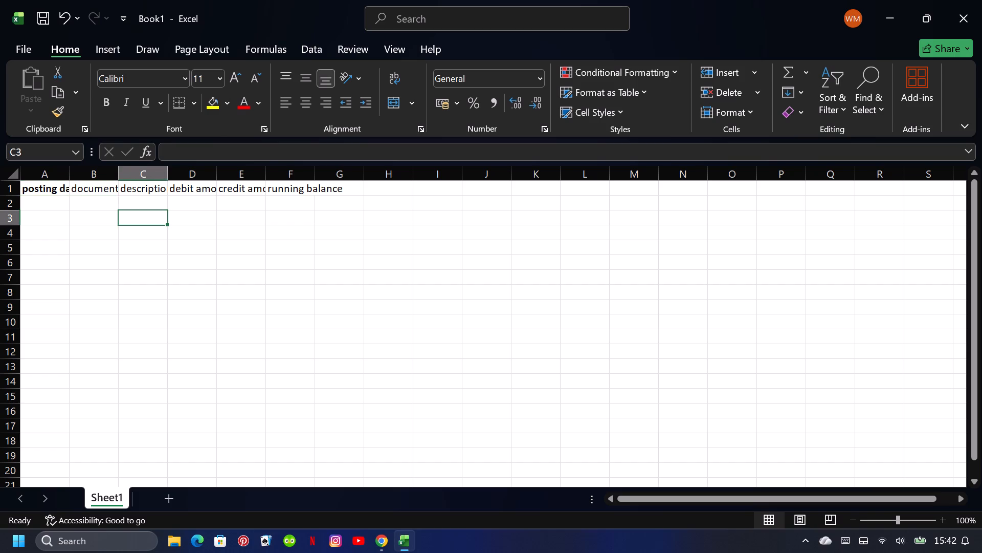
Widen columns A through F to fit their headers, making the description column about twice as wide as the others.
left_click_drag(72, 177, 122, 177)
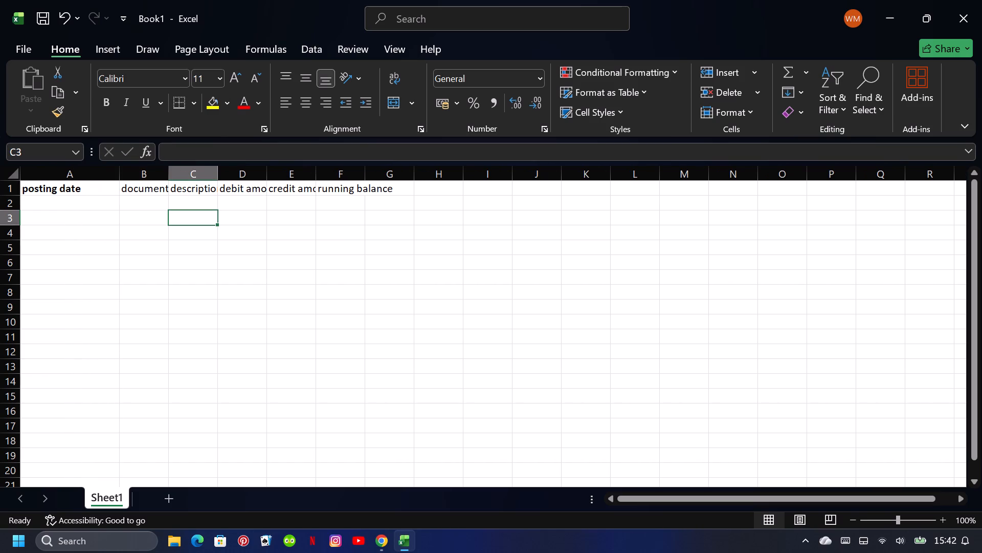
left_click_drag(167, 177, 205, 177)
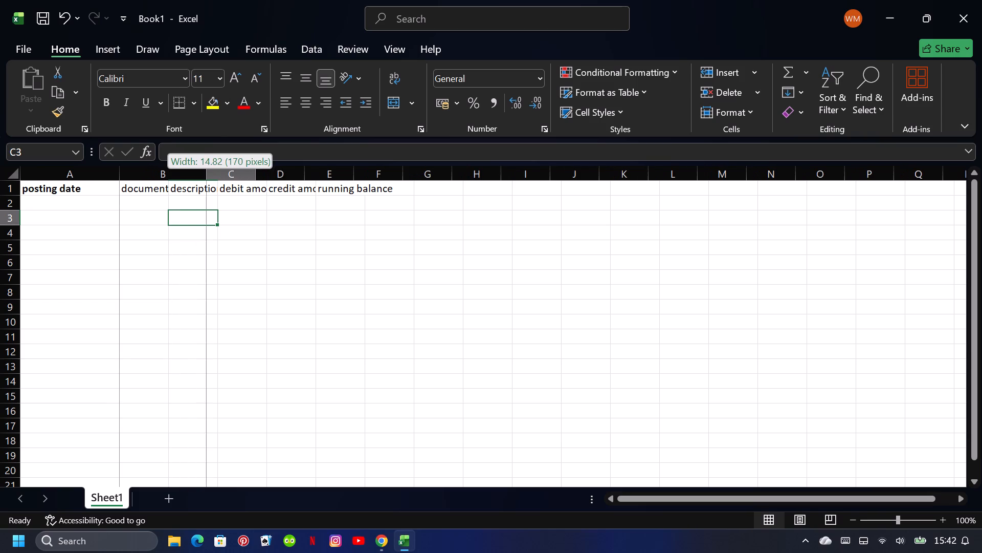
left_click_drag(205, 177, 216, 178)
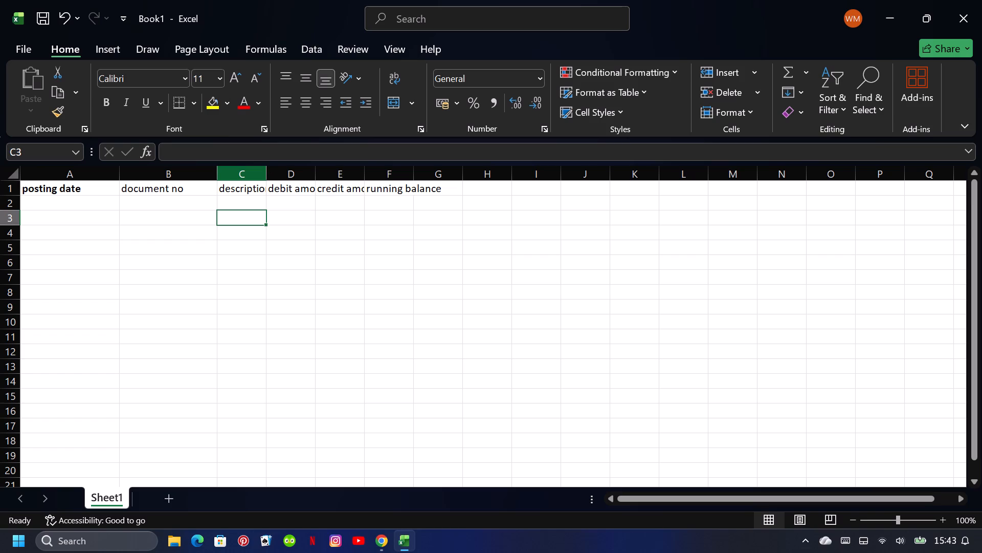
left_click_drag(268, 173, 351, 167)
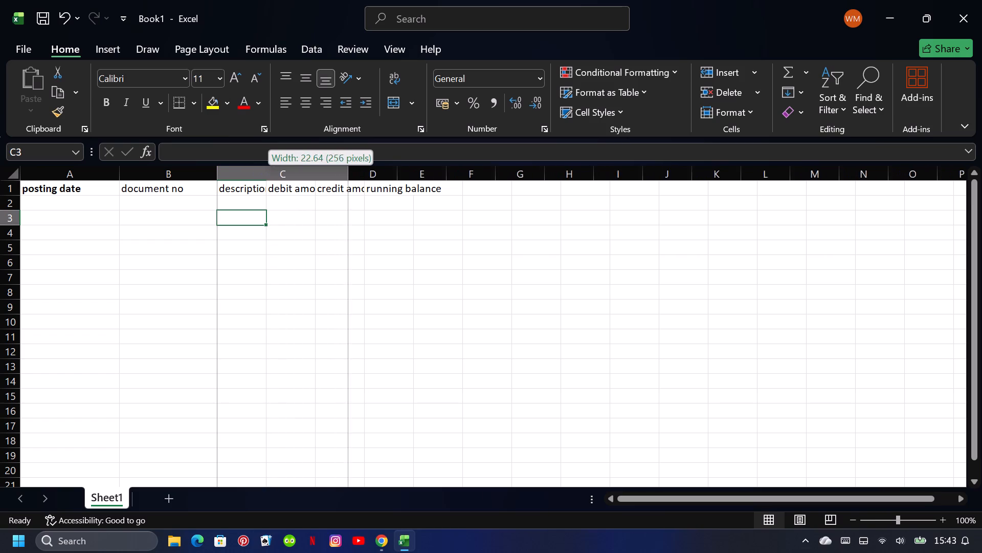
left_click_drag(351, 167, 412, 167)
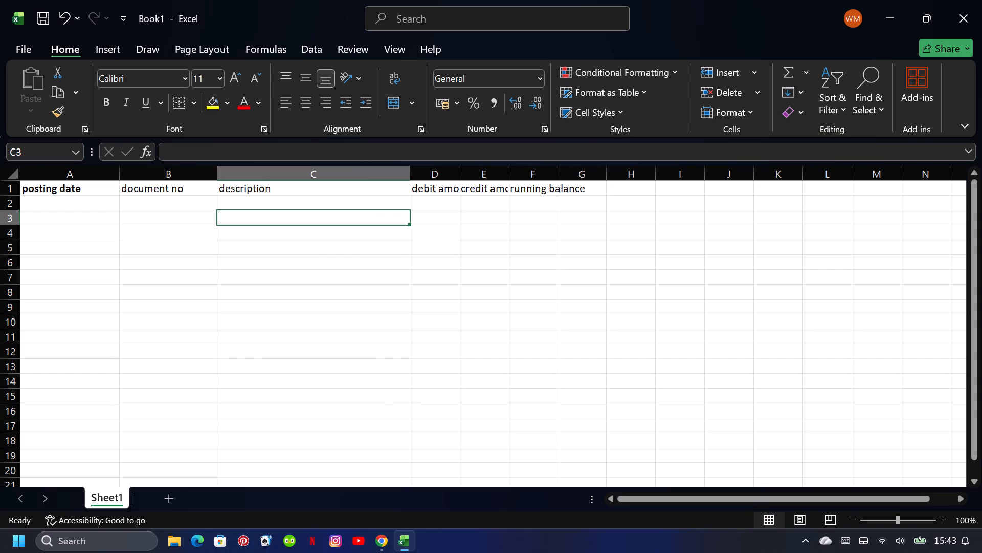
left_click_drag(455, 175, 500, 177)
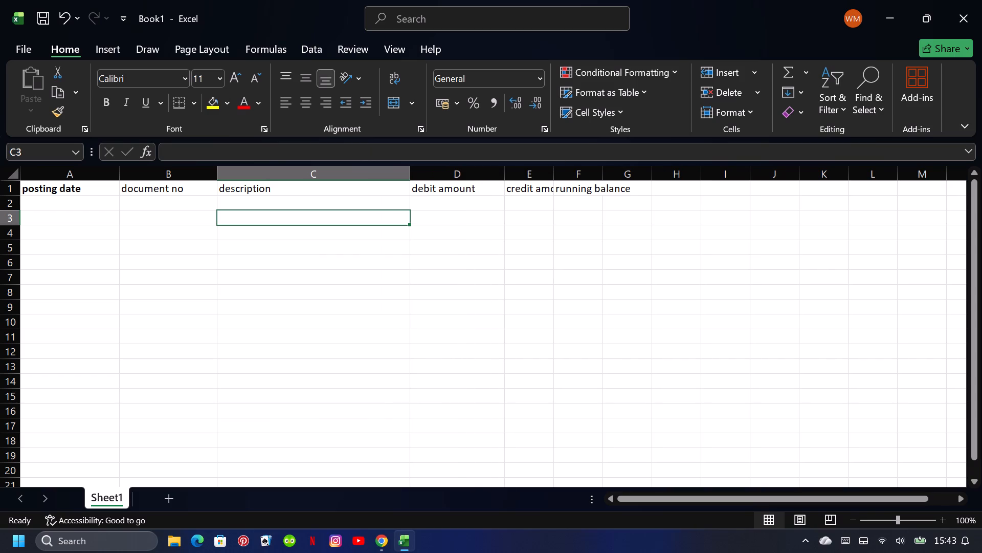
left_click_drag(554, 176, 601, 177)
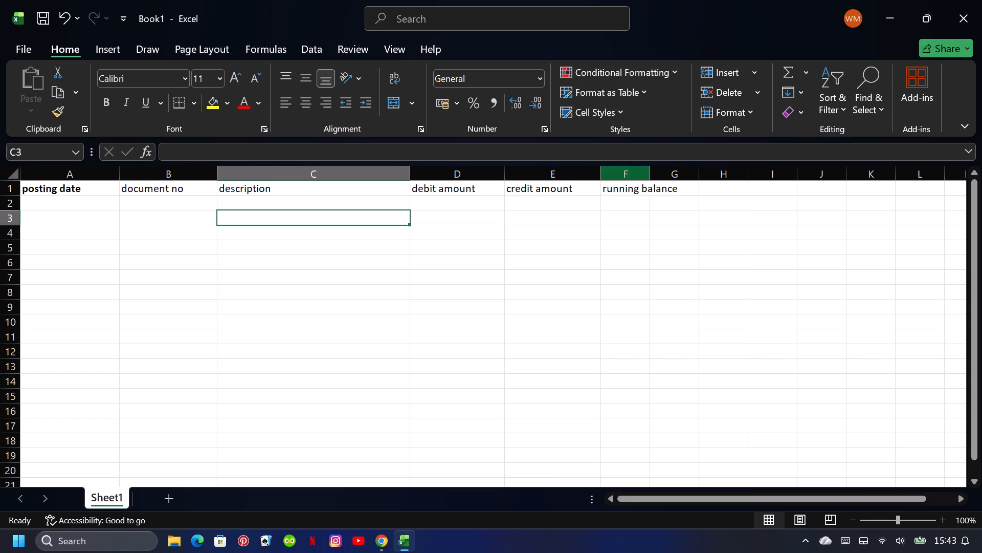
left_click_drag(649, 174, 719, 176)
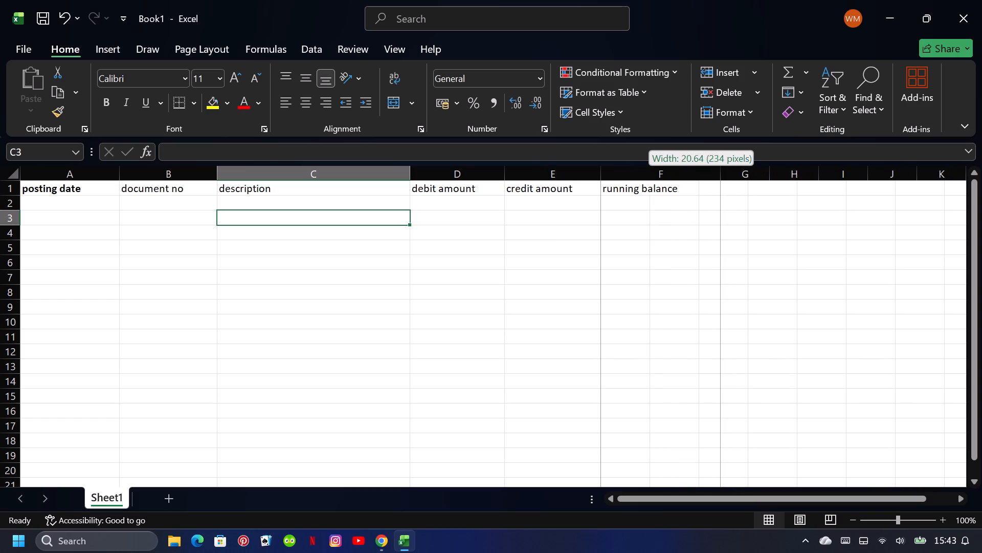
left_click_drag(719, 176, 697, 178)
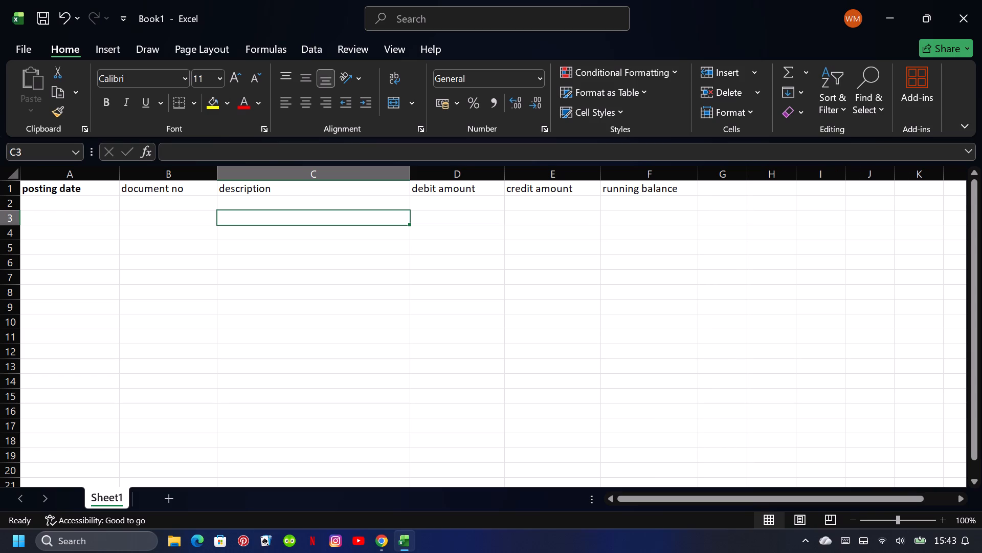
Enter the posting date 02-08-26 in cell A2, directly below the posting date header.
key("Left")
key("Left")
key("Left")
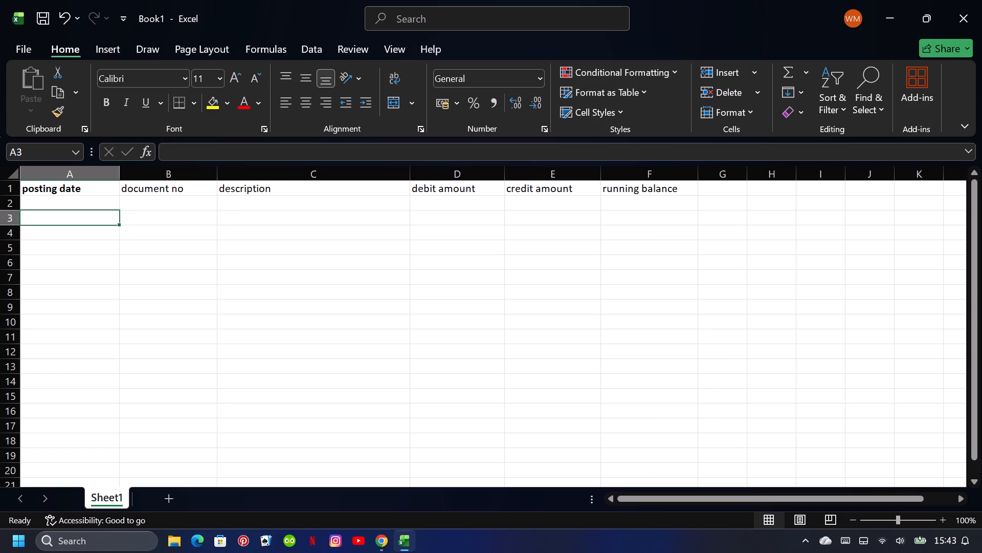
key("Up")
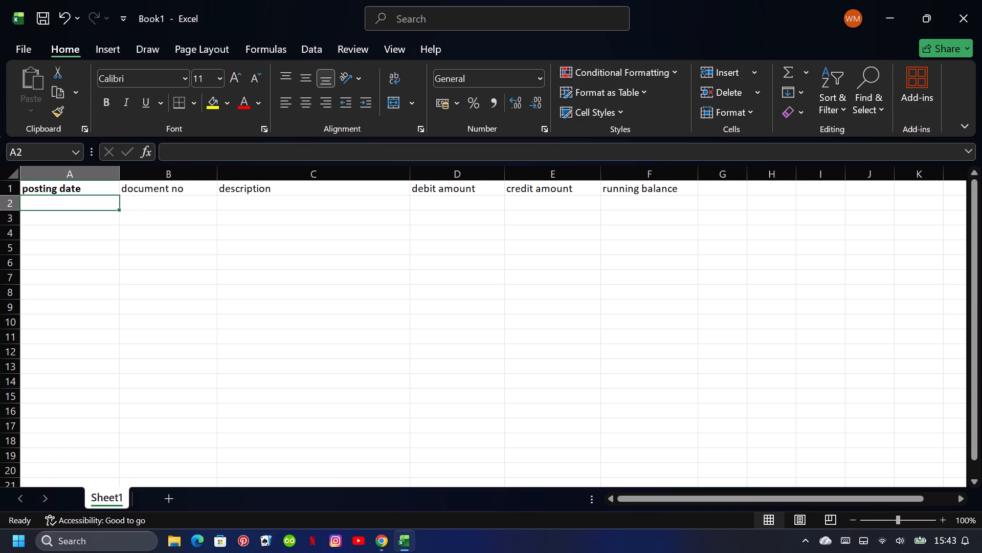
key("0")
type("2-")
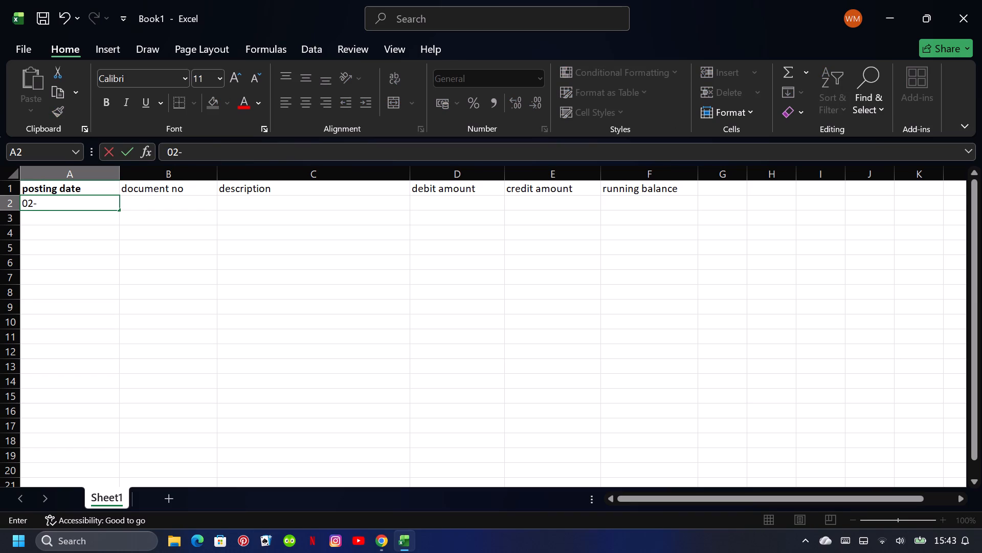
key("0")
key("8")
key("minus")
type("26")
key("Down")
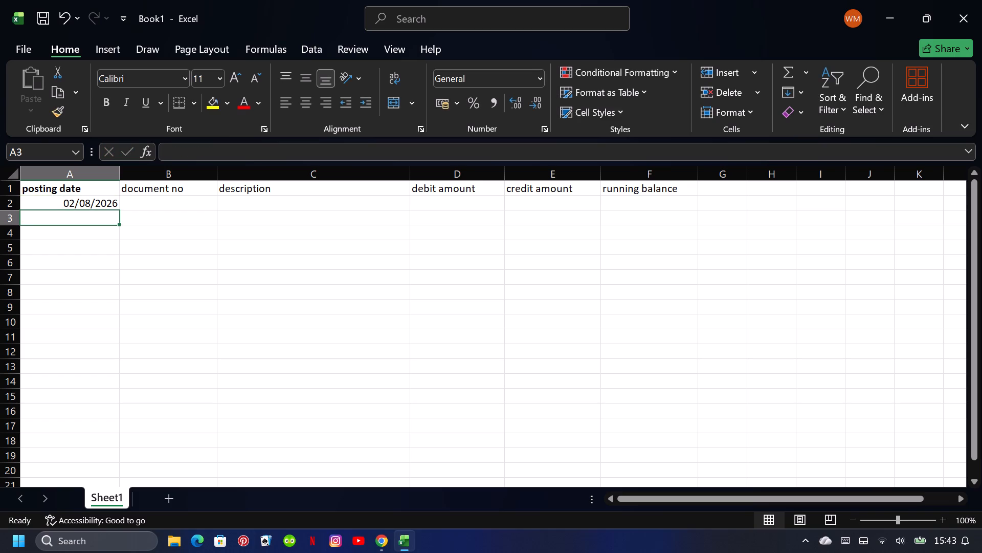
Enter the posting date 02-08-26 in cell A3 for the second ledger entry.
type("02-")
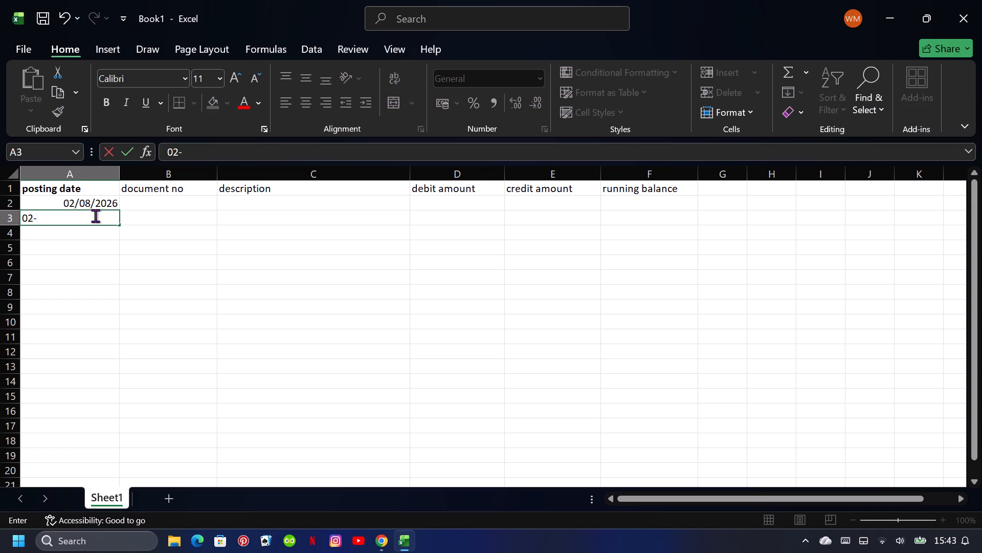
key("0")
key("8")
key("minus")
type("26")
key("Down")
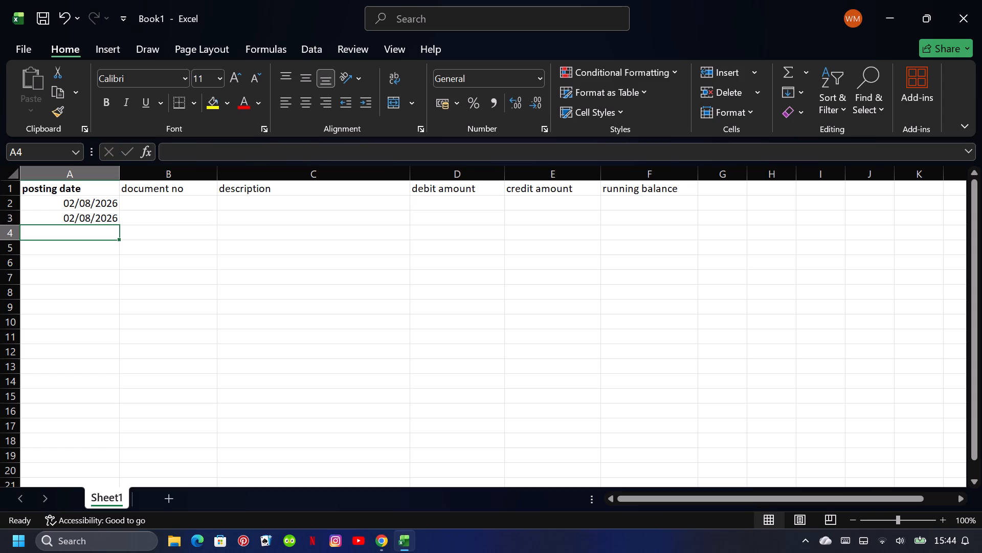
Enter the posting date 05-08-26 in cell A4 for the third ledger entry.
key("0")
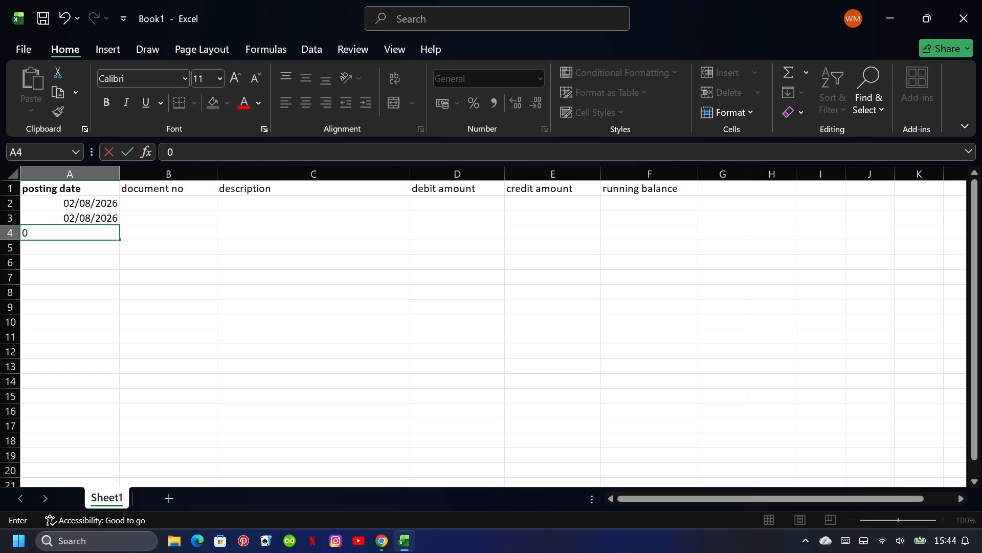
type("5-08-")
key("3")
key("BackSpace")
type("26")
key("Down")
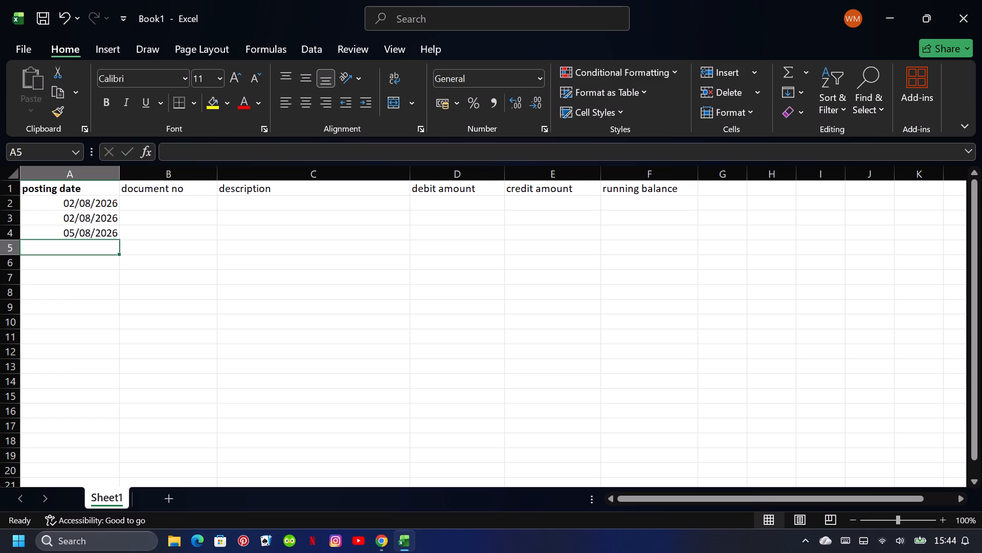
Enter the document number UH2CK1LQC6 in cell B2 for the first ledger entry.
left_click(149, 192)
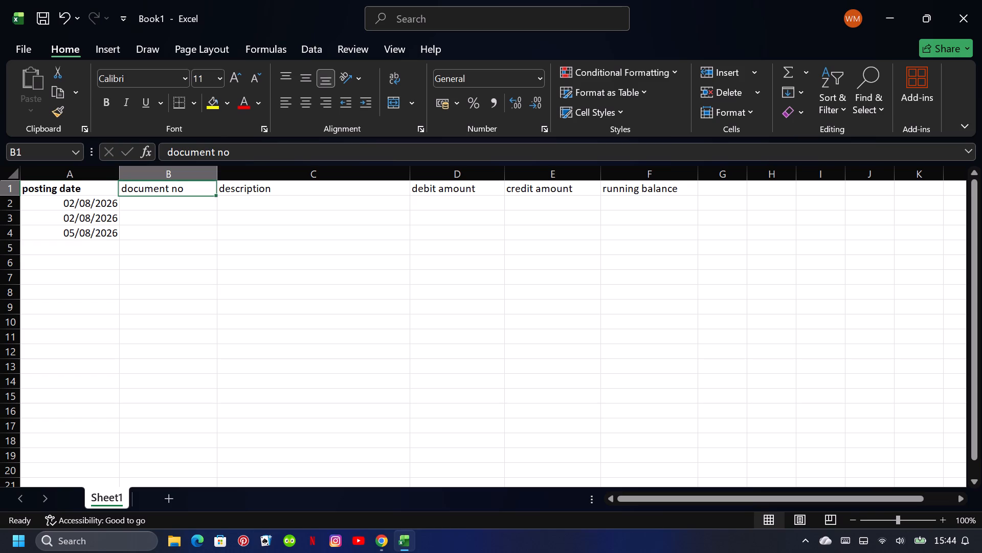
left_click(149, 202)
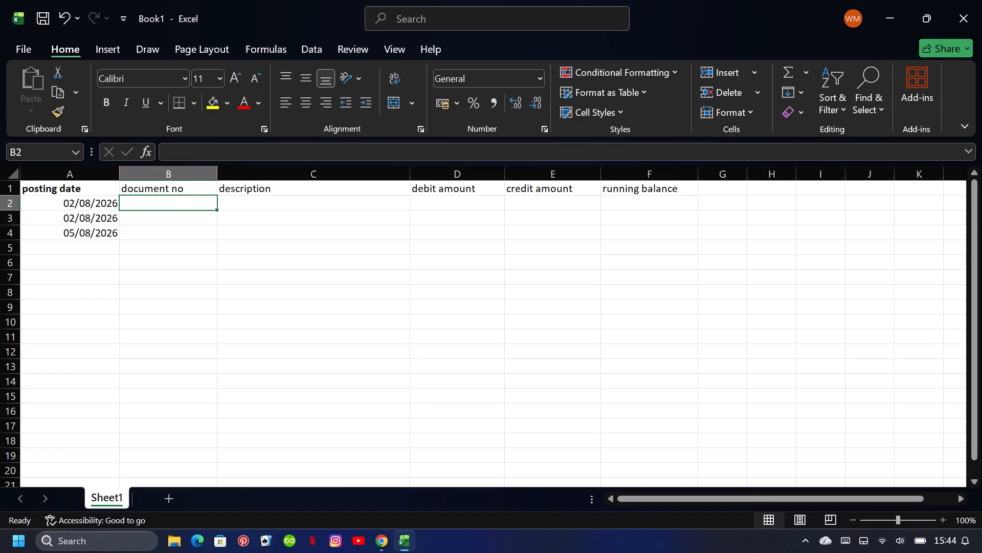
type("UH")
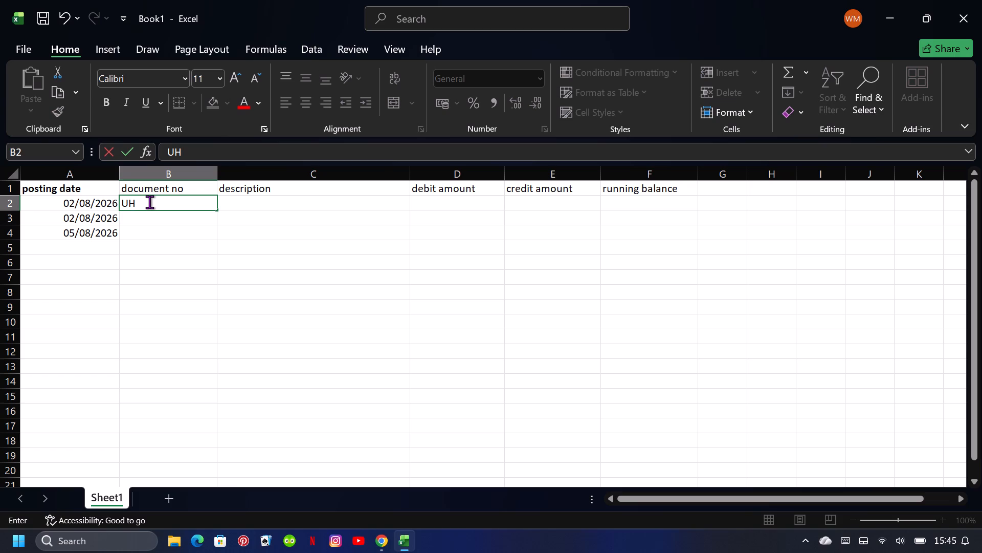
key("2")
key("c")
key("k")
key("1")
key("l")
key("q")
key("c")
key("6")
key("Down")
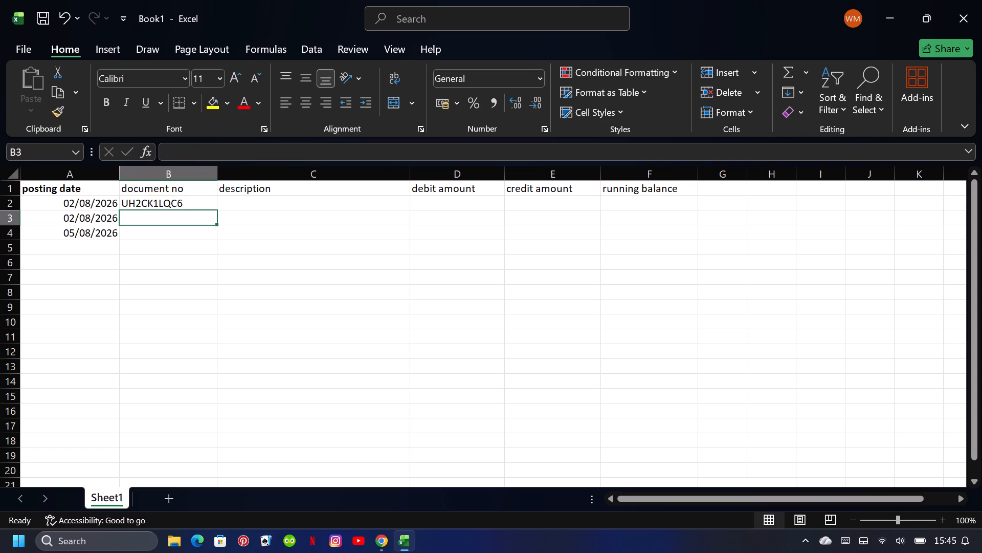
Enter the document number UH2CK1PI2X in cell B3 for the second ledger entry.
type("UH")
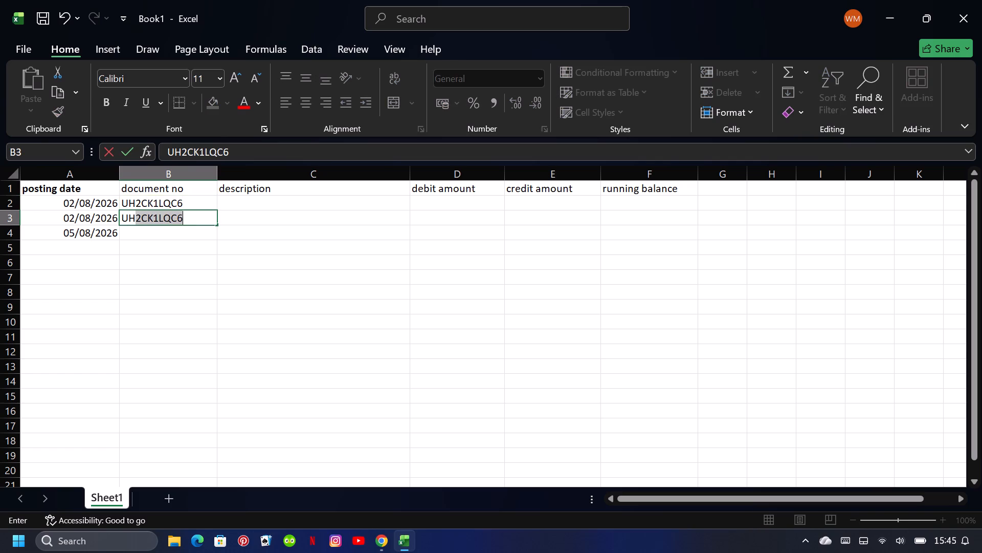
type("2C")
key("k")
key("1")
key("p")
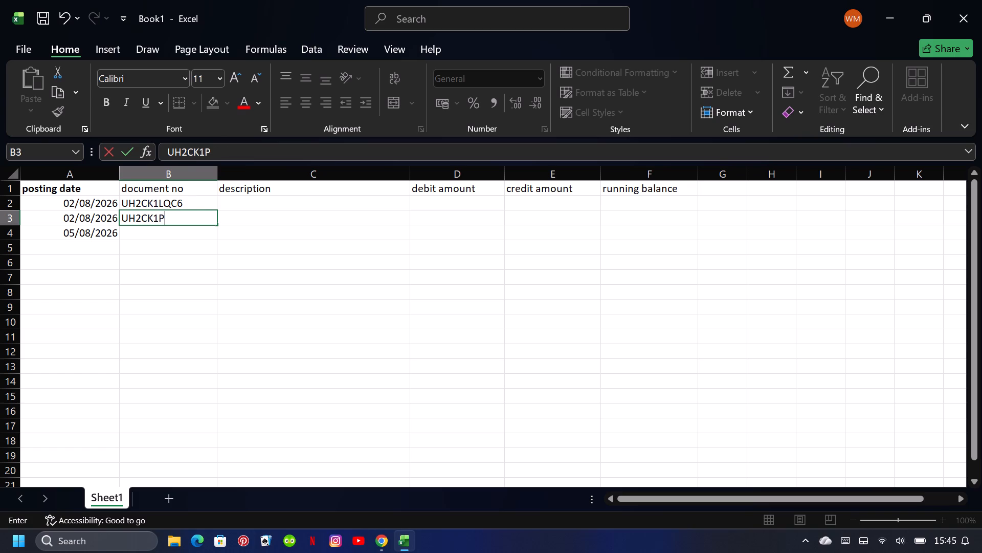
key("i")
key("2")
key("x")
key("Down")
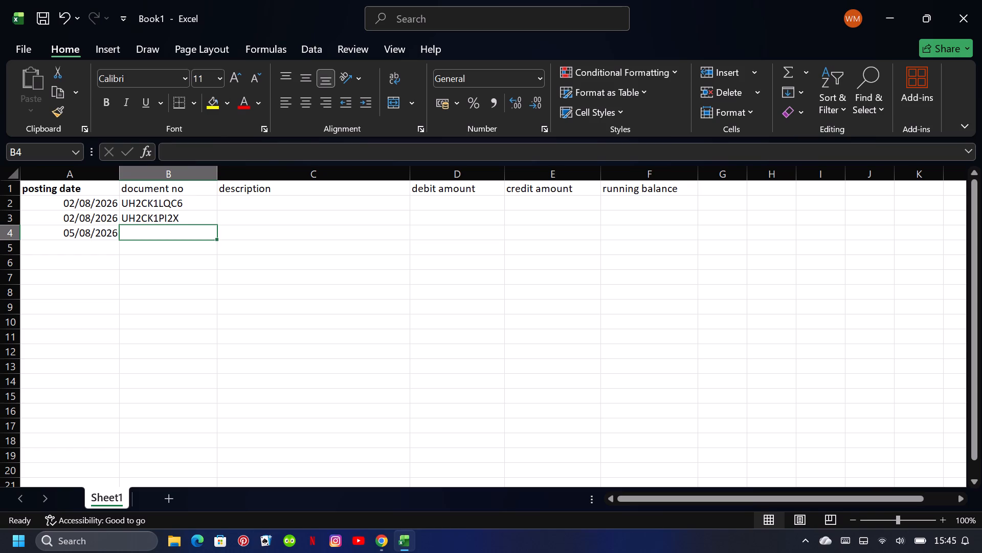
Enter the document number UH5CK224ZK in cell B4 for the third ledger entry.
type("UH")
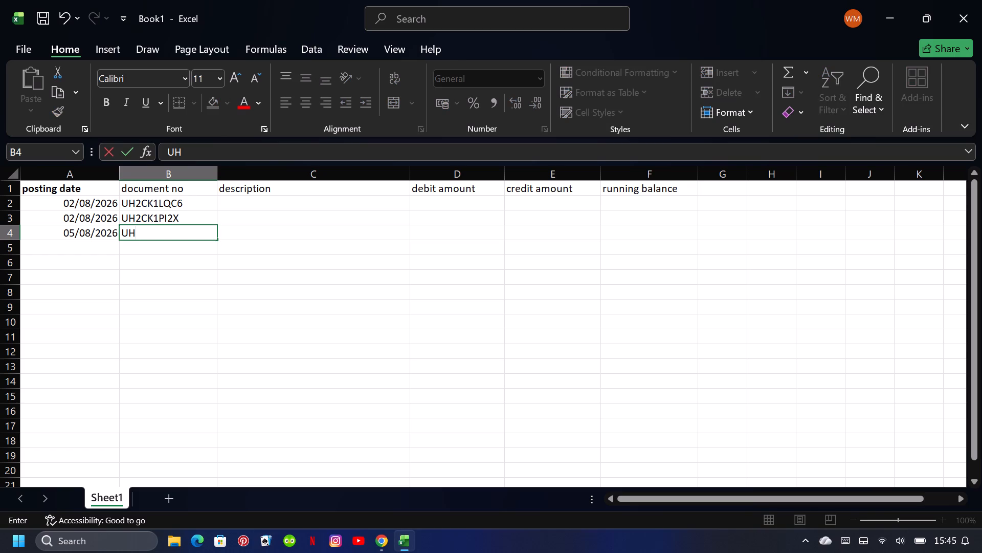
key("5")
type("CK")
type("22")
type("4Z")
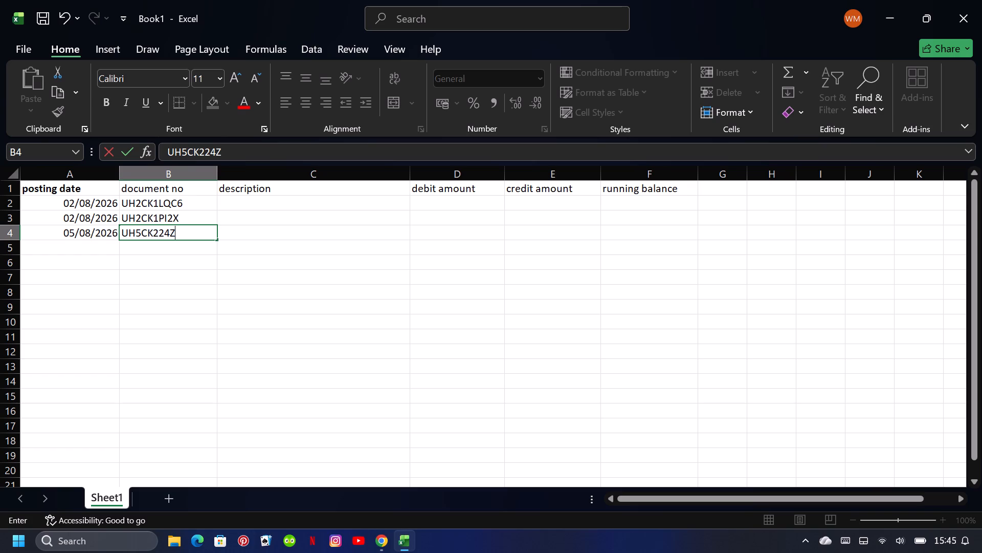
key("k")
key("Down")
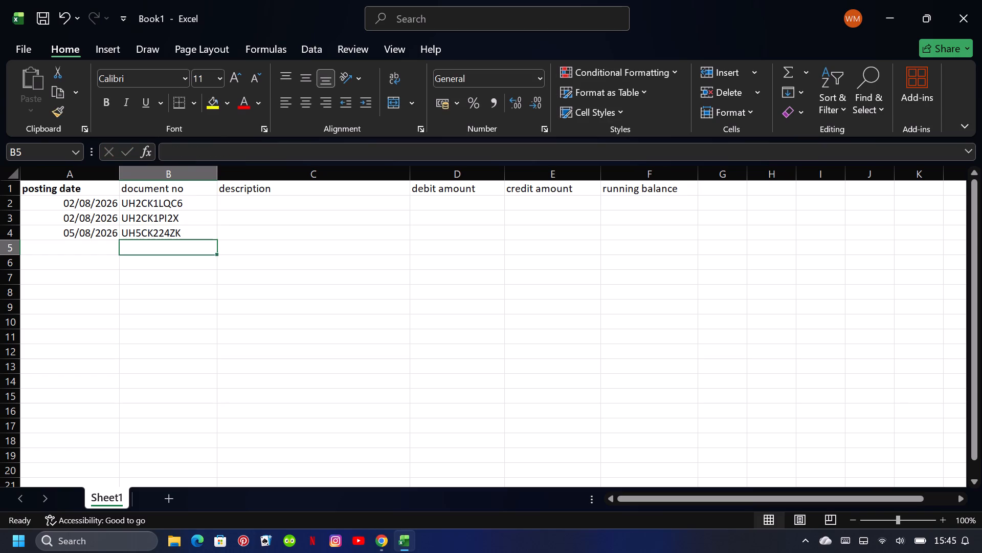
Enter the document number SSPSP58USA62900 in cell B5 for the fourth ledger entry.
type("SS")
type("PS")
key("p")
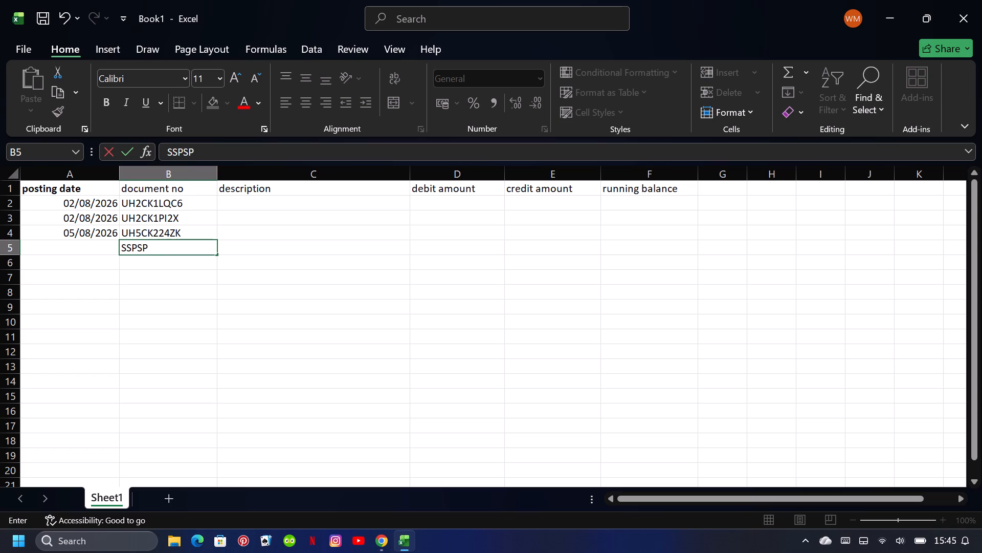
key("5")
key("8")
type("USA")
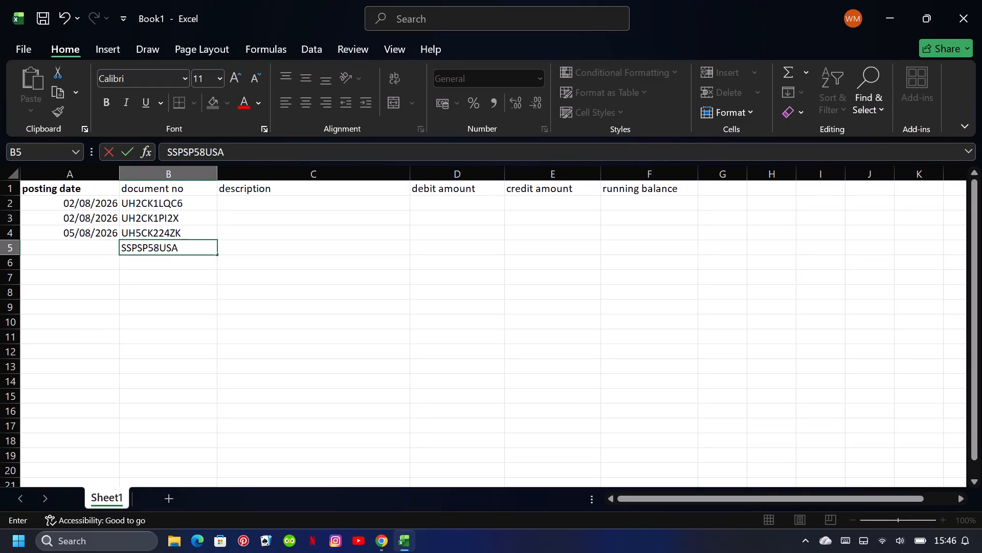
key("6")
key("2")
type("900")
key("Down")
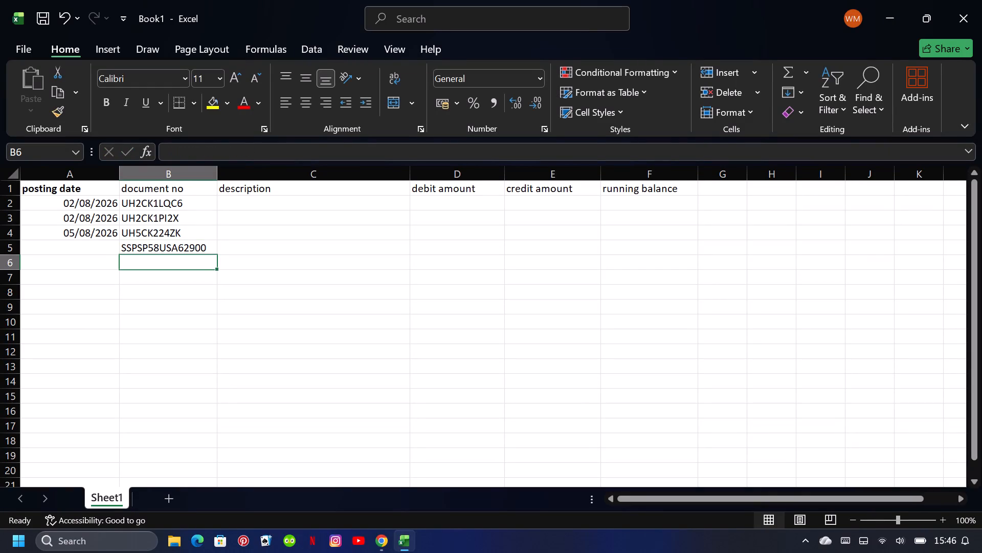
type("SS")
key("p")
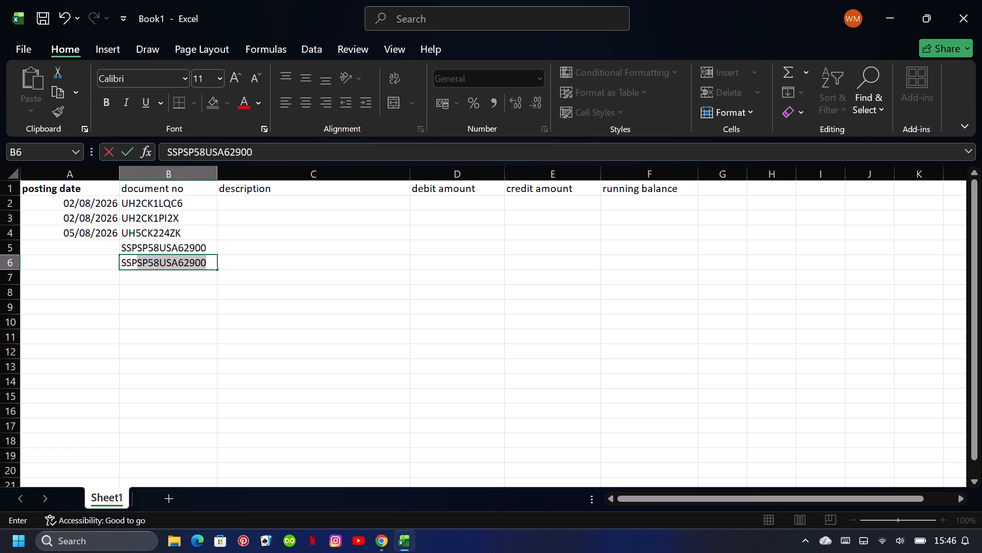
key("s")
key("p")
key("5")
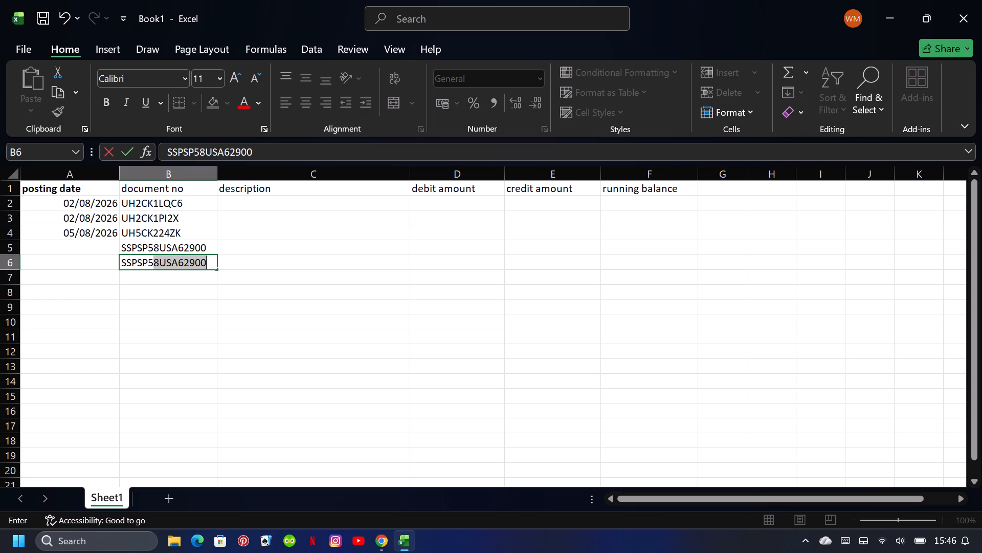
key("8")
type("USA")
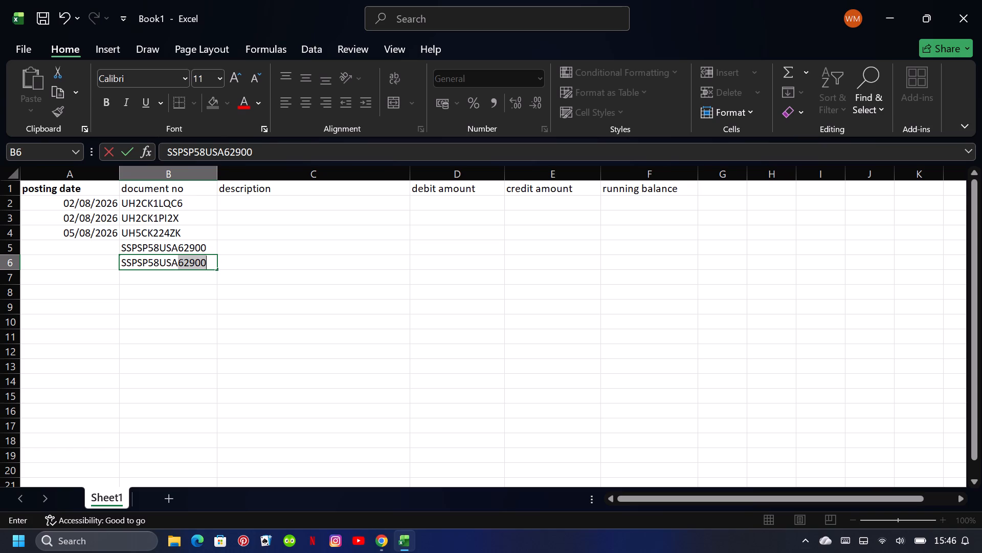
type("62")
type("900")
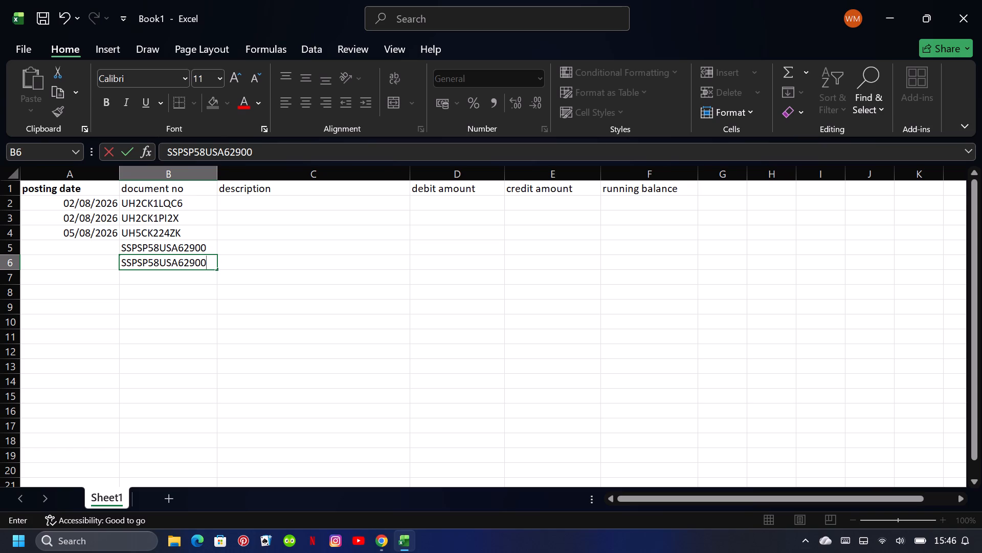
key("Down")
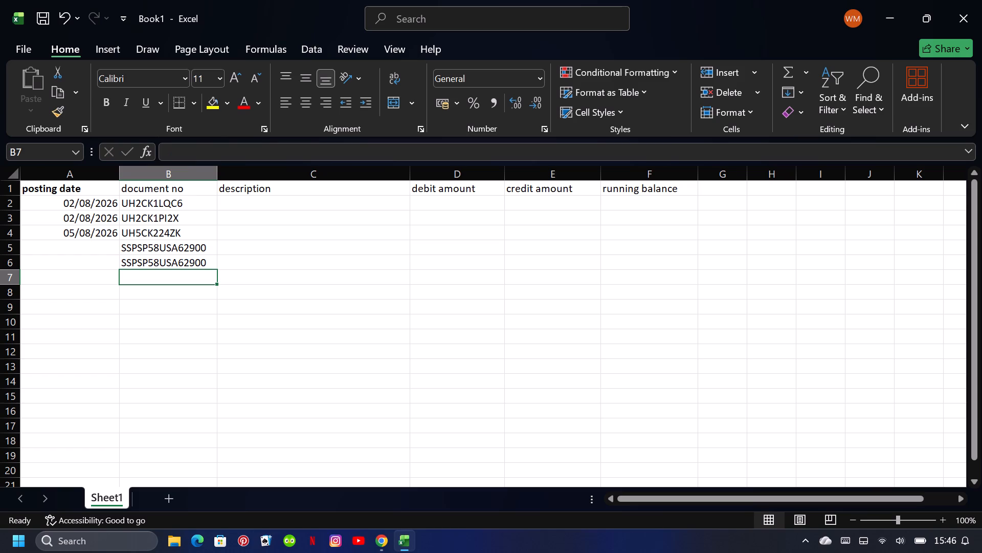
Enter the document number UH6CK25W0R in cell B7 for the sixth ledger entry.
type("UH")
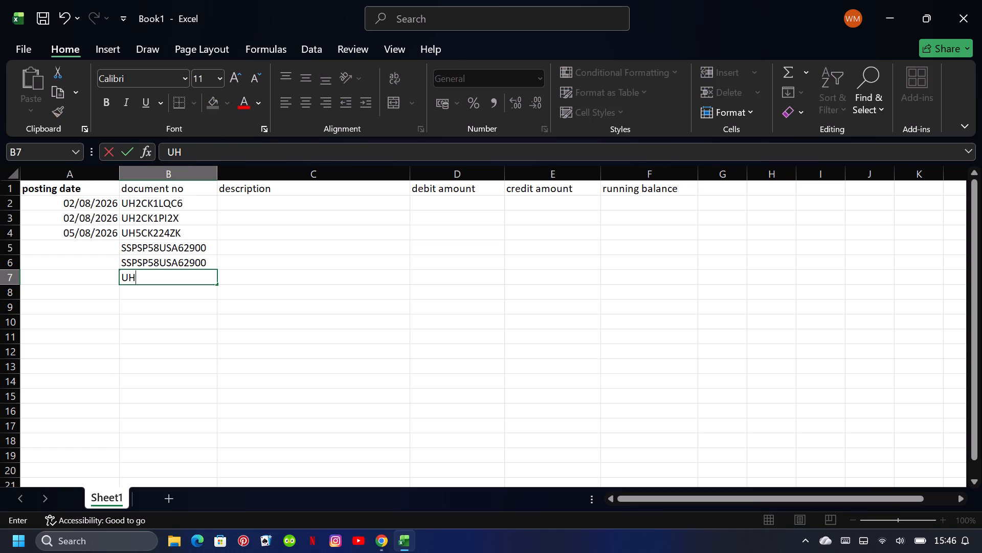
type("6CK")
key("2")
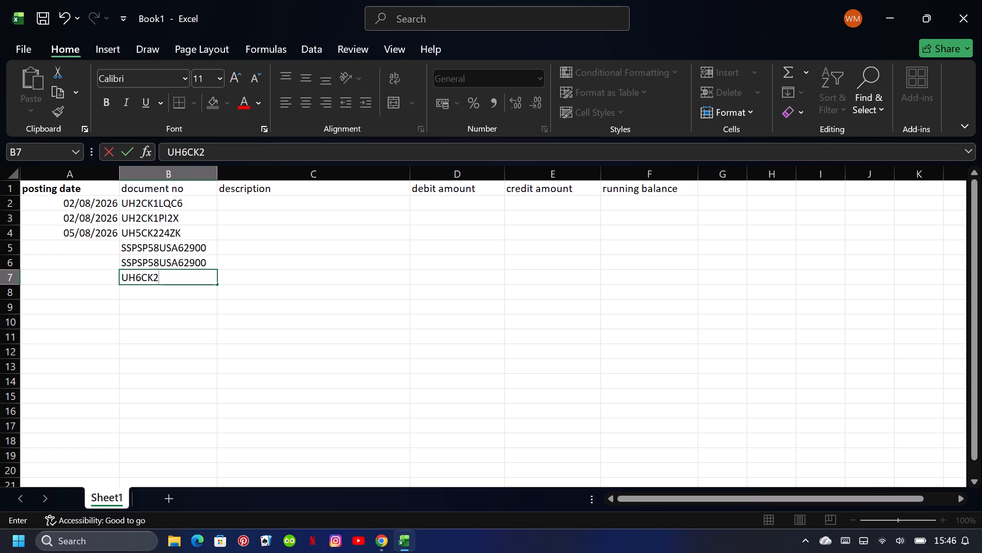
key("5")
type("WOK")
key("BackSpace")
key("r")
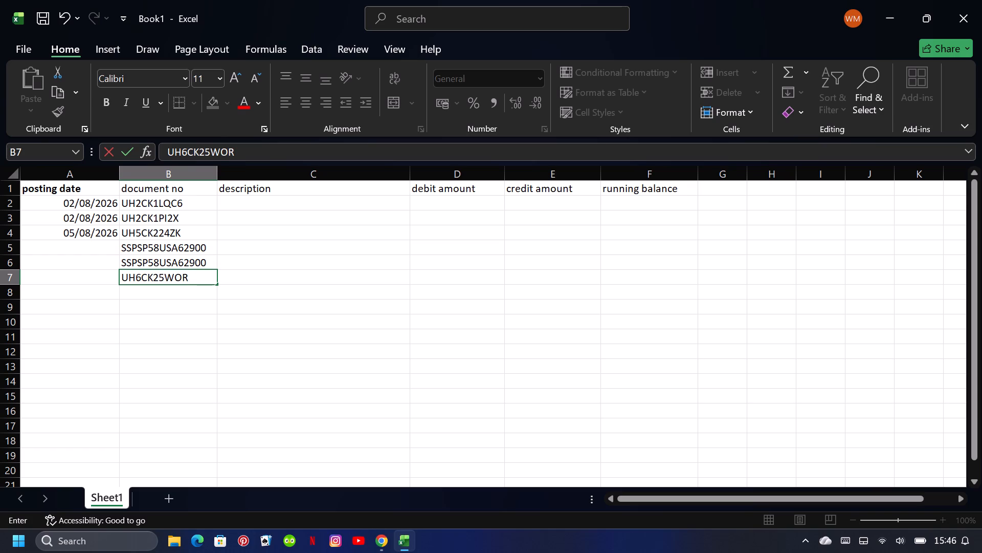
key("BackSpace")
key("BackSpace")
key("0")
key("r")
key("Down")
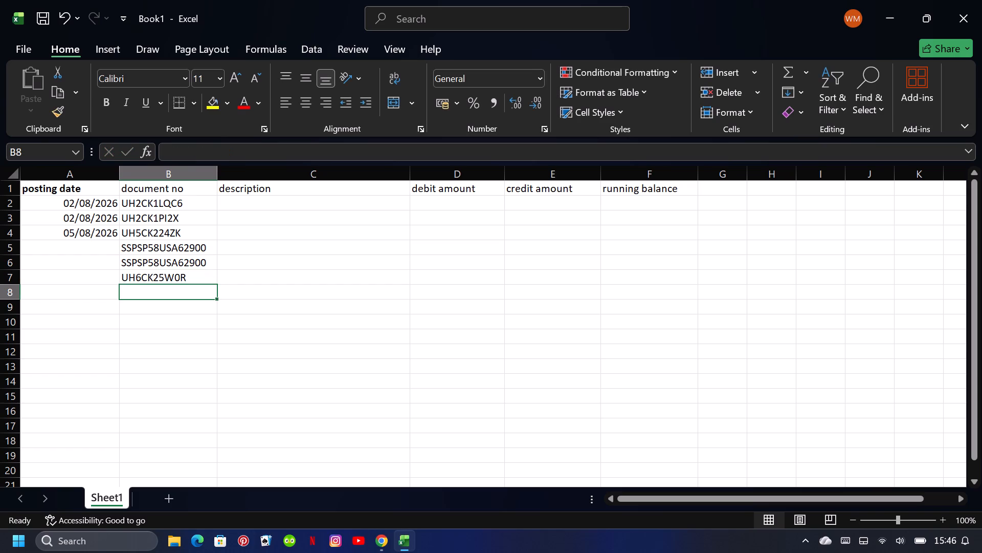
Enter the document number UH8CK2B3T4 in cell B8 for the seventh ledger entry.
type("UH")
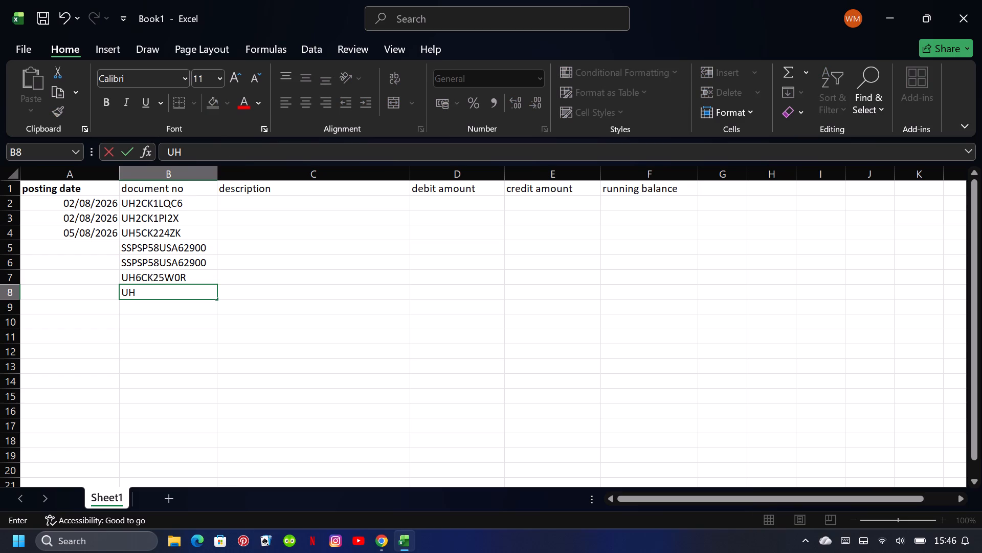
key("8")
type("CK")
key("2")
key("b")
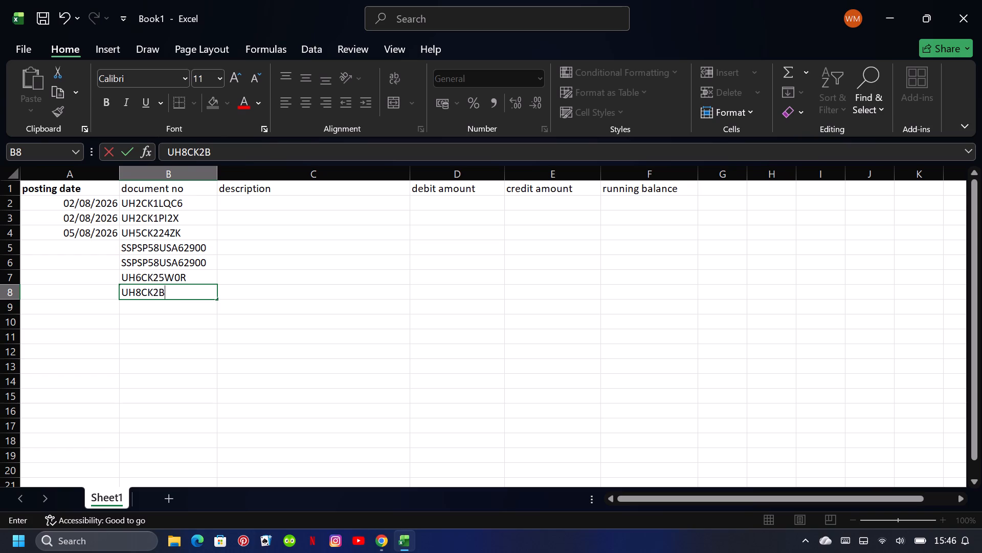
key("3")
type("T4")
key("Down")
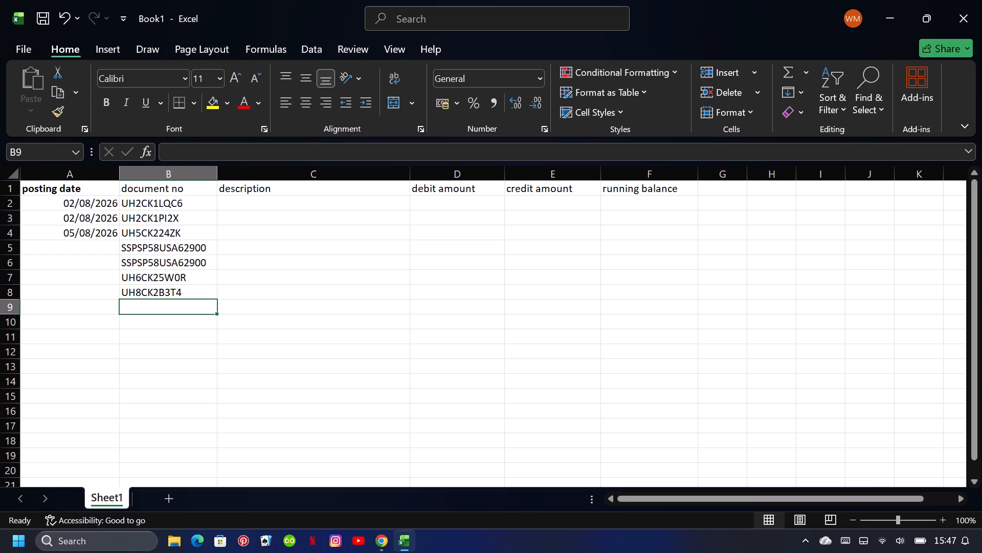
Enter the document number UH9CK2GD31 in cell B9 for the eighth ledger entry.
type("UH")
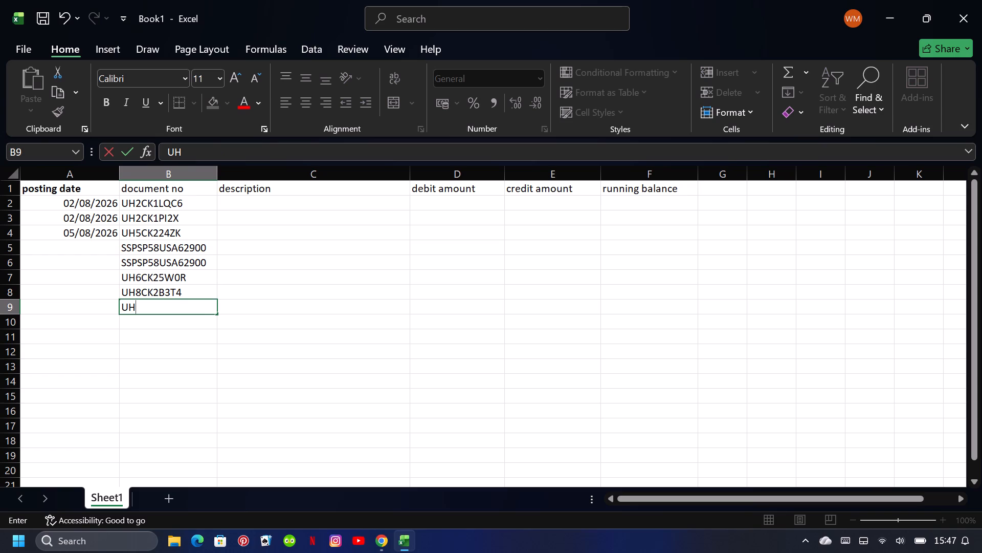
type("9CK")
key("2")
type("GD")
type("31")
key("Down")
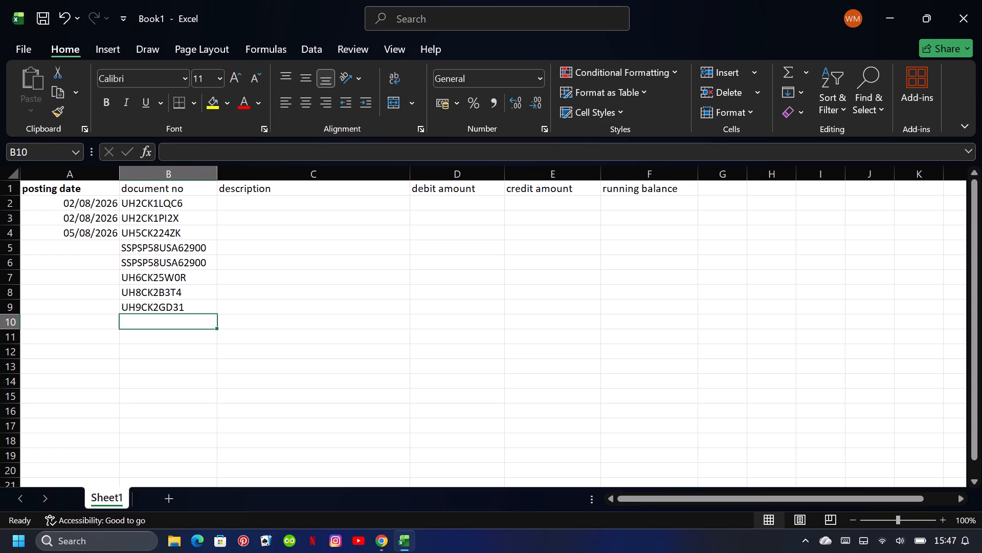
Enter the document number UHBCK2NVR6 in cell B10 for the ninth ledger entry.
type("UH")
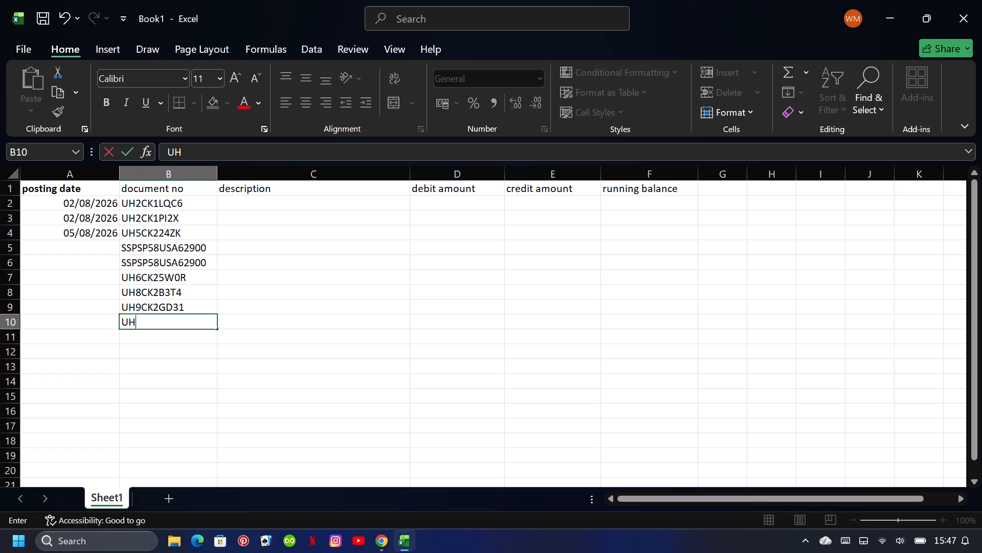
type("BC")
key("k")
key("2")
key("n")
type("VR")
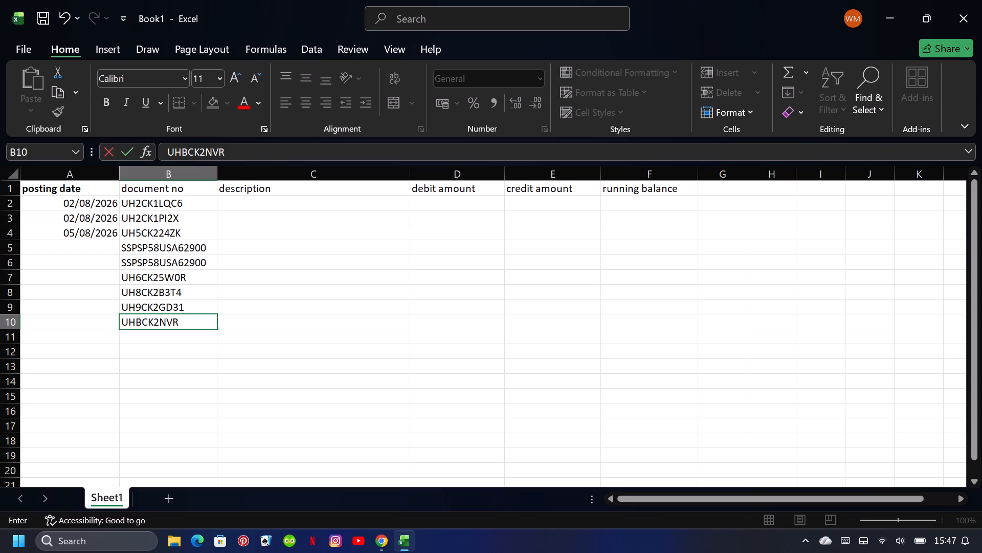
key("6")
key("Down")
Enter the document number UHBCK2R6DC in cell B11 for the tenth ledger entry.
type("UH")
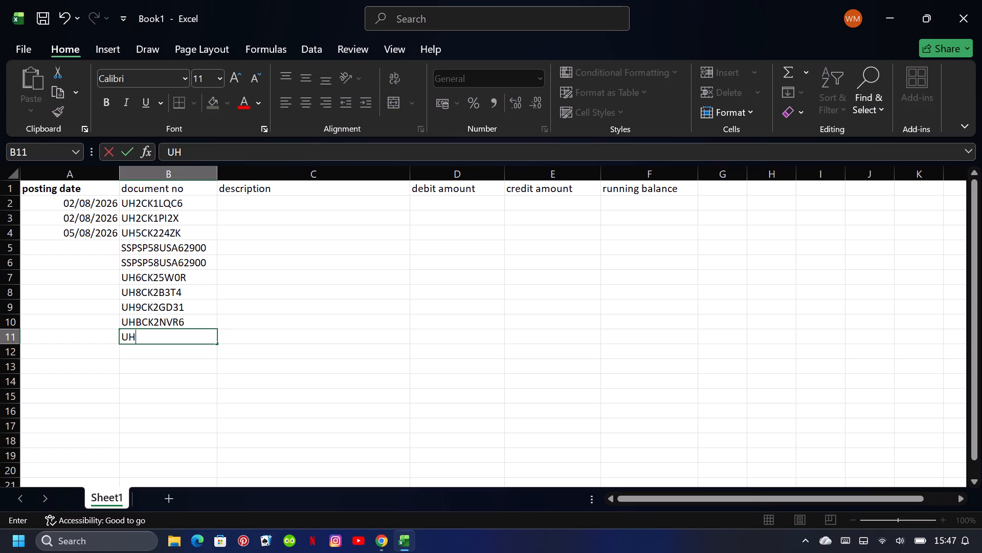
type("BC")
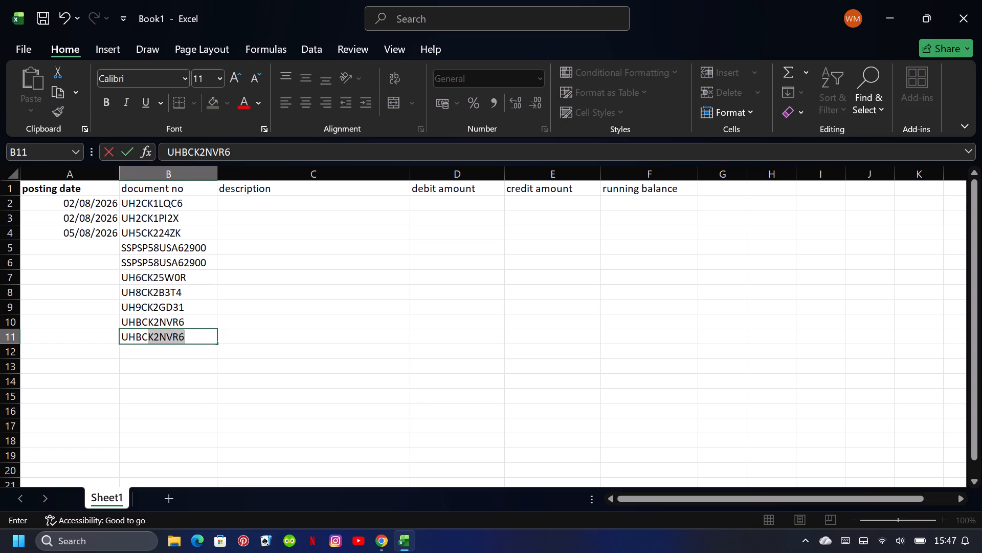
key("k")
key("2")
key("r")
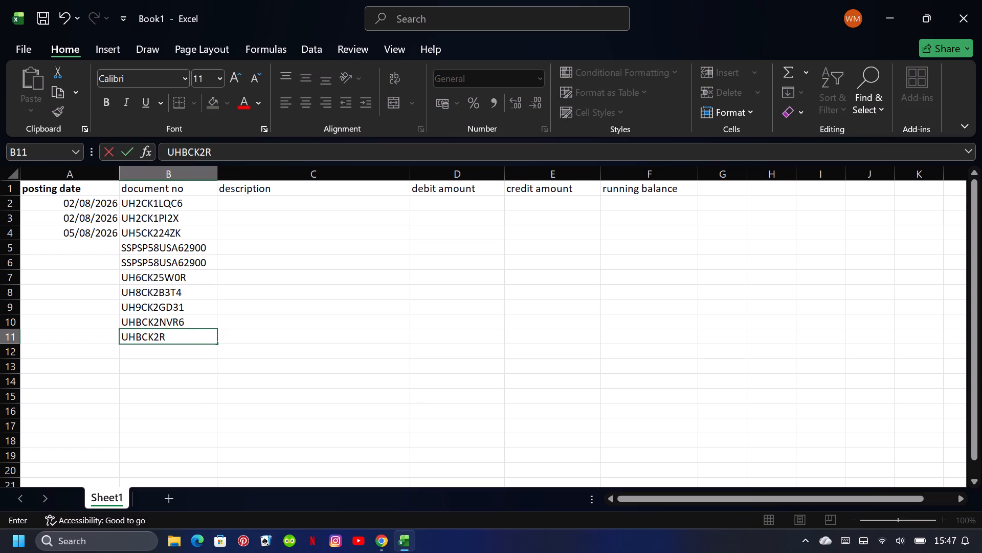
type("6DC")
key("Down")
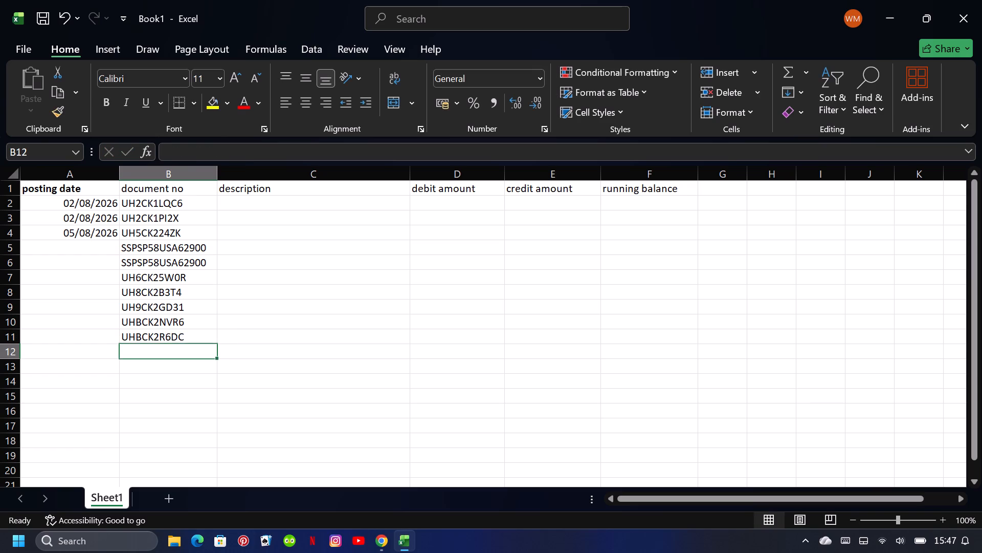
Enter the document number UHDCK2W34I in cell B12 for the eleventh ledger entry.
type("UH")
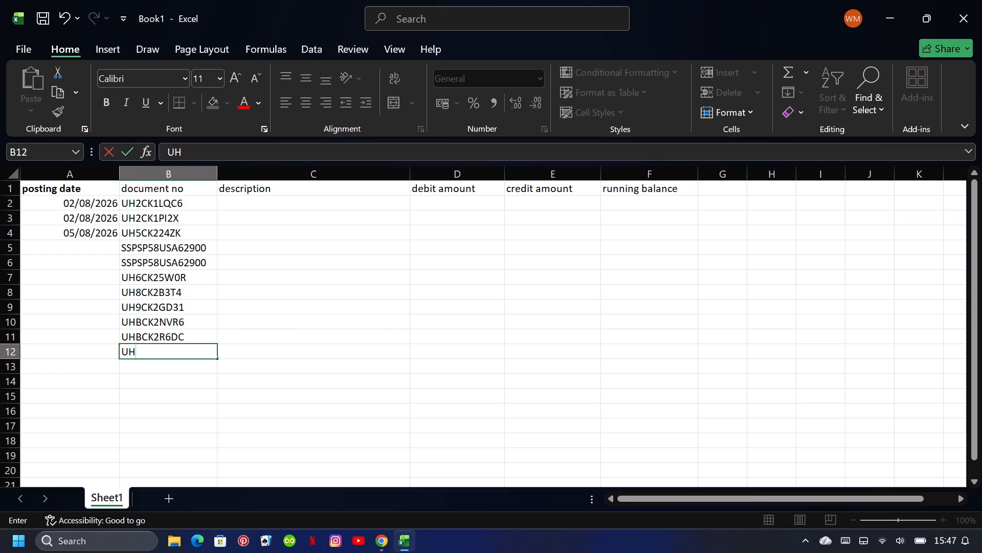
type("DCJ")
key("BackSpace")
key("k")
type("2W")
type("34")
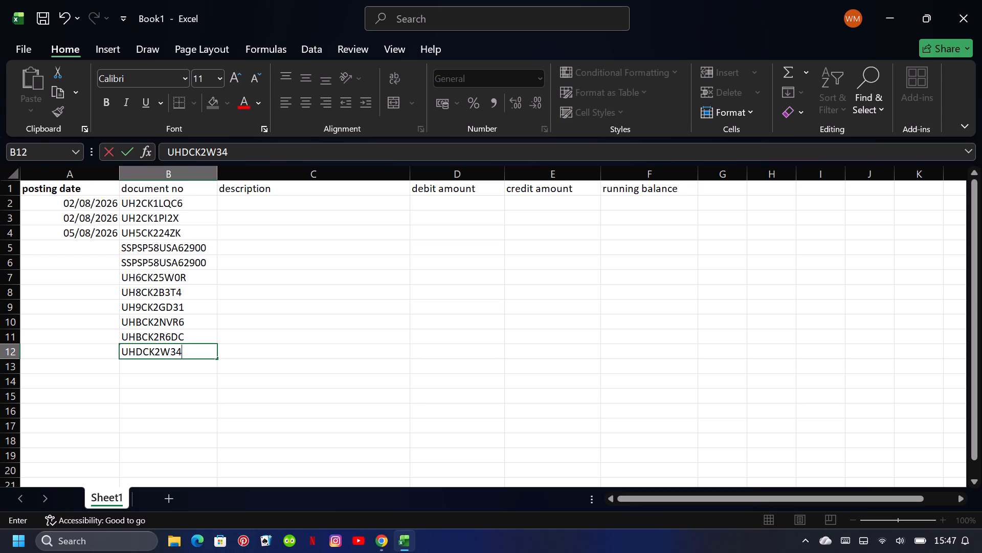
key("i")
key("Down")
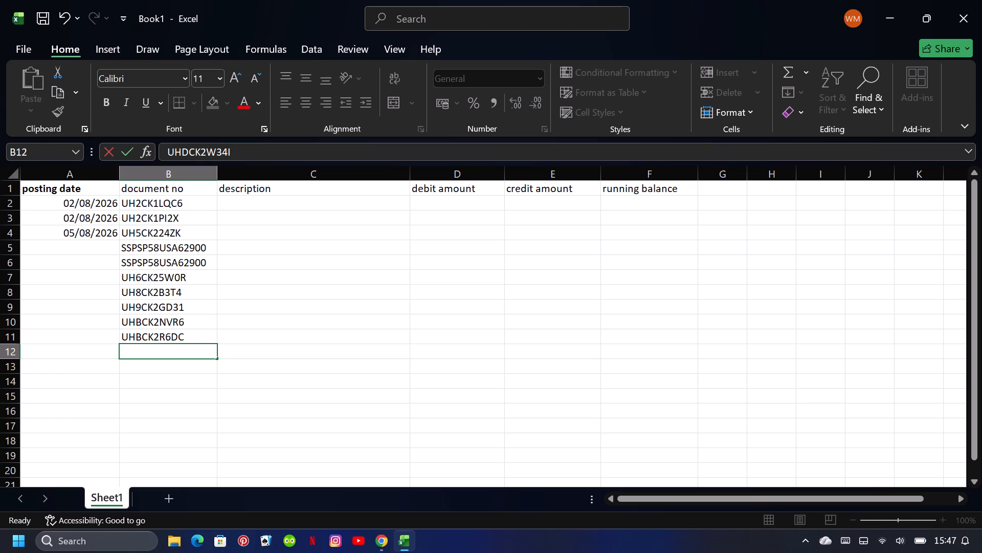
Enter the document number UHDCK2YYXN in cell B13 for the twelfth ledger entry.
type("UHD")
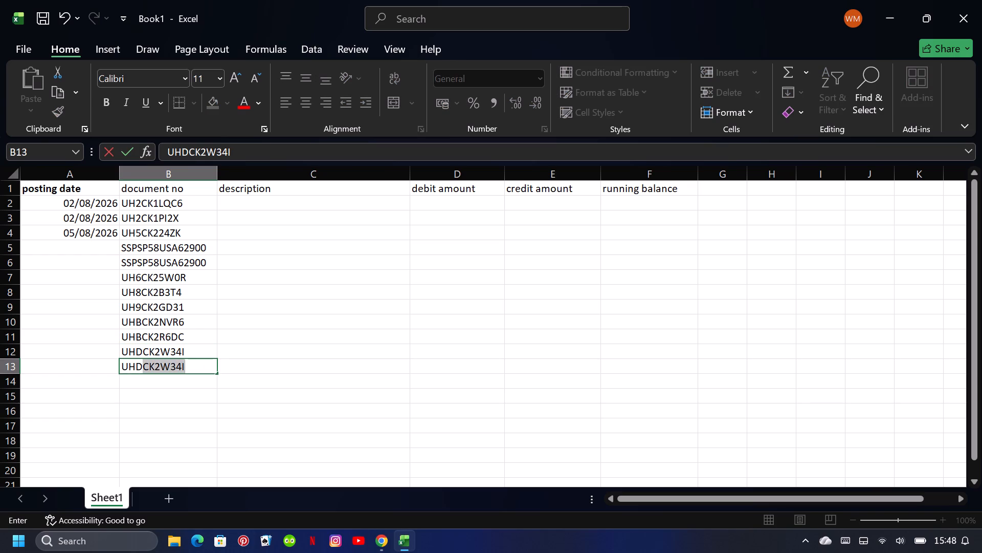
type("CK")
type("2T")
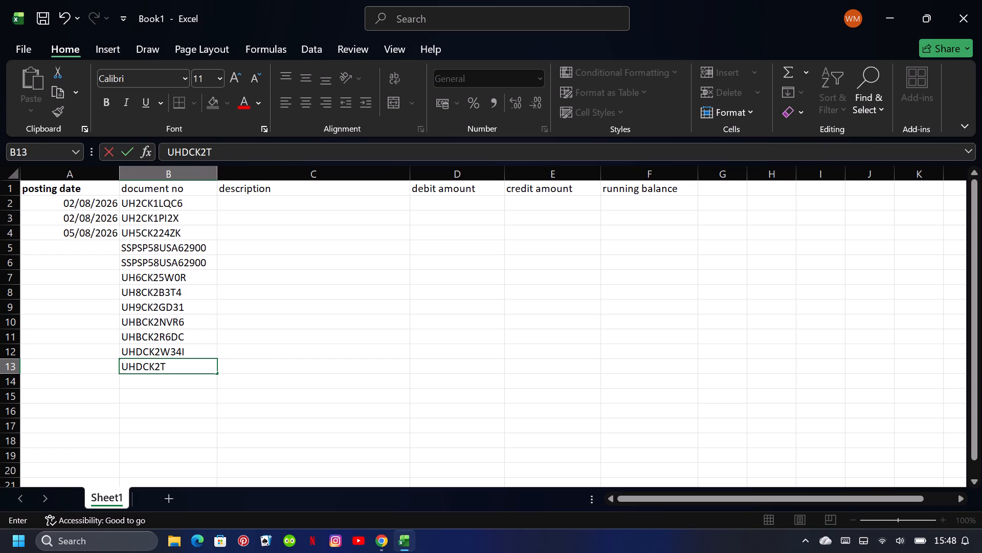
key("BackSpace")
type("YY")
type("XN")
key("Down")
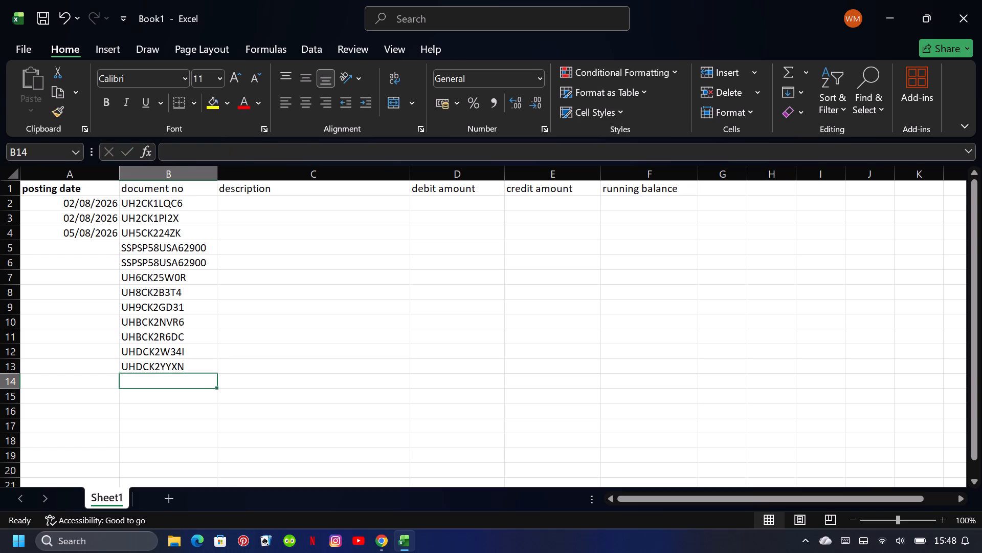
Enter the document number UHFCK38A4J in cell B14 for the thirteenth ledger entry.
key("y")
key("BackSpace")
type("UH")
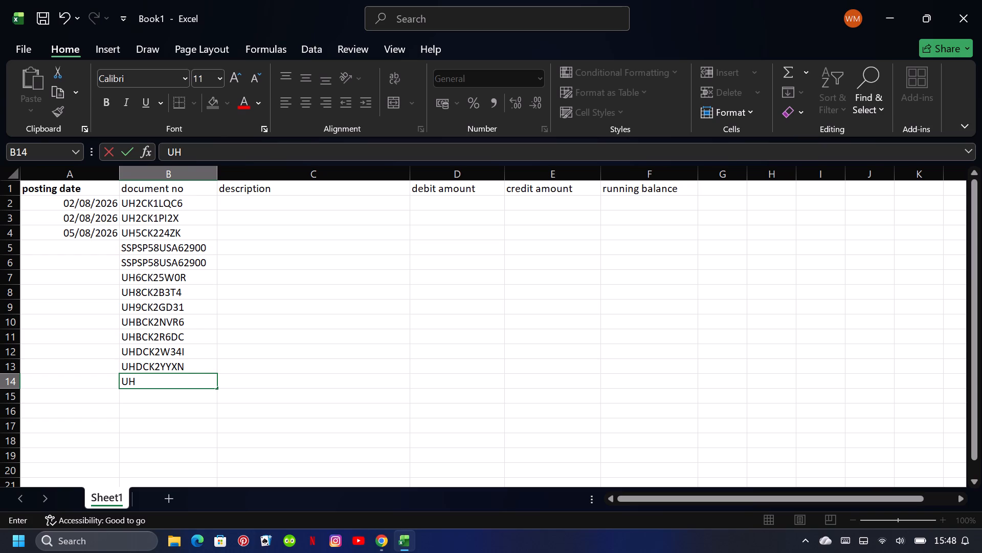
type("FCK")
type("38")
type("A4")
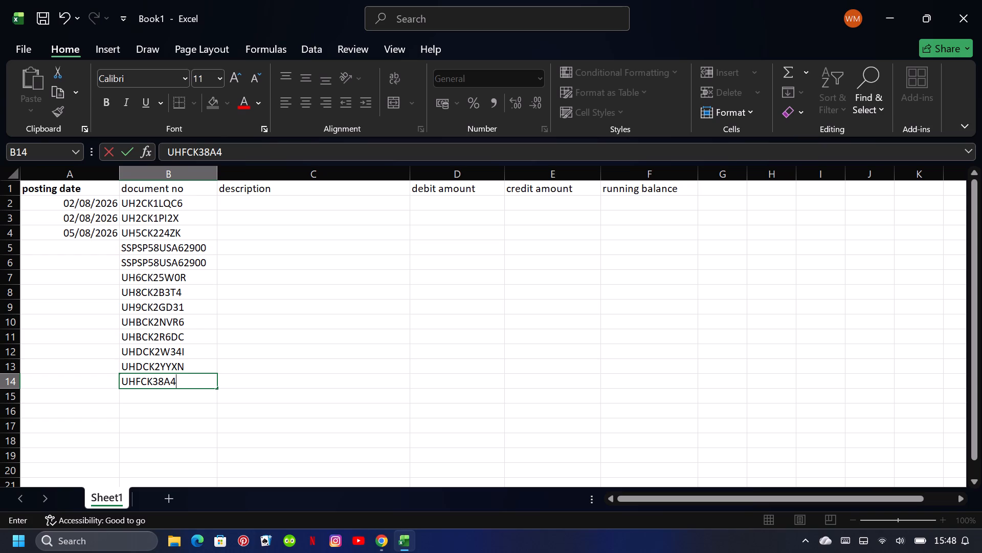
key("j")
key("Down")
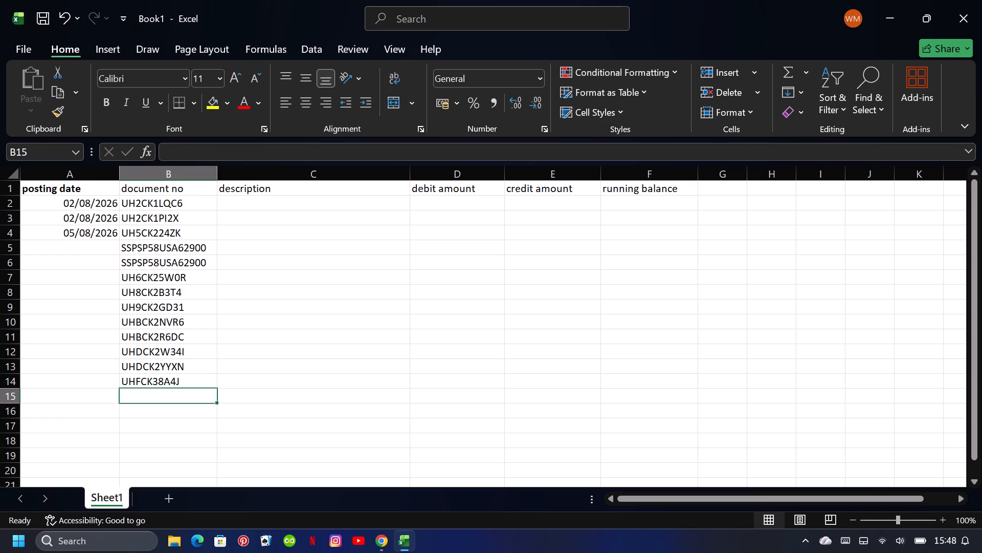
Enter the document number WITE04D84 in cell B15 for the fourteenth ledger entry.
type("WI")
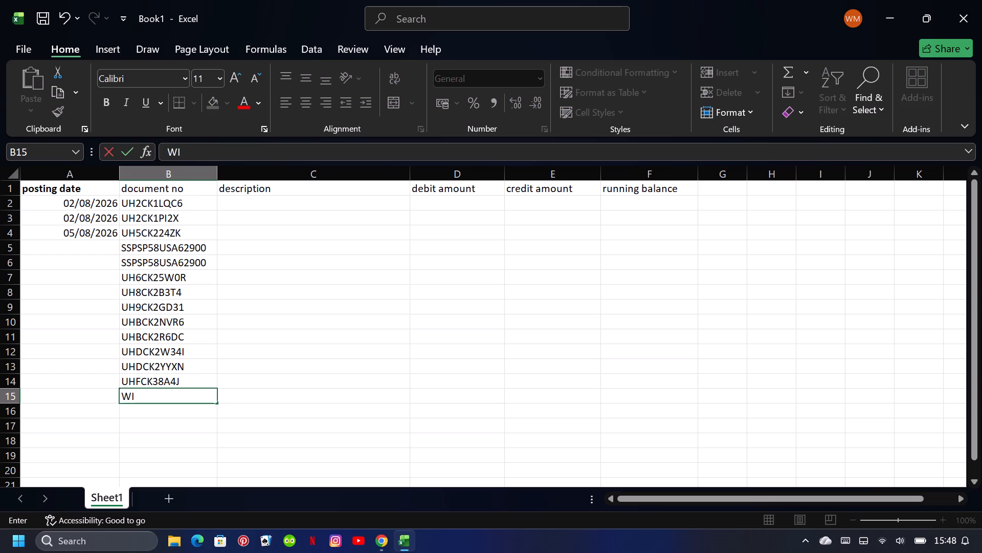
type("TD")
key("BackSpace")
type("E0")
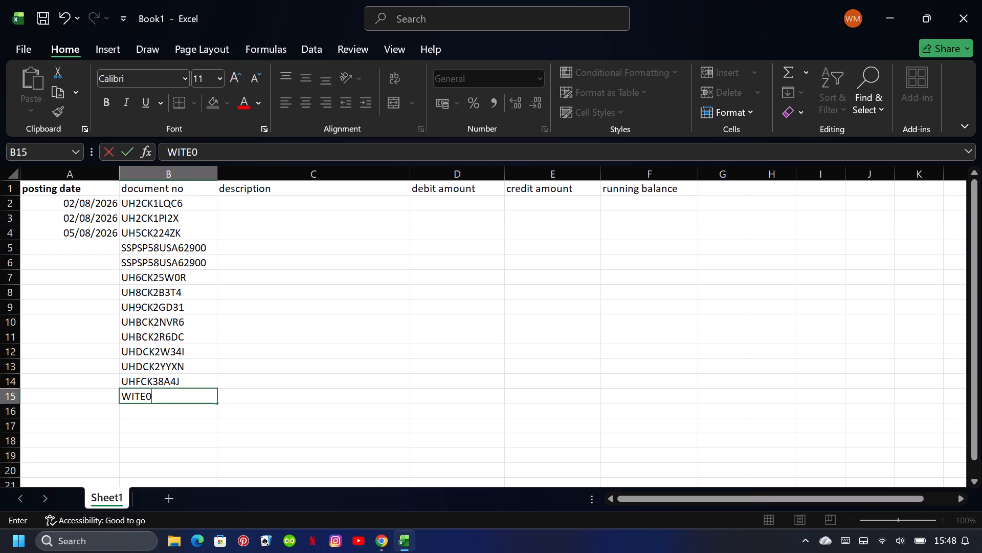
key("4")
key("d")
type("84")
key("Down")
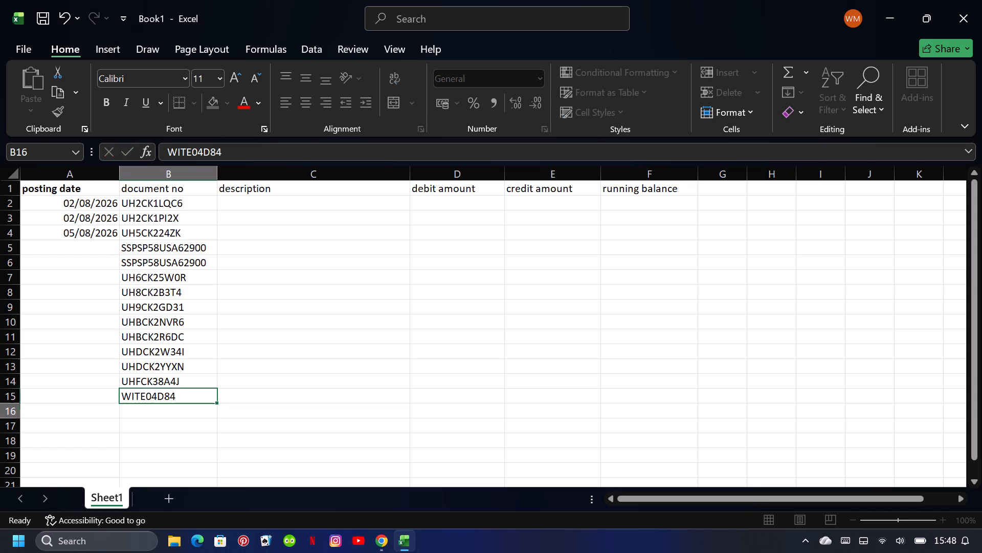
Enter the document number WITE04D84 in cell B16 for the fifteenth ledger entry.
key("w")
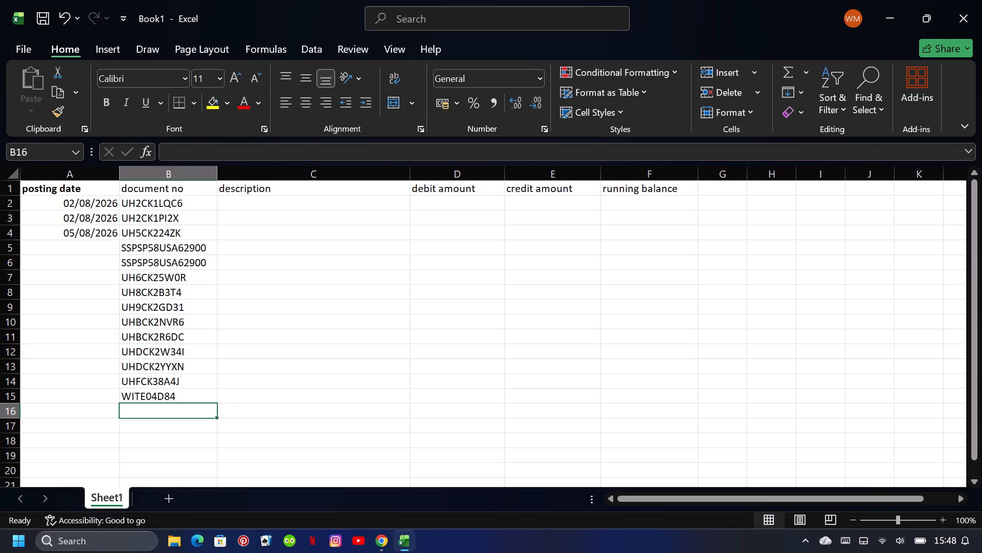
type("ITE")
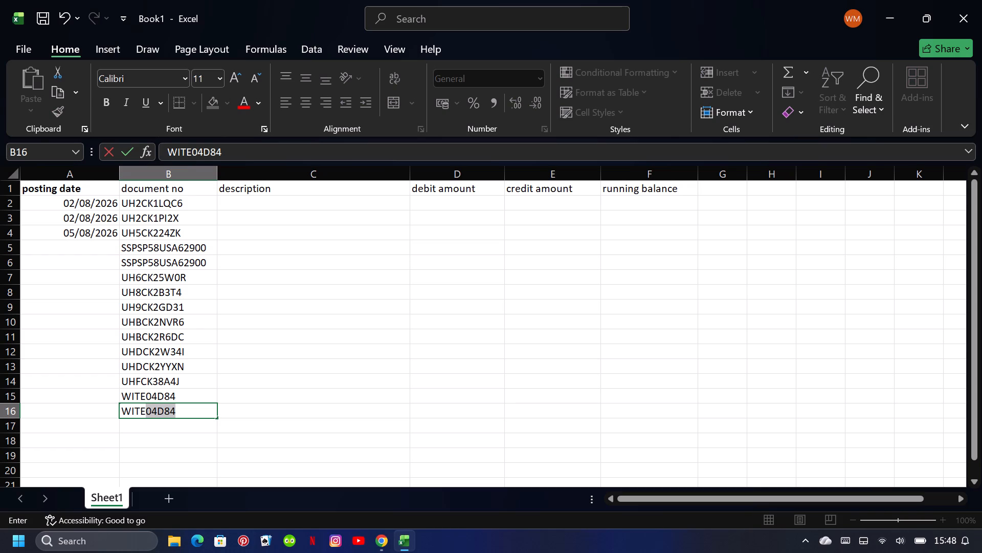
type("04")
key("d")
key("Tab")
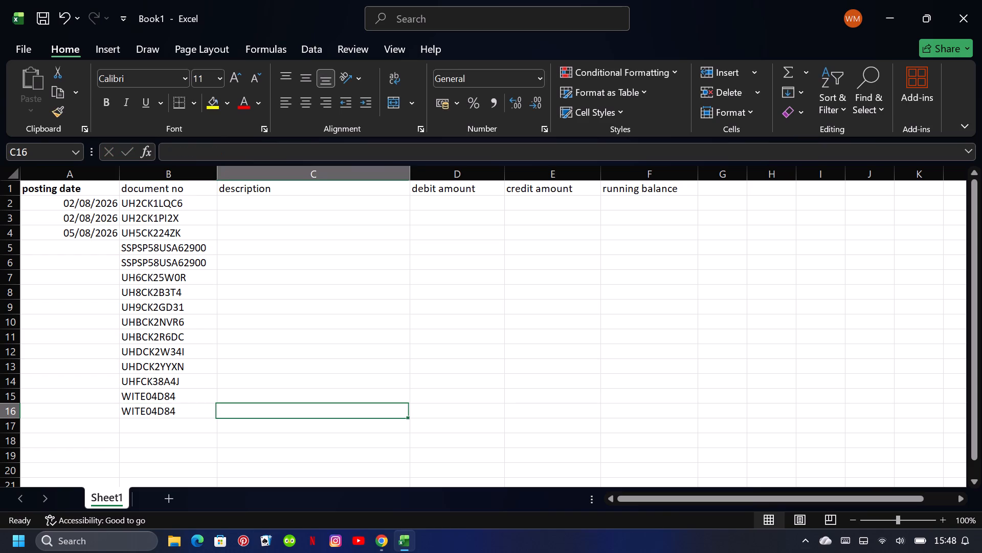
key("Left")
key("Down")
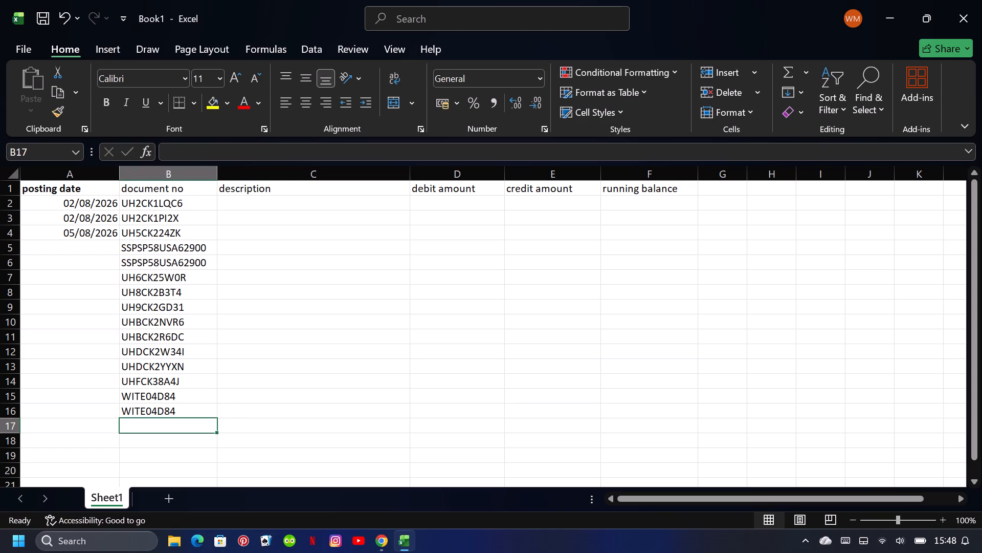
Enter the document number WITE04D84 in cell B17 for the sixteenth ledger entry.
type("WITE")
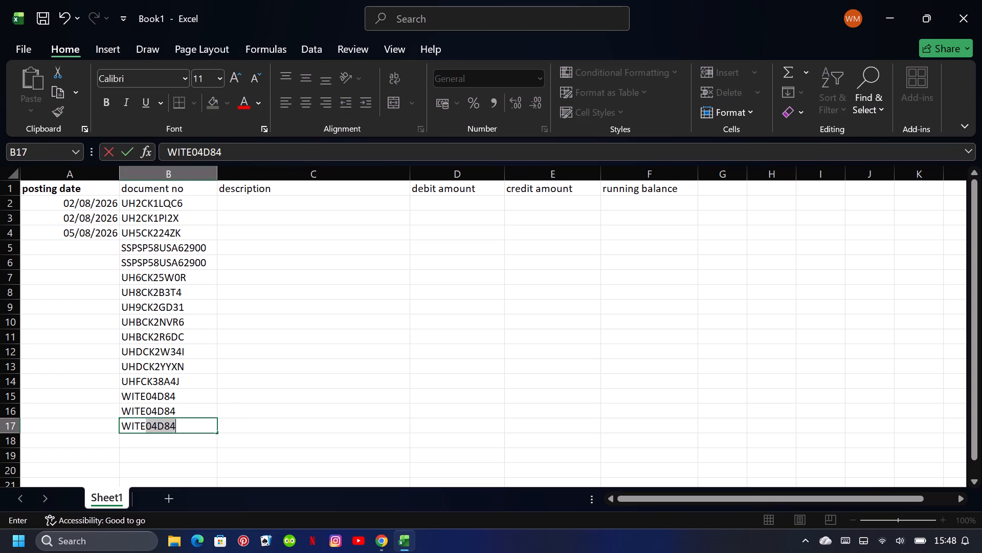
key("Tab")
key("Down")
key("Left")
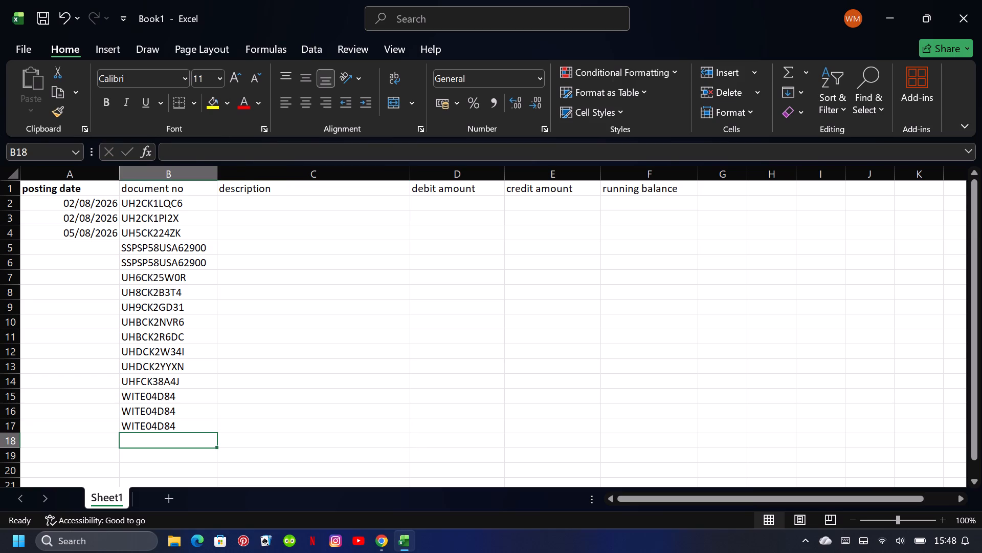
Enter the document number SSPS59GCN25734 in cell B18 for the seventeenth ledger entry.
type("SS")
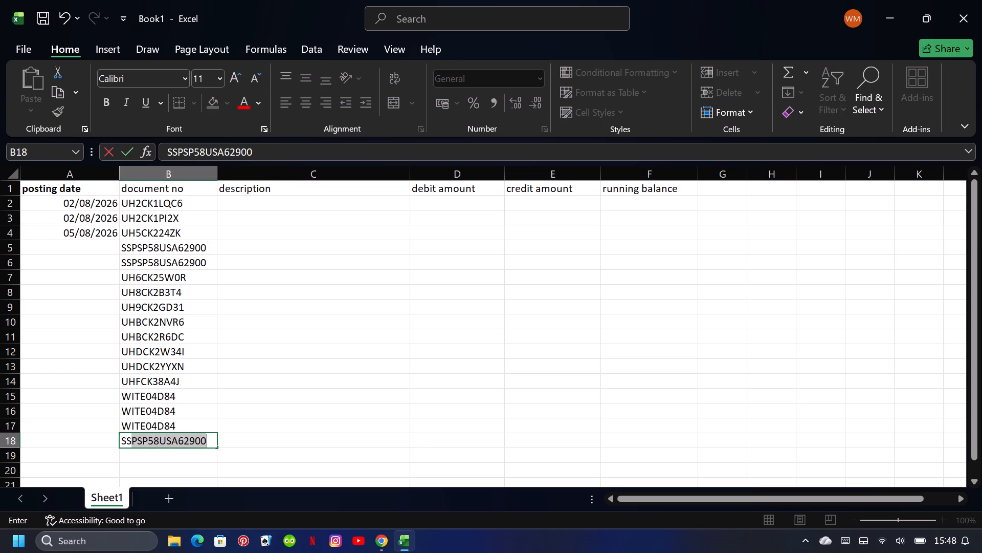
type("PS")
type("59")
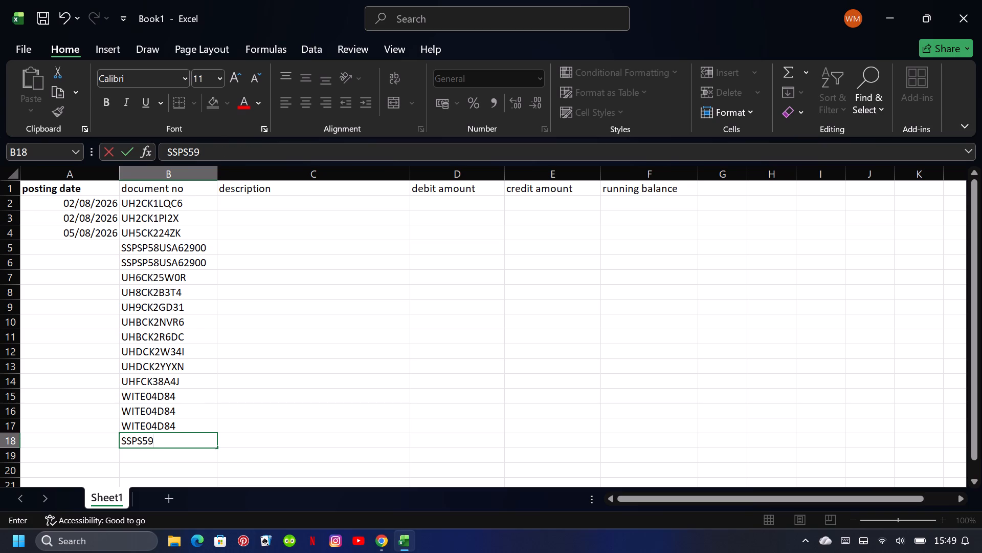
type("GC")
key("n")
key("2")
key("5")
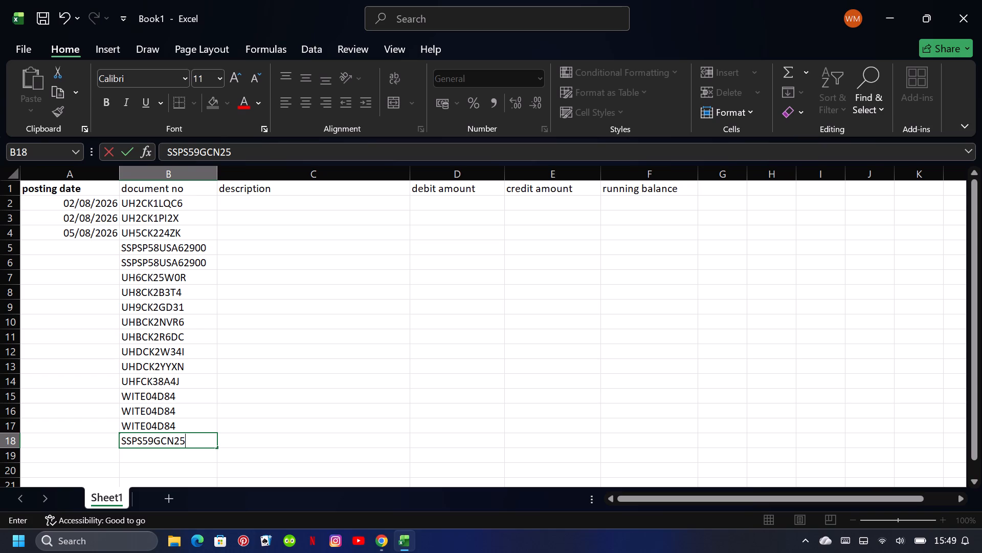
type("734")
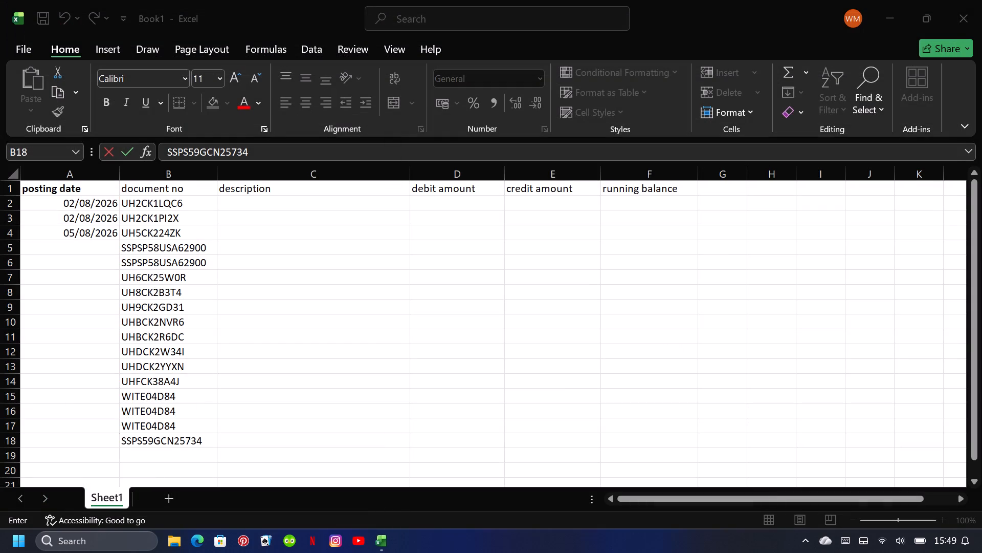
Minimise the workbook and launch Kuro from the desktop.
left_click(890, 14)
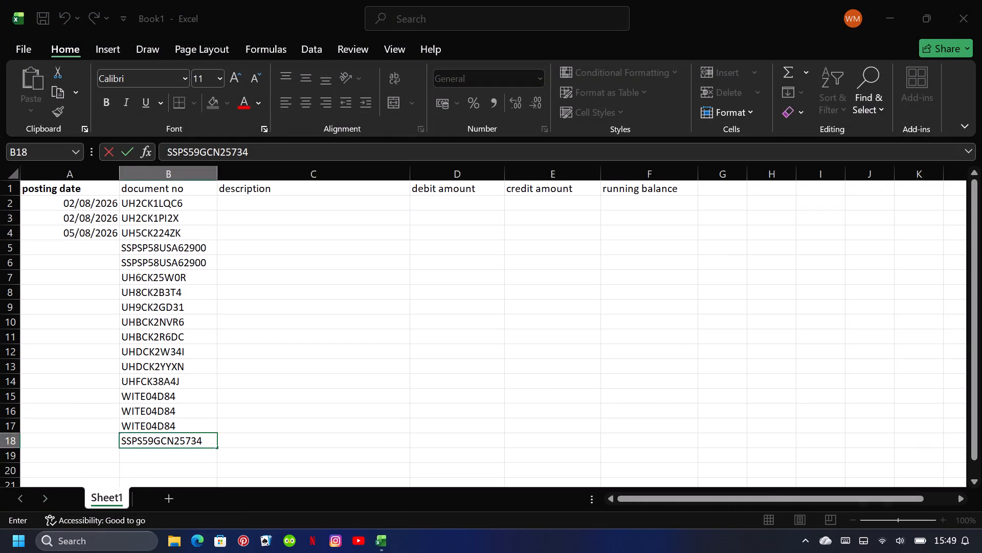
double_click(39, 396)
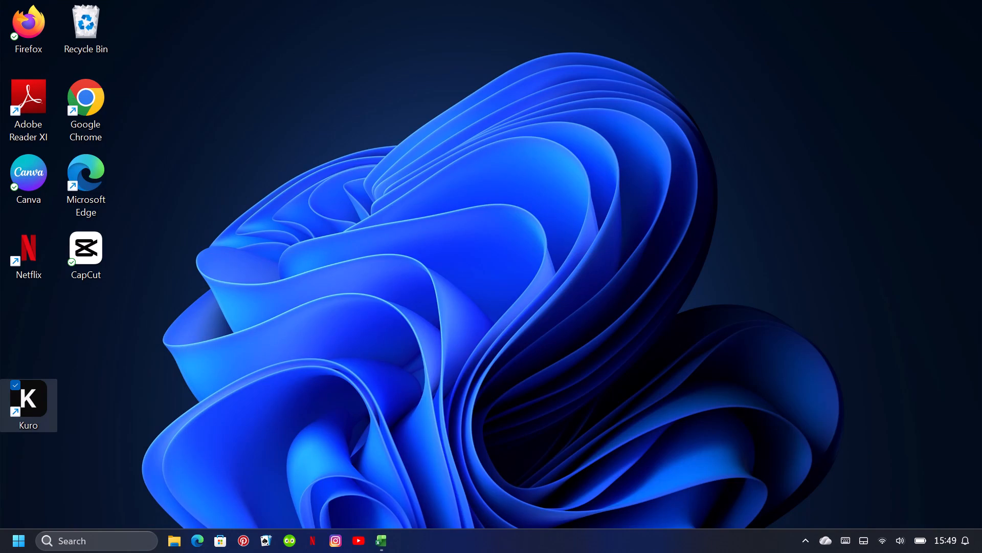
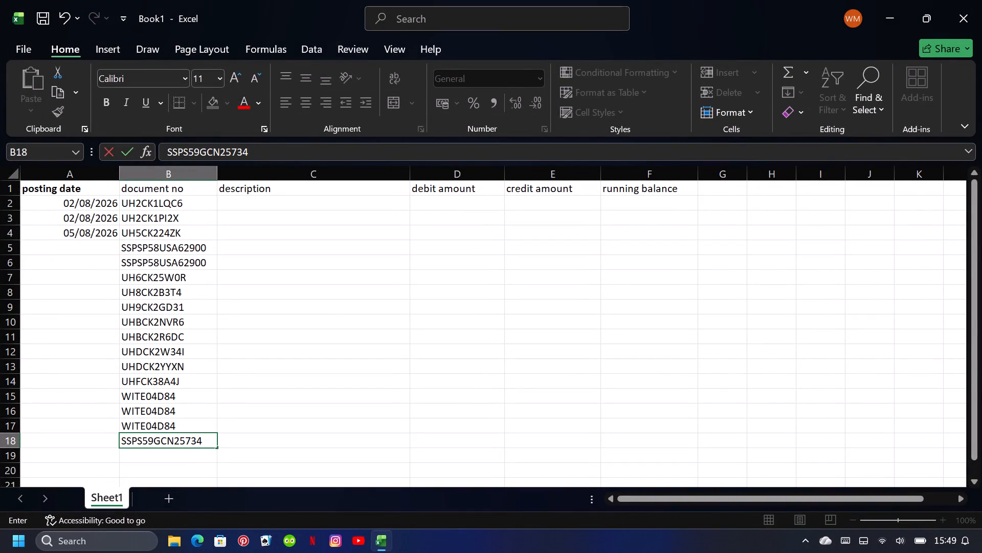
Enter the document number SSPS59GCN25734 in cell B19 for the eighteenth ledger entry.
key("Down")
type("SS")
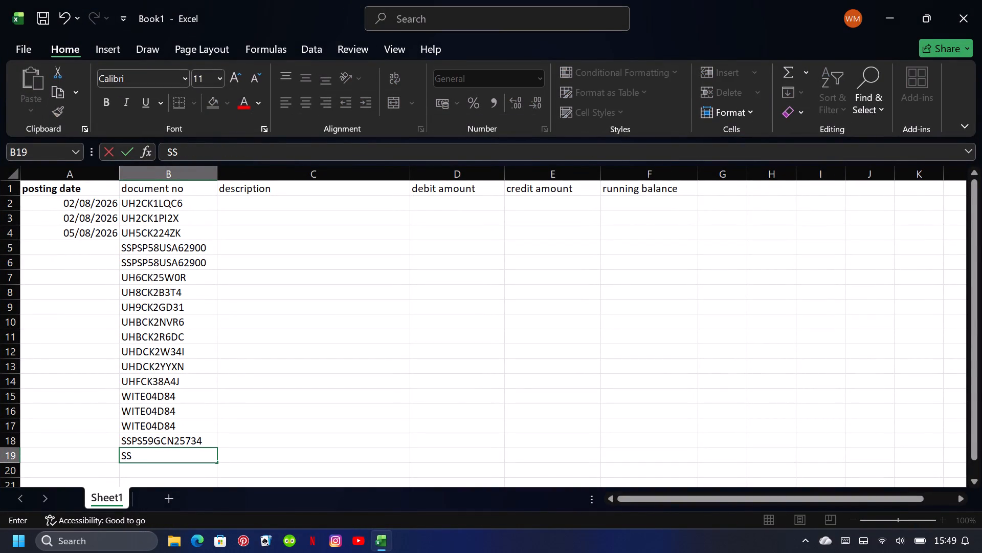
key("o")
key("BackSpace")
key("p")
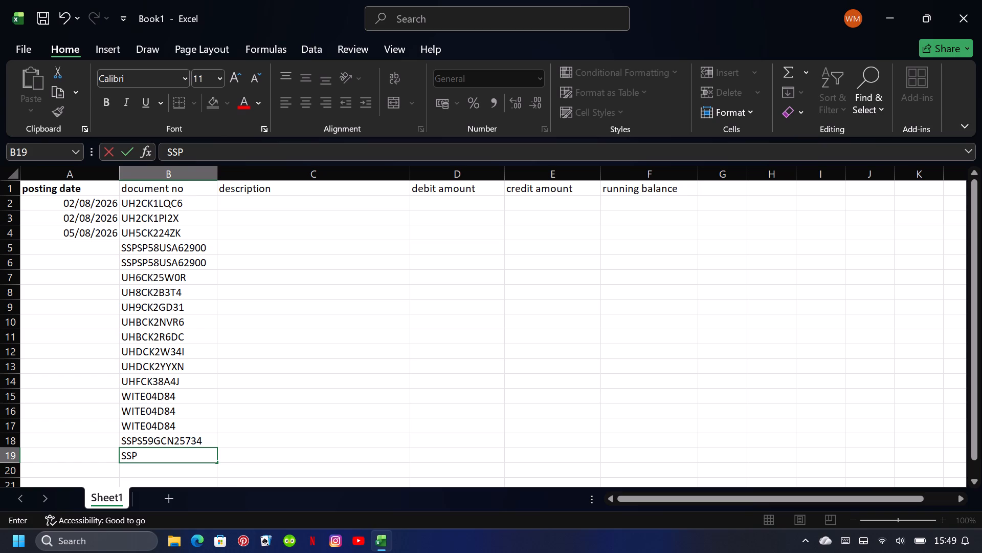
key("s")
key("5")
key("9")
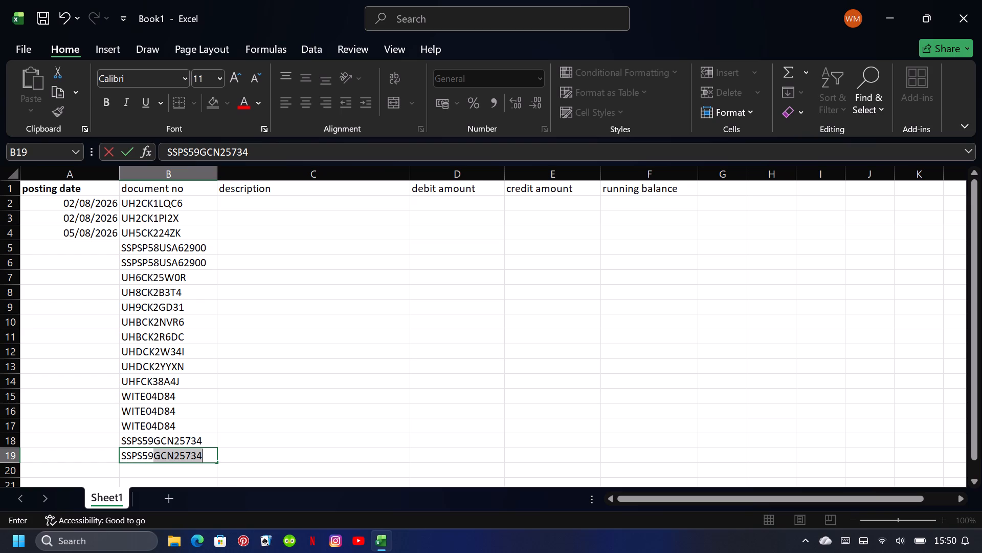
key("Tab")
Enter the document number SSPSP59IHP21901 in cell B20 for the nineteenth ledger entry.
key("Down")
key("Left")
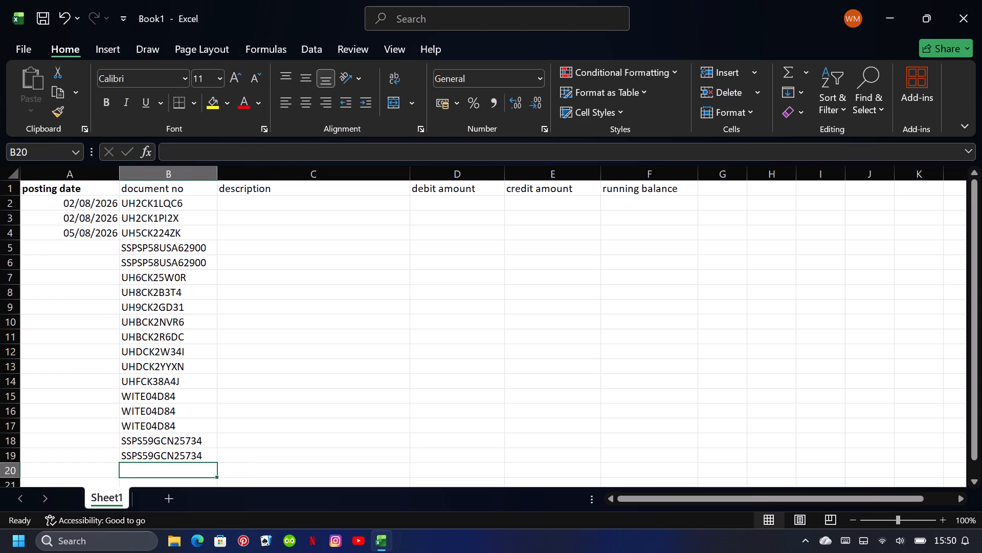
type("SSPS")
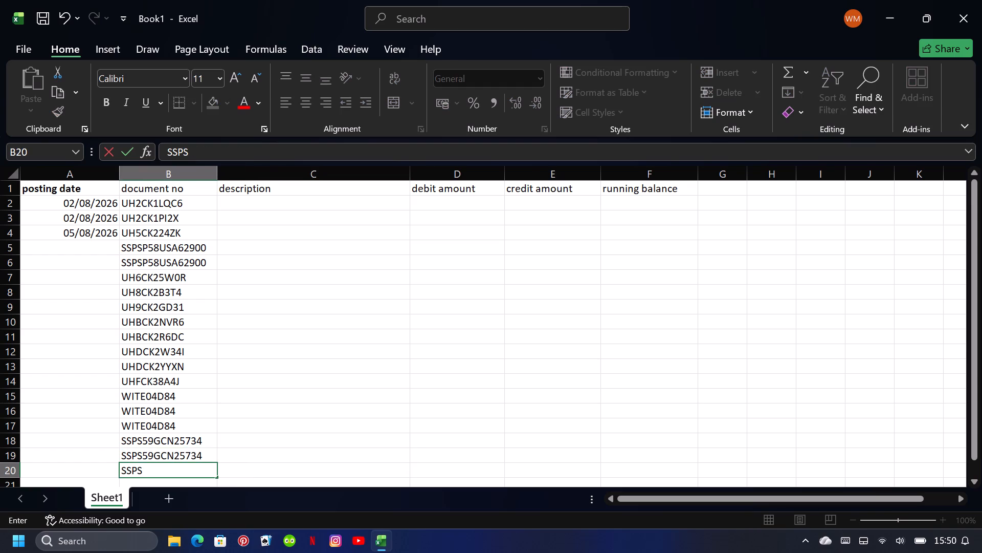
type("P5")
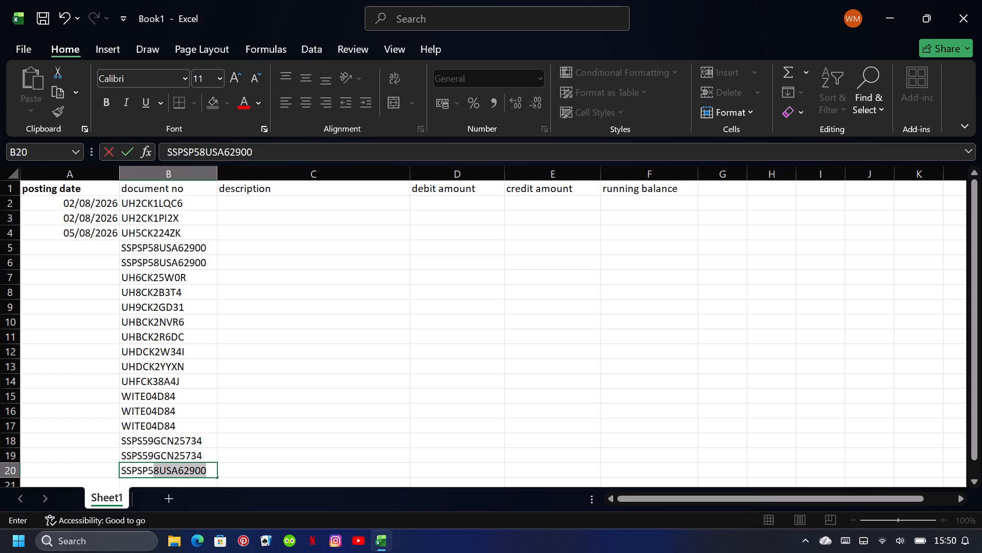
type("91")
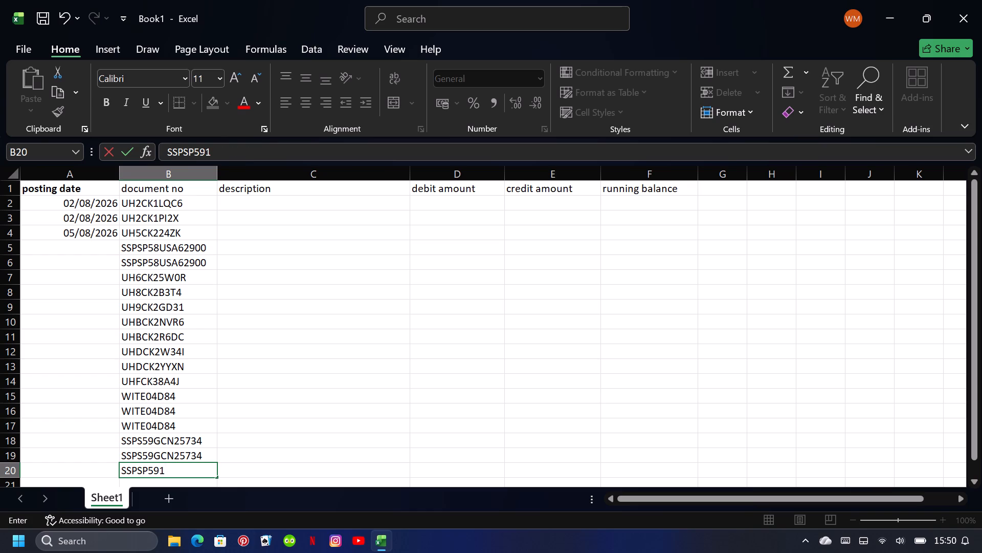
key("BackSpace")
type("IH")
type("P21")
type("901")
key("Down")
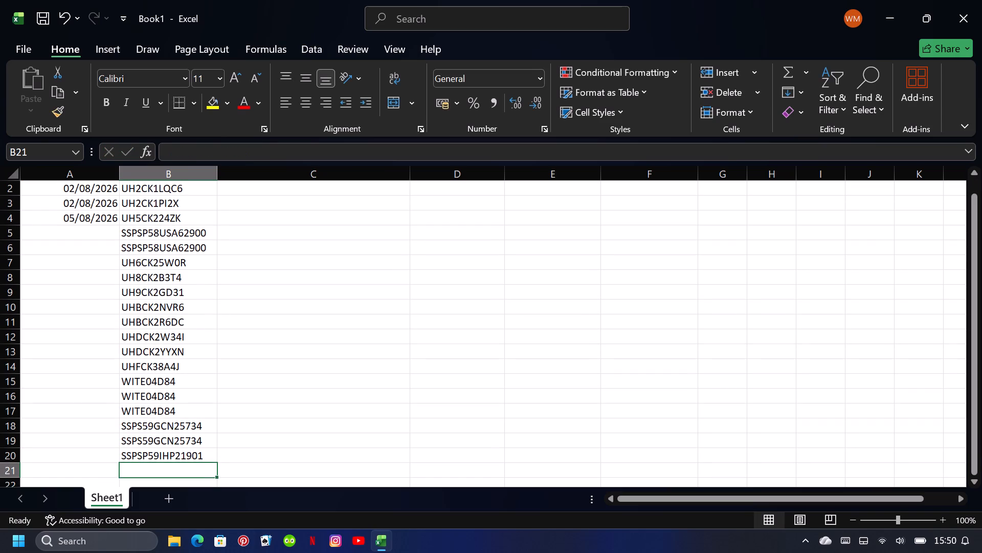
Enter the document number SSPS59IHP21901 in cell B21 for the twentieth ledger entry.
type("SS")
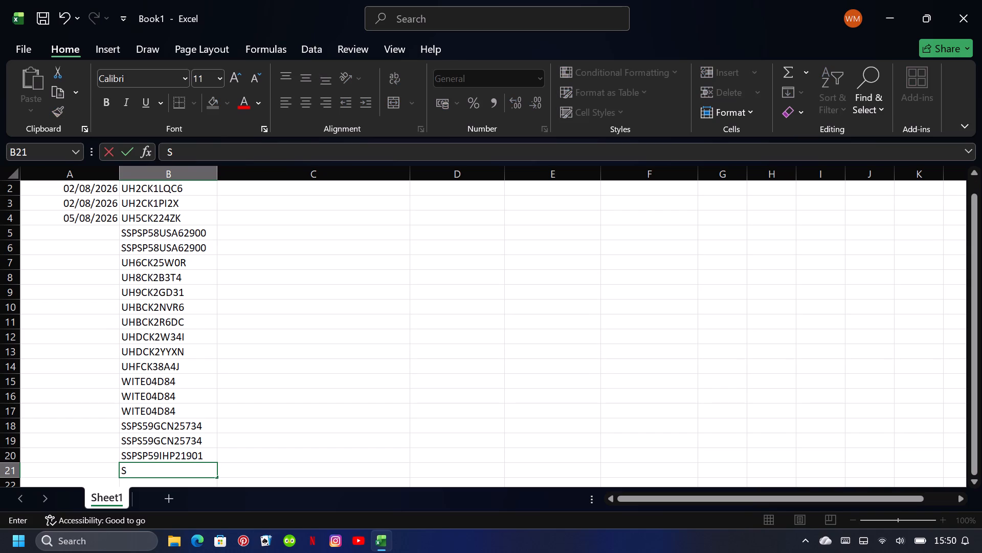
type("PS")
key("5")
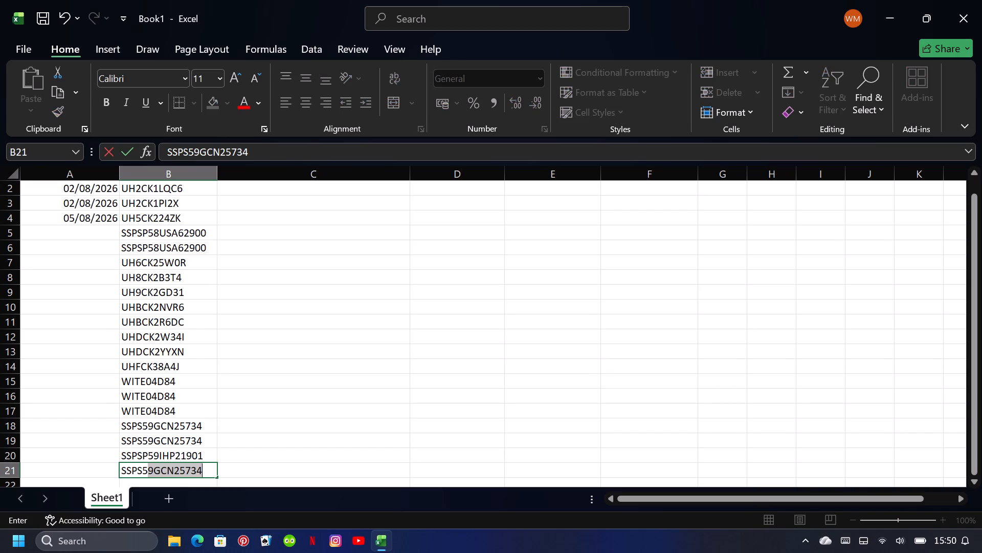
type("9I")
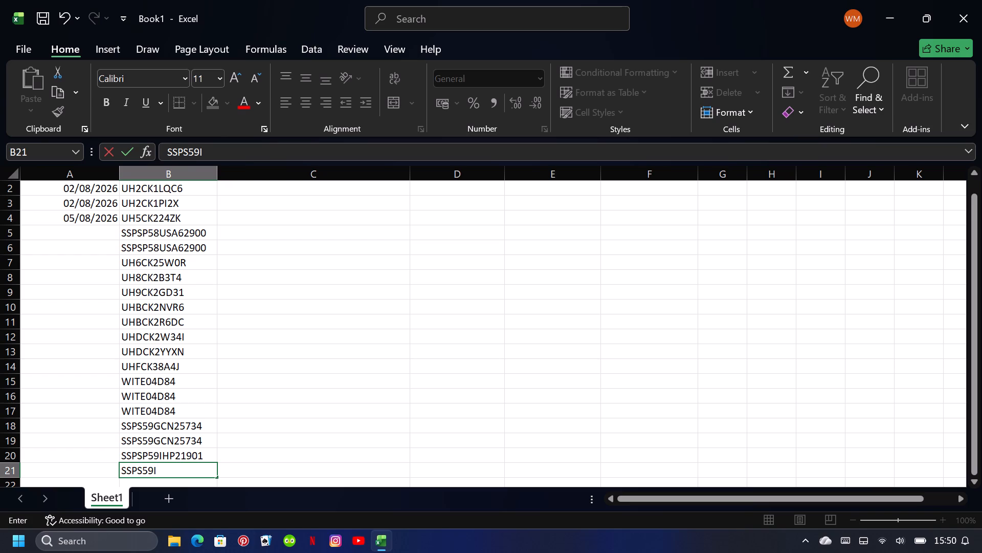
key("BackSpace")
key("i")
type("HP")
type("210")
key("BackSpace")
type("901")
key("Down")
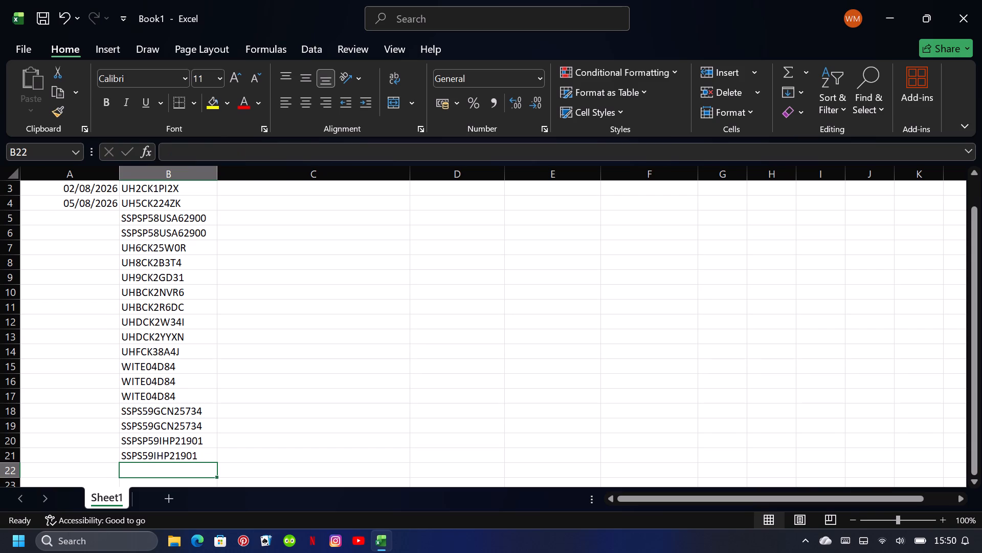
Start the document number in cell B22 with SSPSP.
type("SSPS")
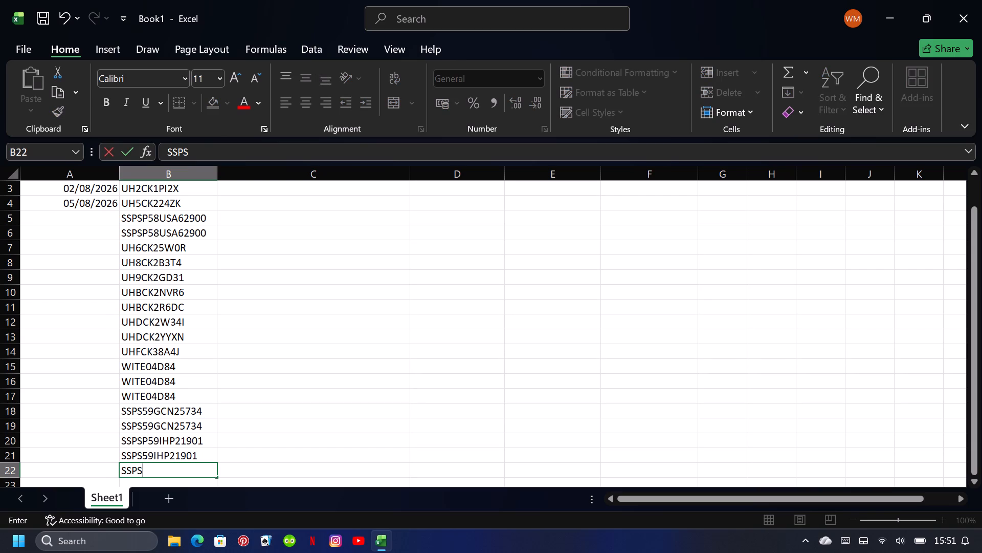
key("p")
left_click(150, 455)
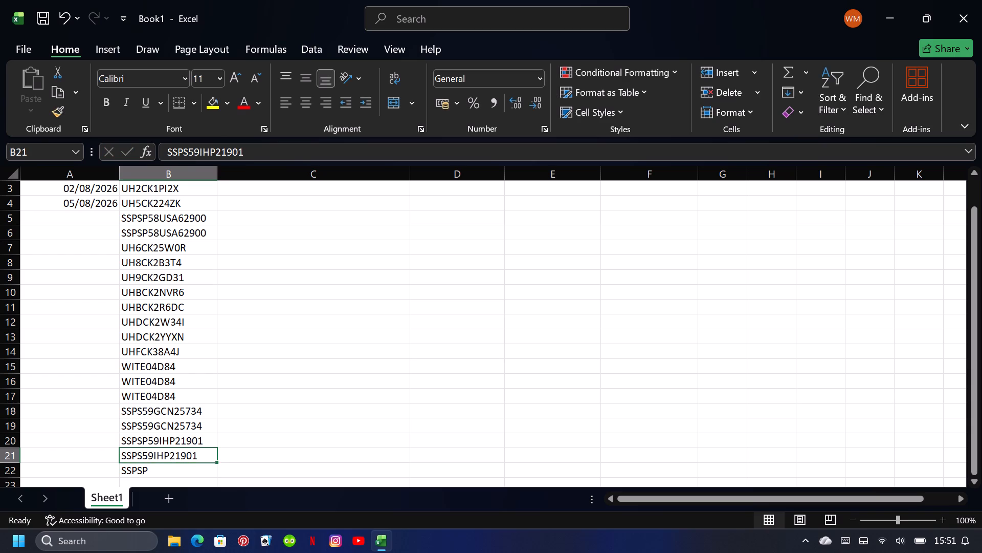
left_click(141, 456)
left_click(200, 456)
key("BackSpace")
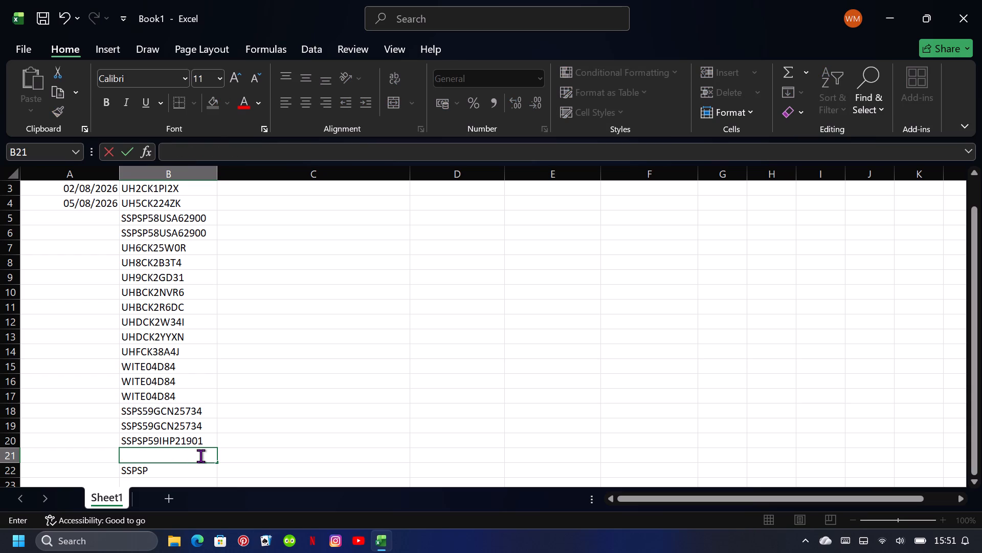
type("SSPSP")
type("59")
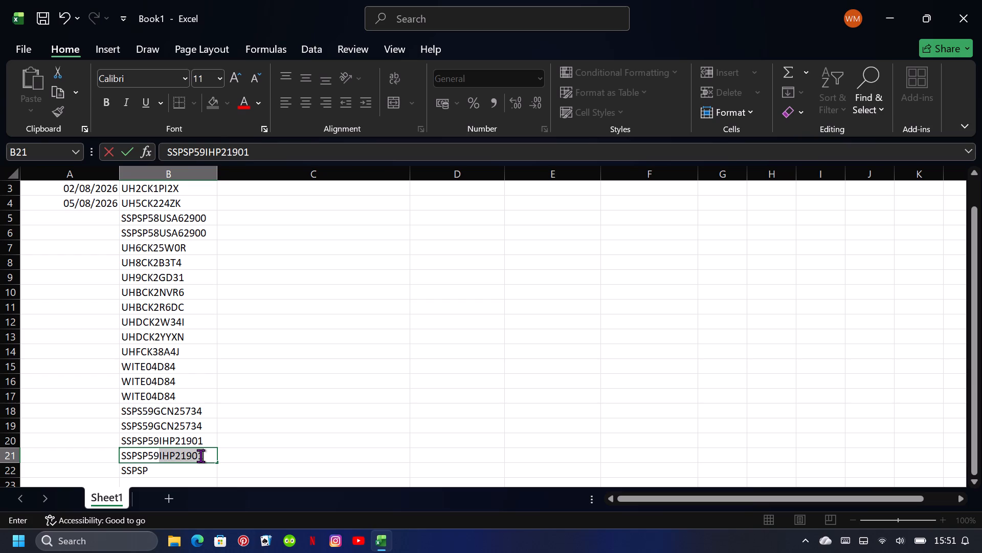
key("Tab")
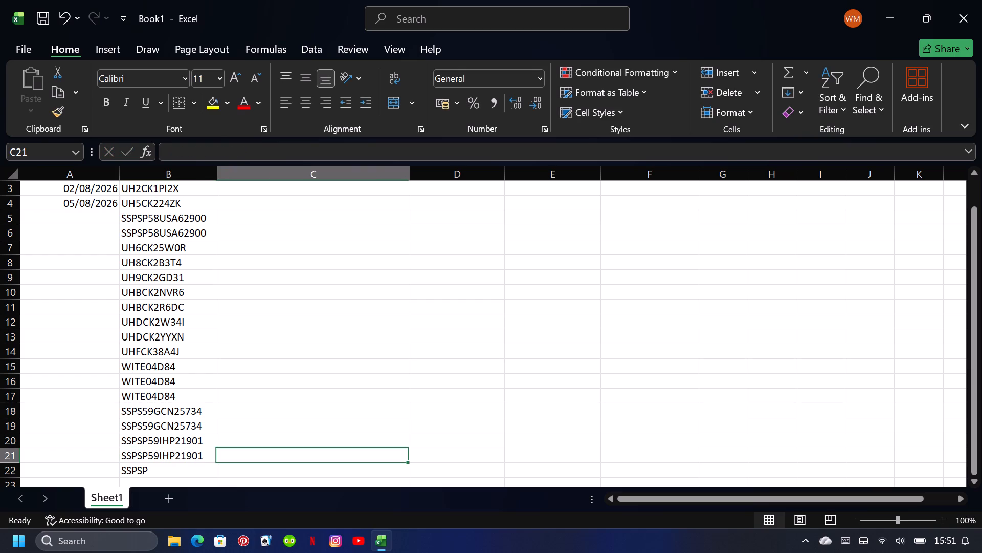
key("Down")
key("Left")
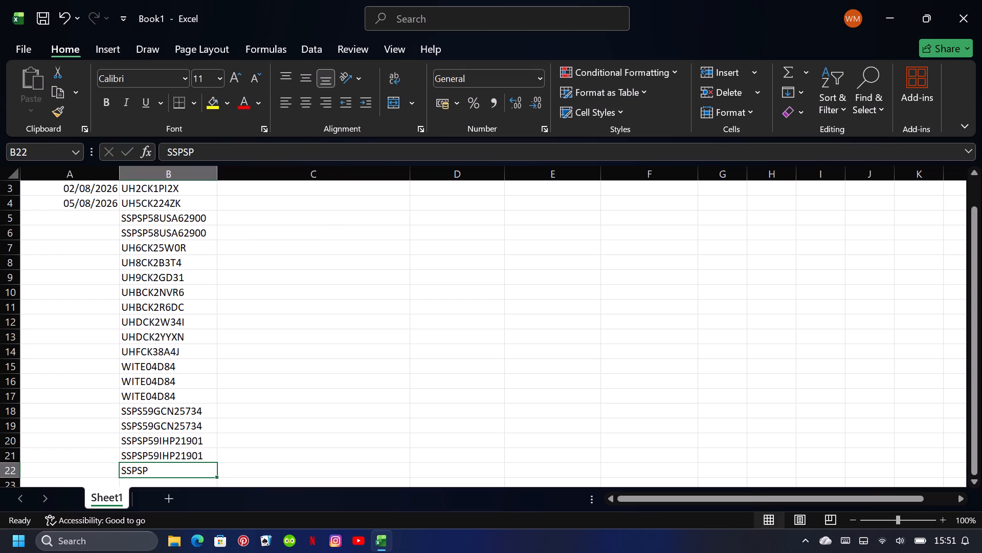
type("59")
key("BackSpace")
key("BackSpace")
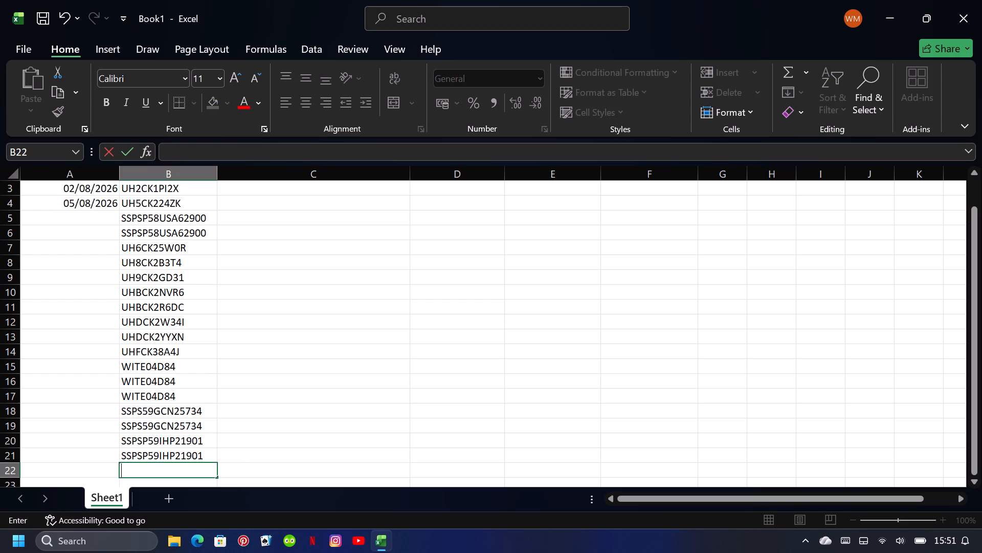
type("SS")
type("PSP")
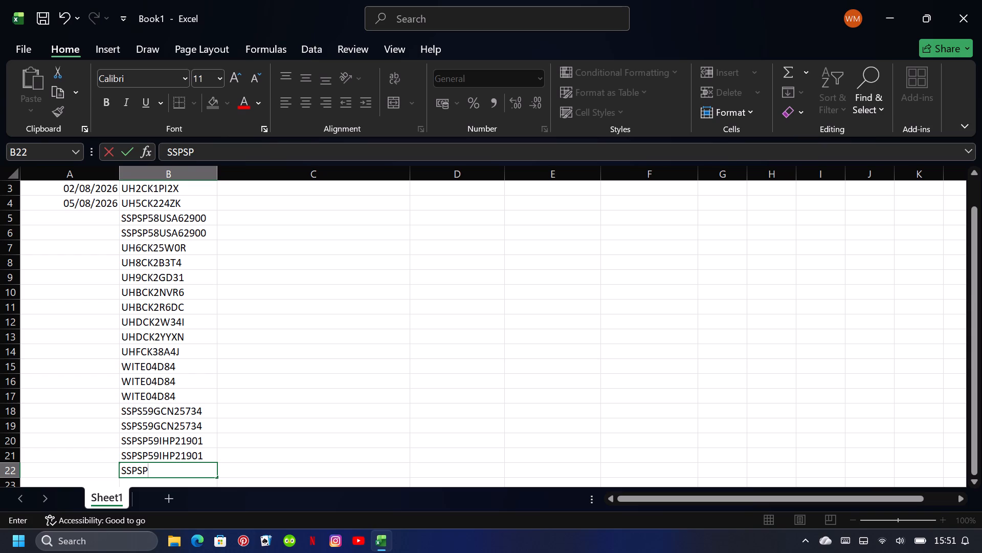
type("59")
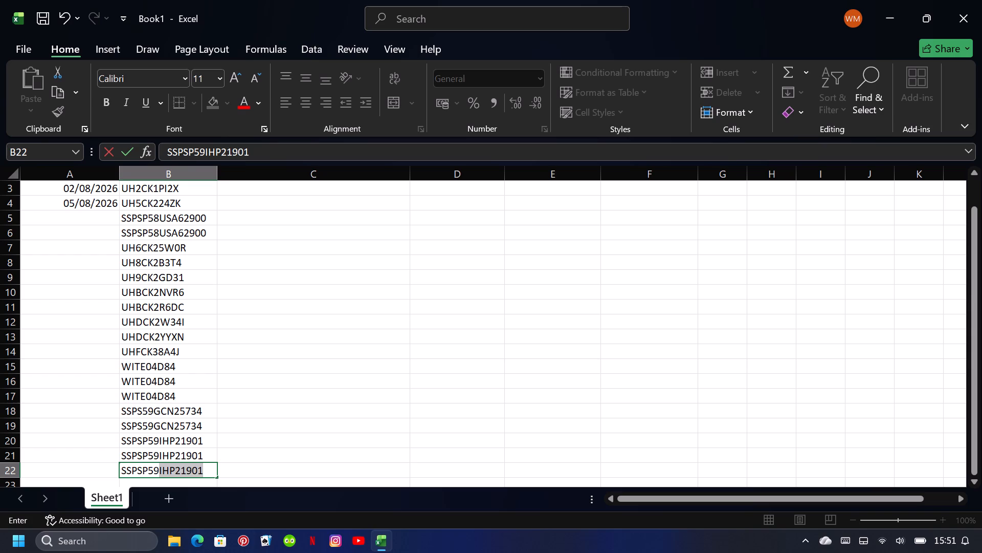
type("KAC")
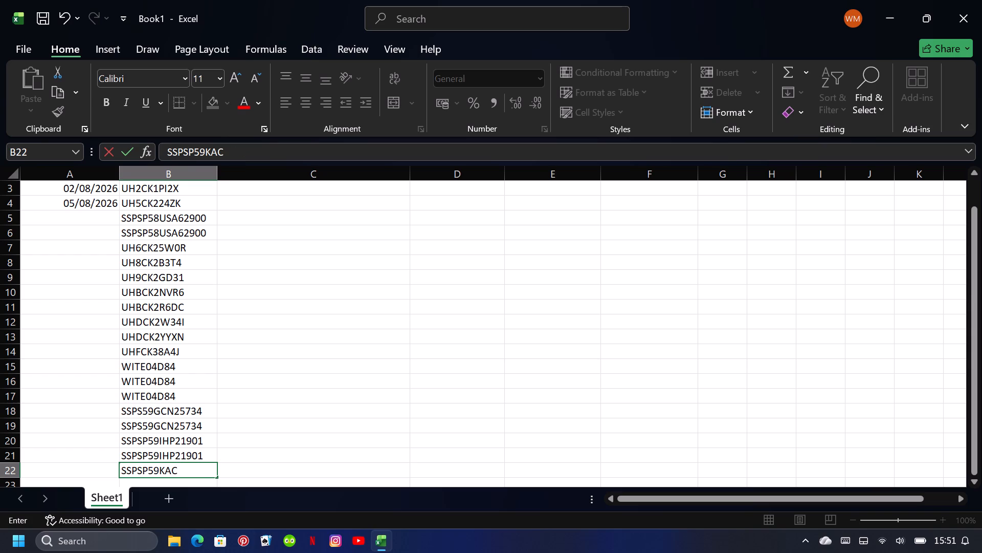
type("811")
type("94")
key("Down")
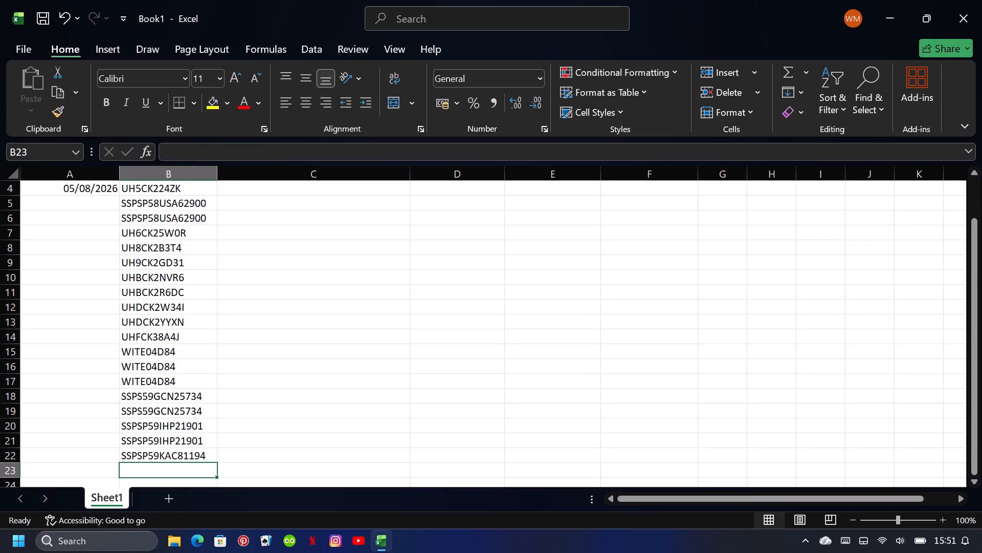
Enter the document number SSPSP59KAC81194 in cell B23 for the twenty-second ledger entry.
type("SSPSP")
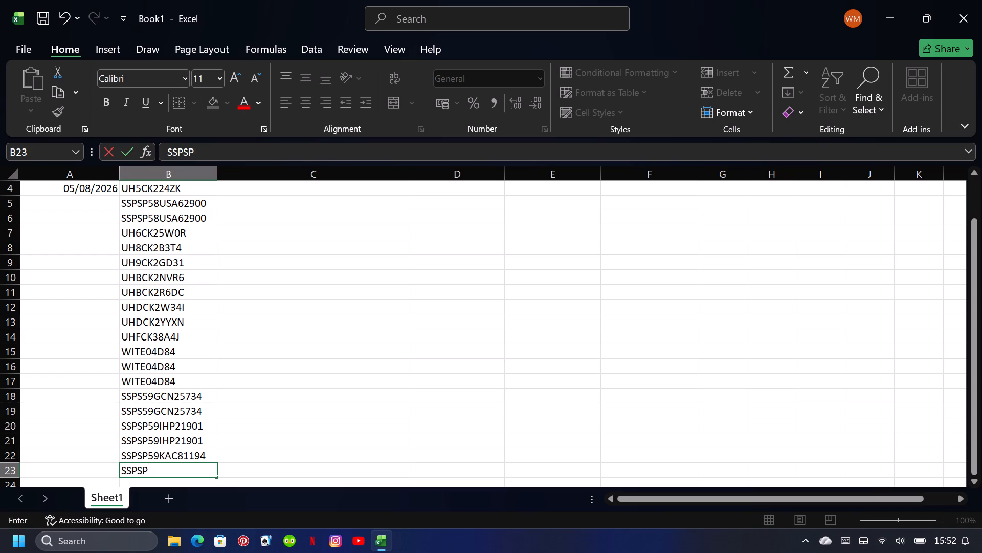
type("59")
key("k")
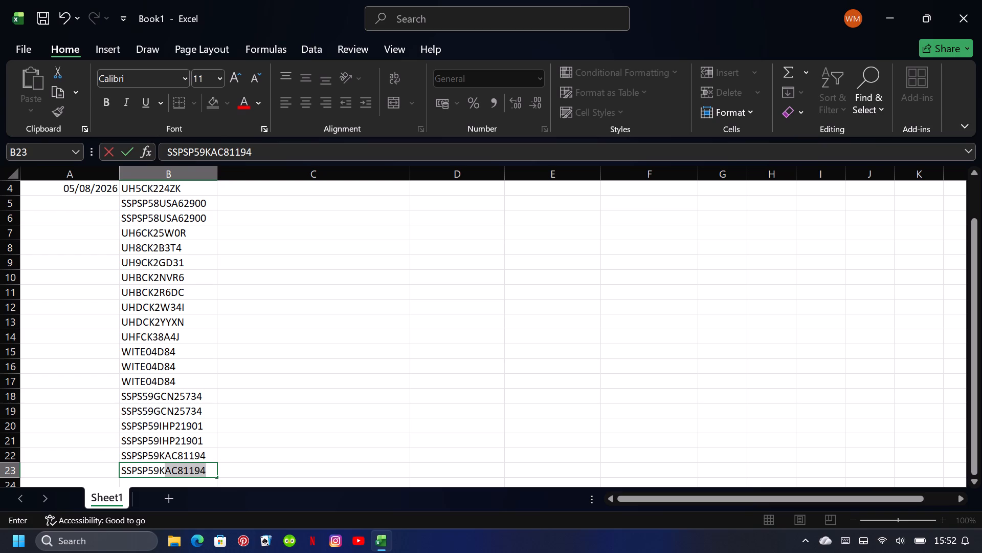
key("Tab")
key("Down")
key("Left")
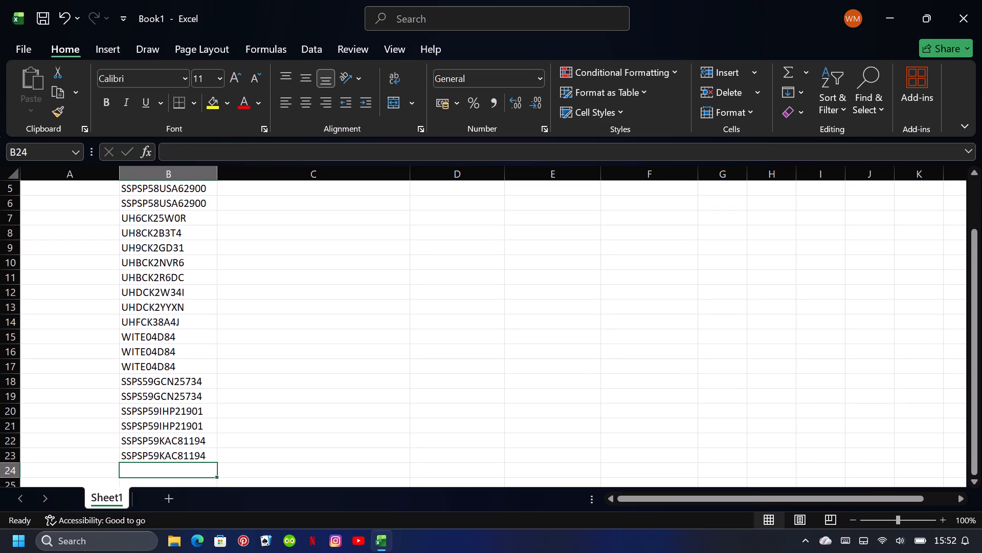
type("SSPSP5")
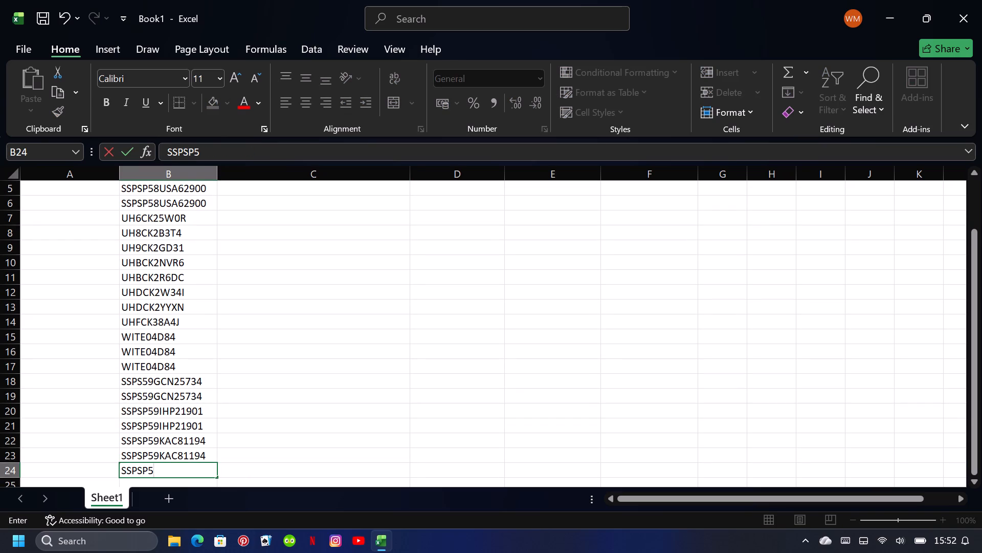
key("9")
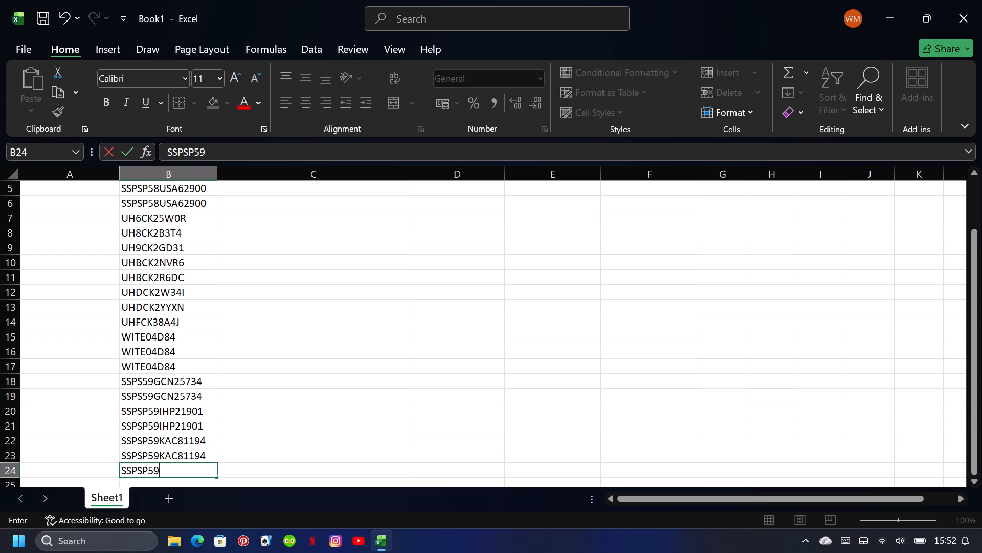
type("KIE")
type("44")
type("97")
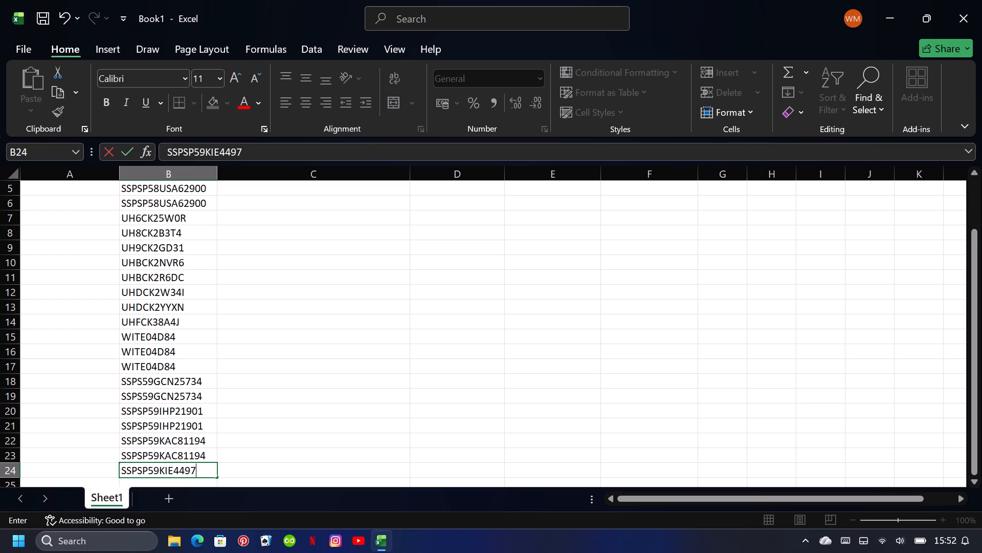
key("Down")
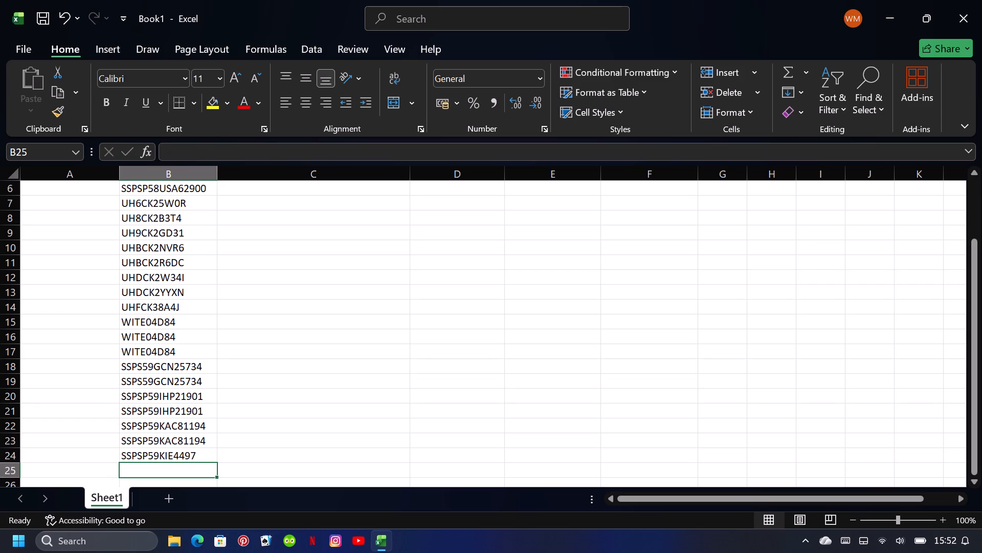
Enter the document number SSPSP59KIP79945 in cell B25 for the twenty-fourth ledger entry.
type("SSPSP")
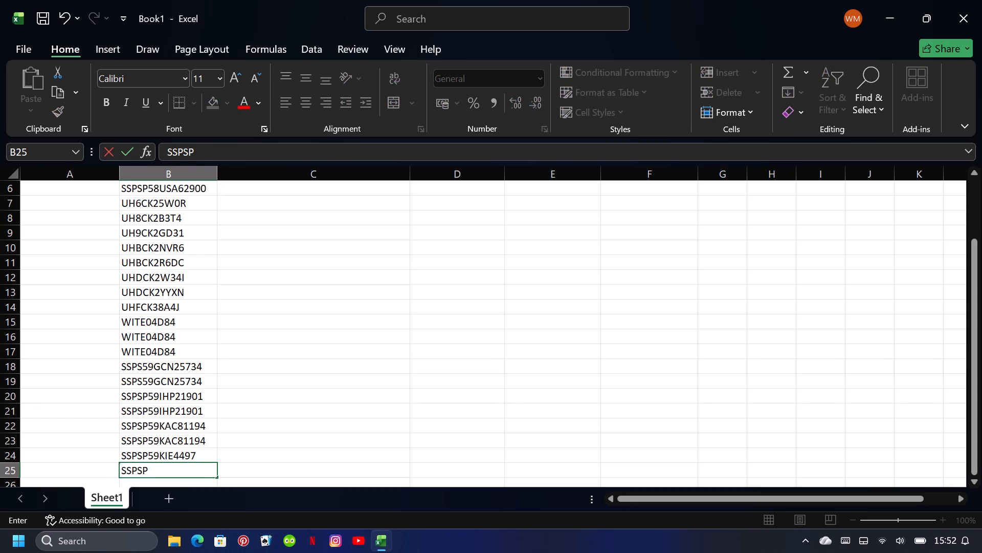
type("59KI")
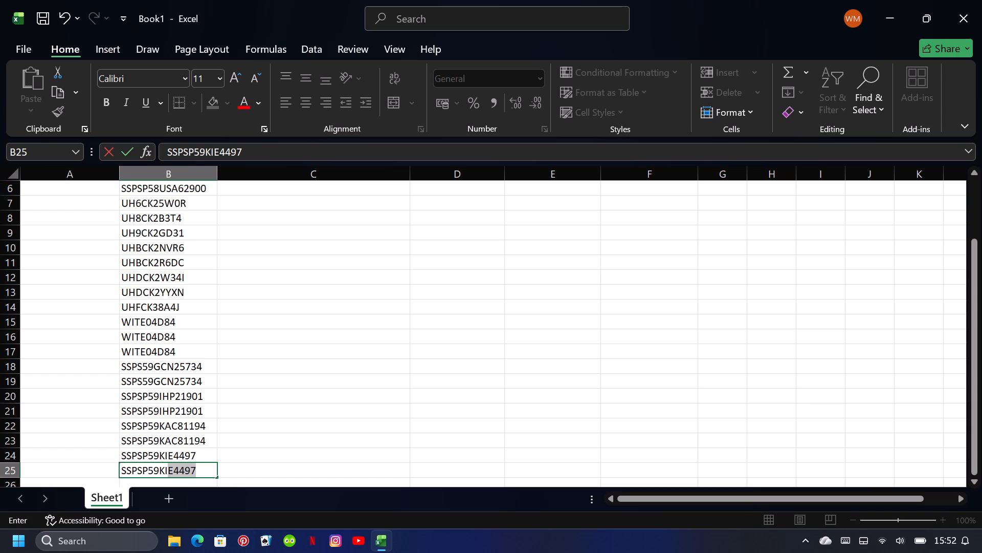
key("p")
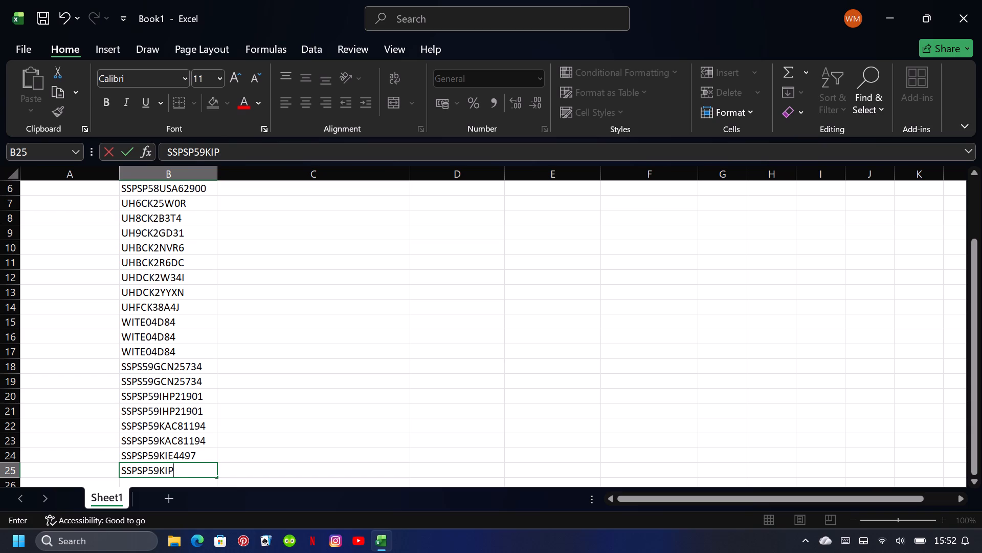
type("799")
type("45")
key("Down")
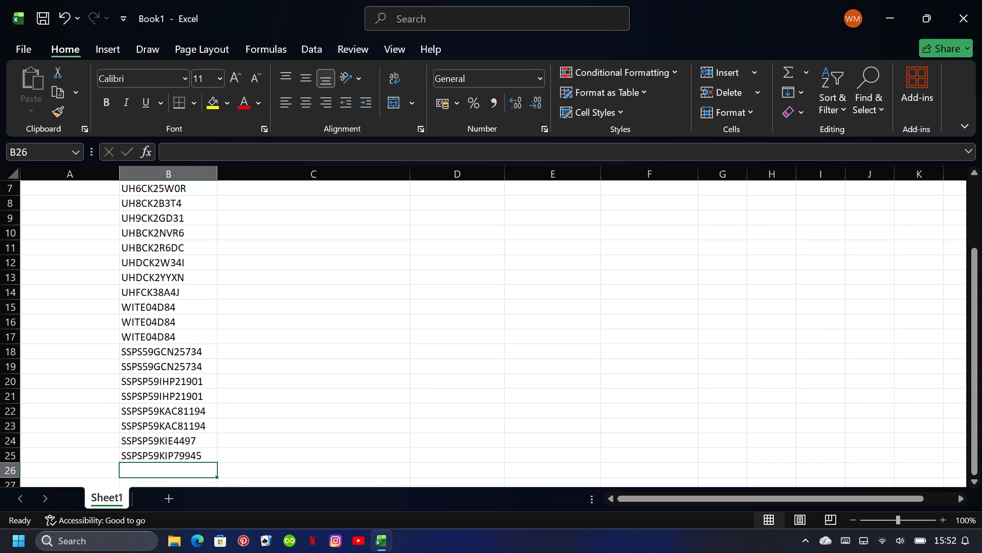
Enter the document number SSPSP59KIP79945 in cell B26 for the twenty-fifth ledger entry.
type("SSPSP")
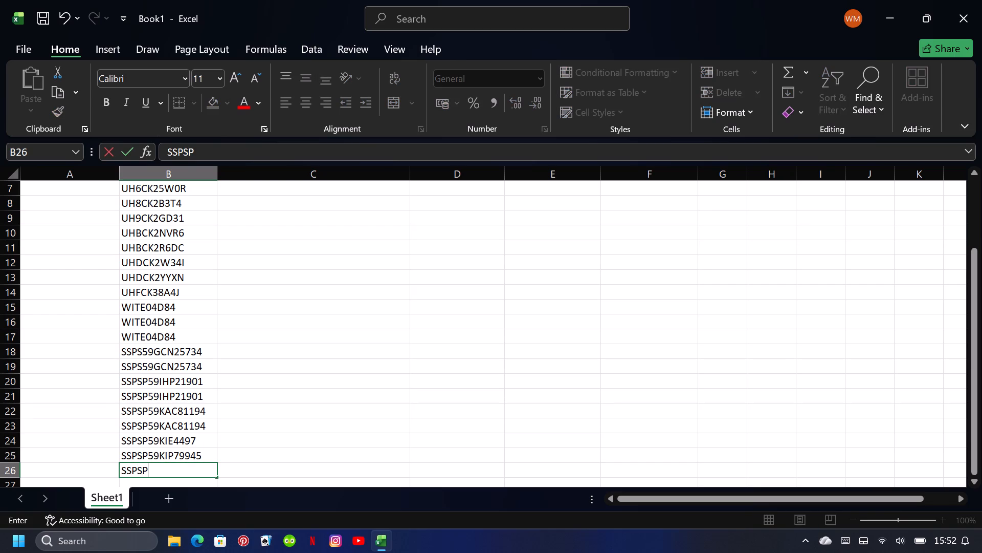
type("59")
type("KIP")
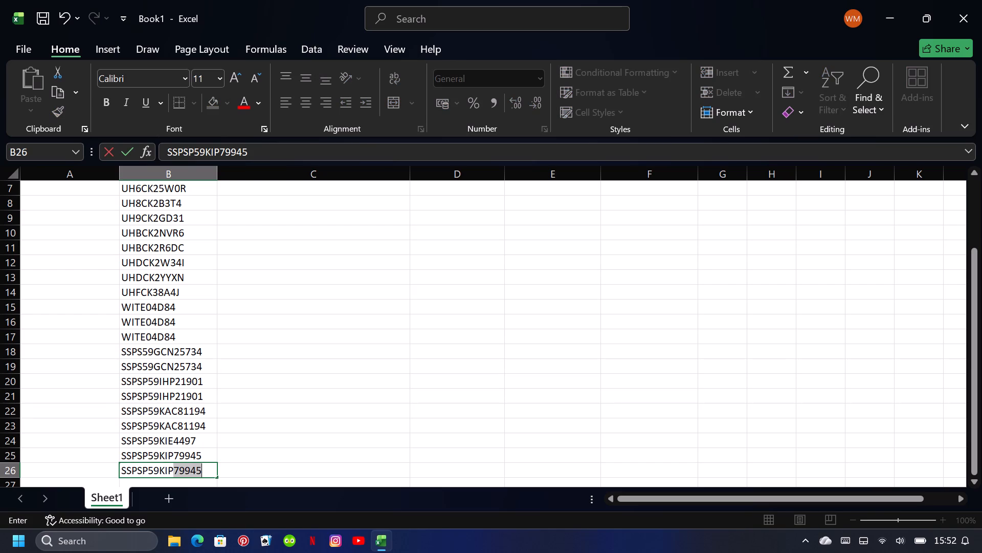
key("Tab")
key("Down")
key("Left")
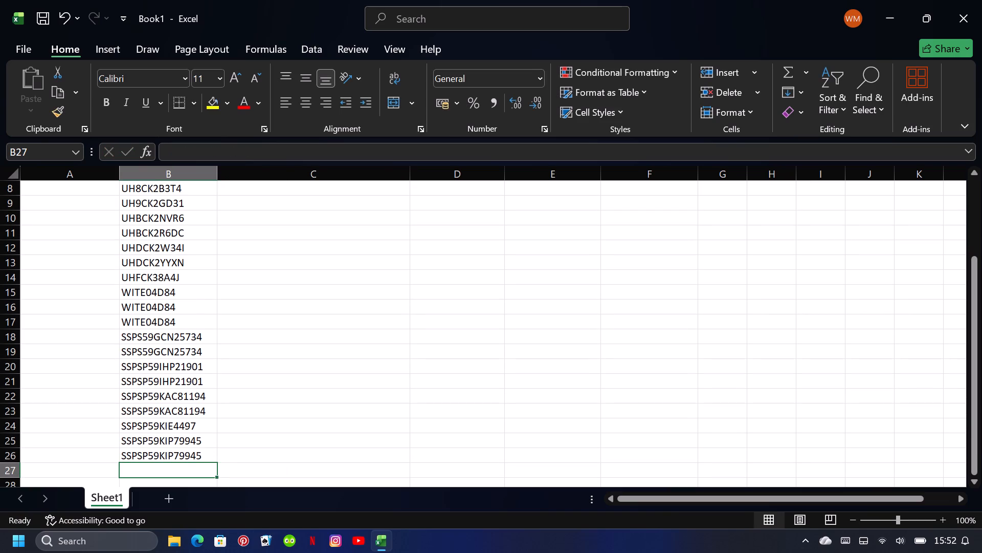
Enter the document number UHQCK4DUMB in cell B27 for the twenty-sixth ledger entry.
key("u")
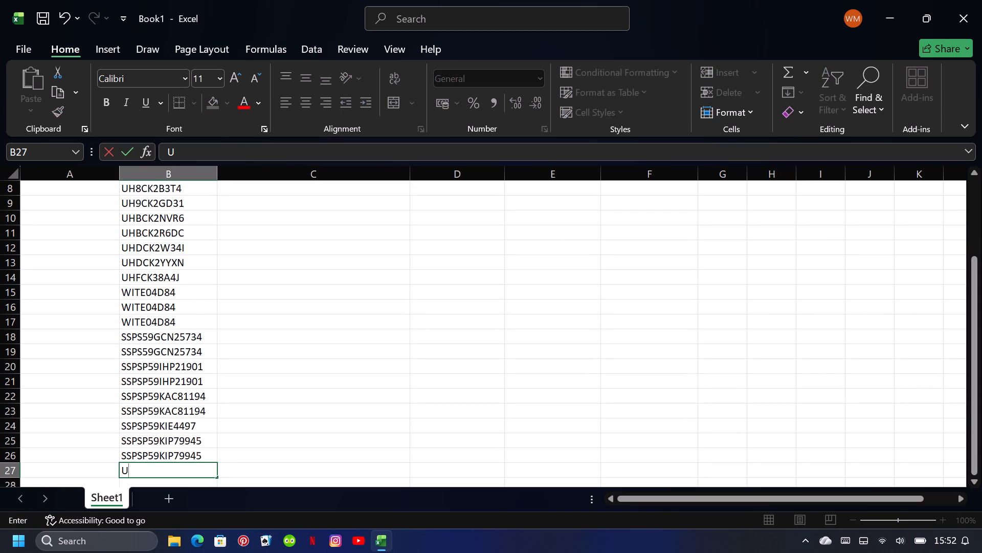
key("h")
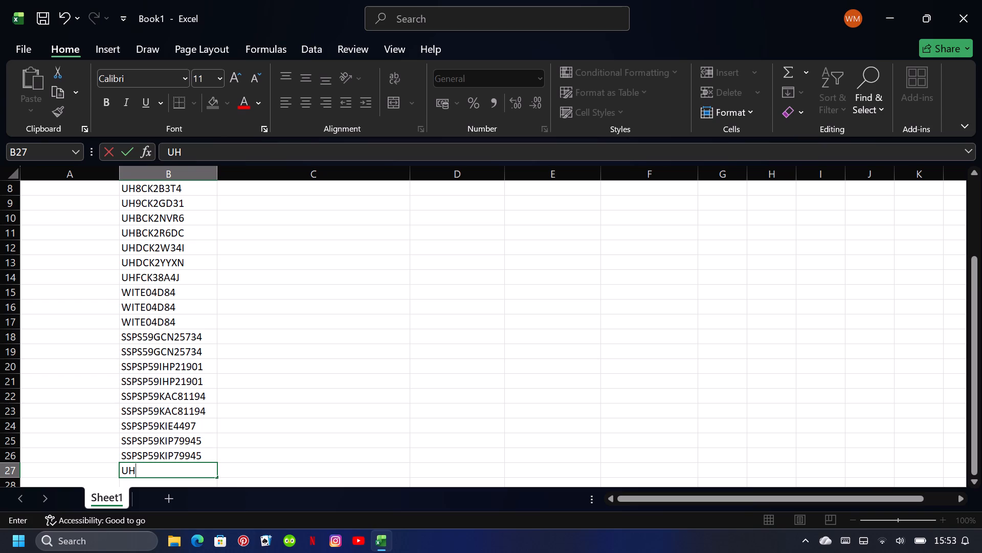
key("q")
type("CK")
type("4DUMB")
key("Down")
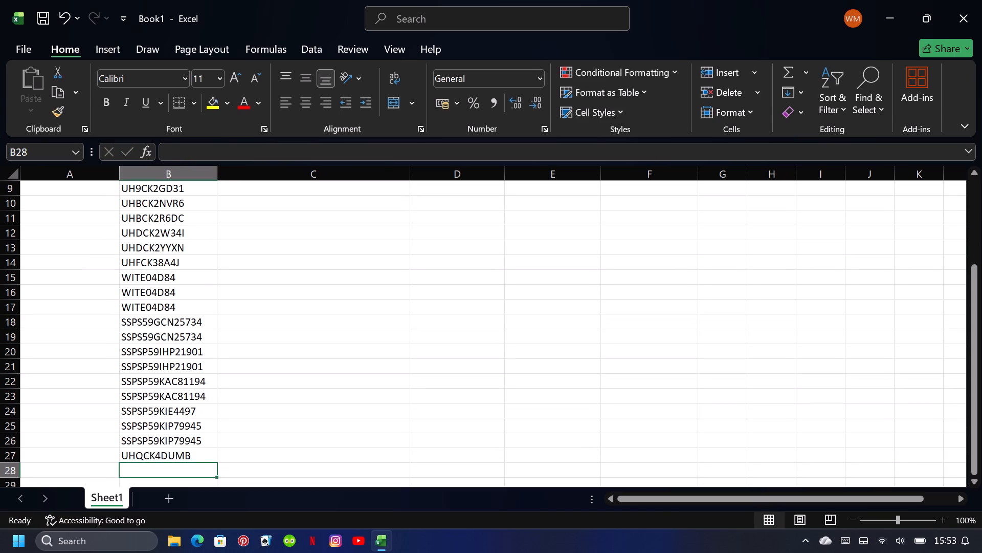
Enter the document number STOS26/08/26 in cell B28 for the twenty-seventh ledger entry.
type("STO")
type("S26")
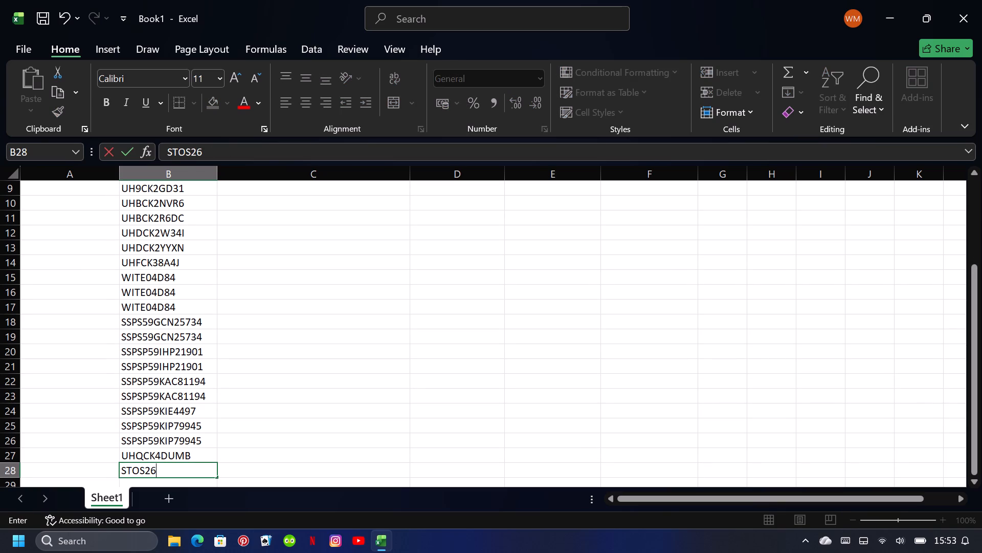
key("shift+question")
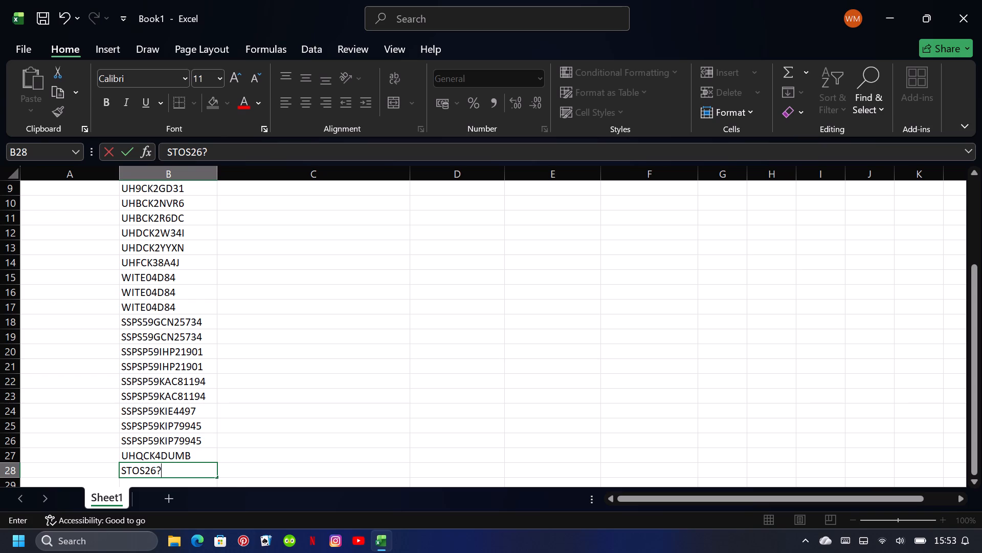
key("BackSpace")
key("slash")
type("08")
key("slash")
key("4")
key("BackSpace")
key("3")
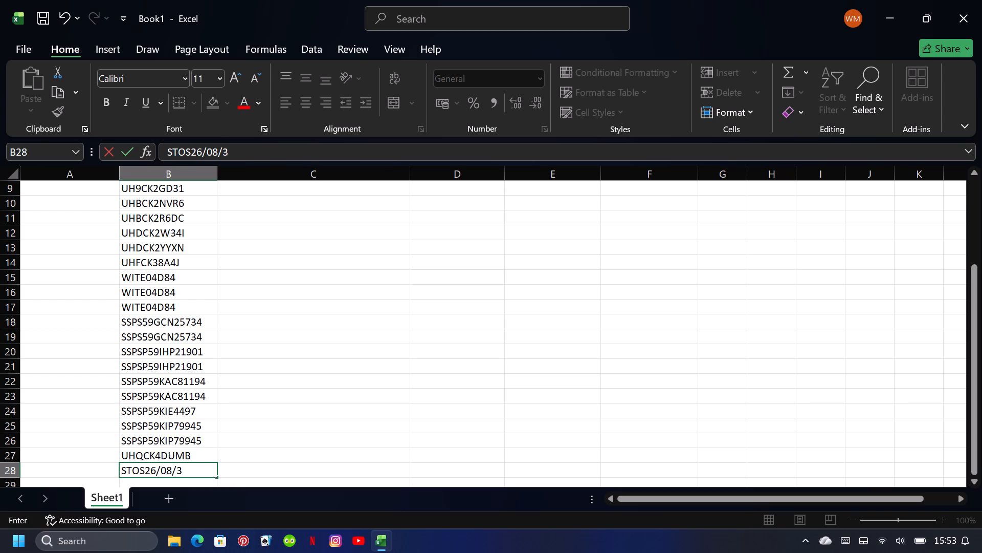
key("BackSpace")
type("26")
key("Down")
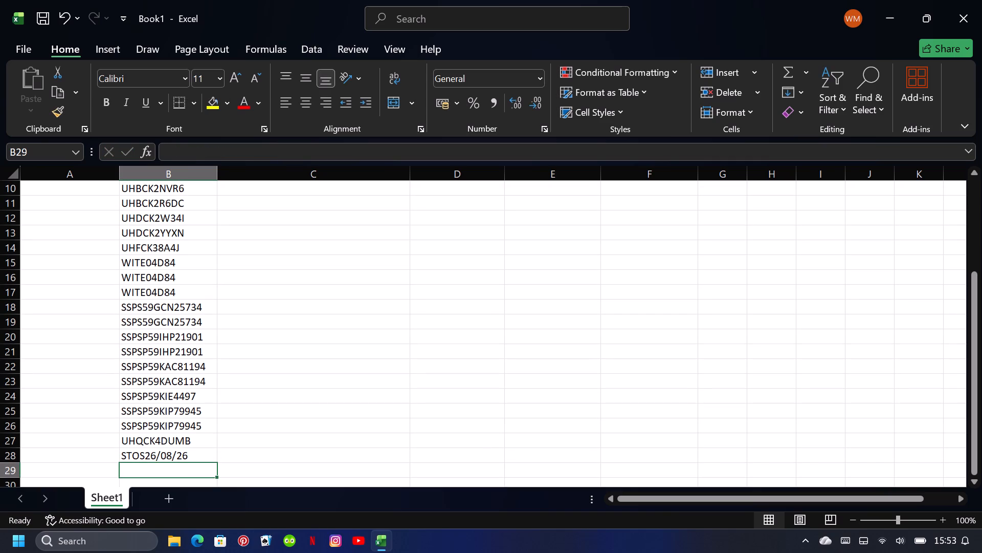
Enter the document number STOS26/08/26 in cell B29 for the twenty-eighth ledger entry.
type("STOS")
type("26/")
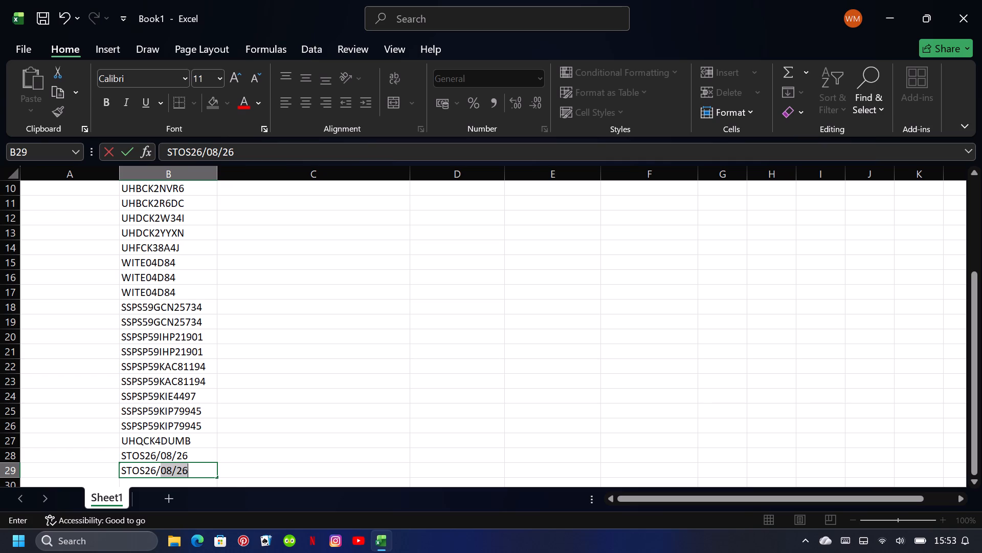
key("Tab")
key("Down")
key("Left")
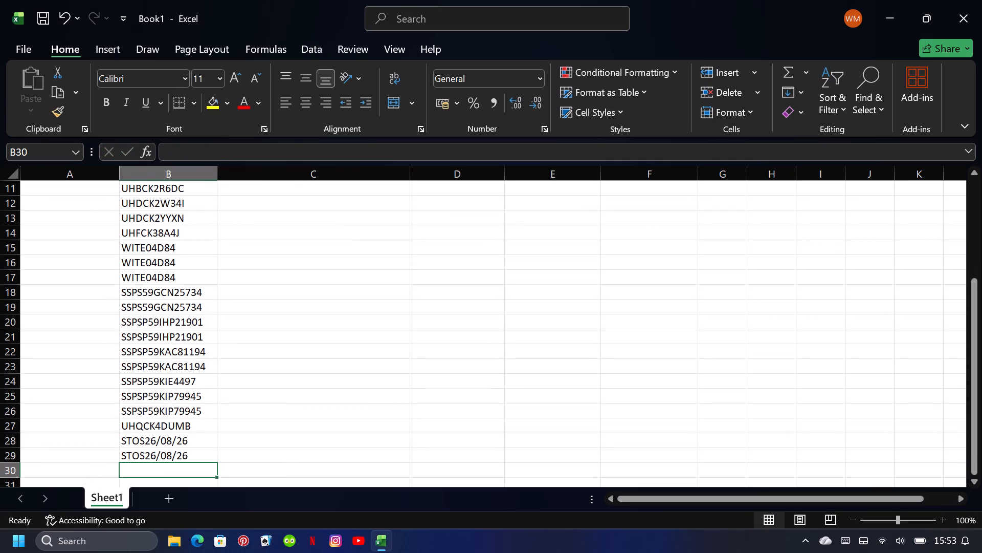
Enter the document number UHQCK4HVH2 in cell B30 for the twenty-ninth ledger entry.
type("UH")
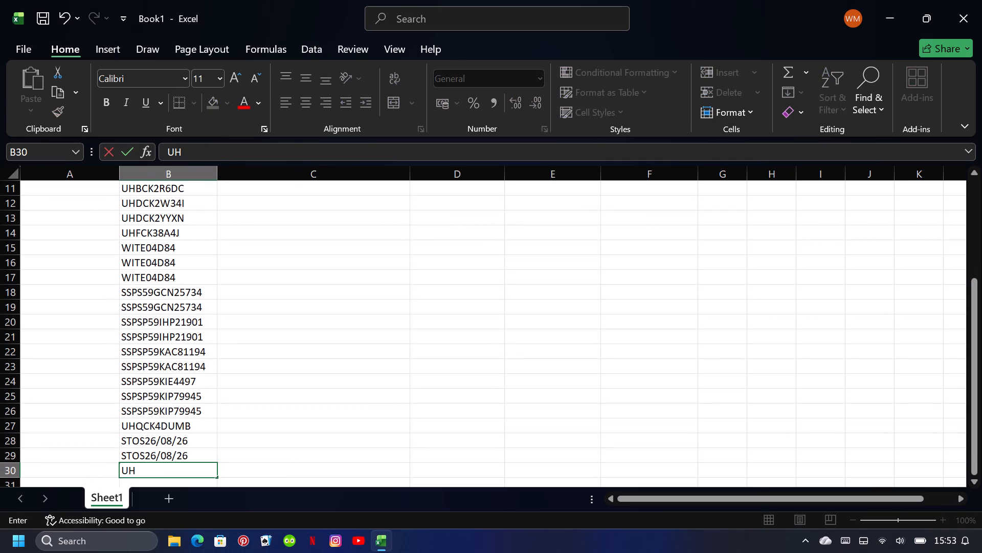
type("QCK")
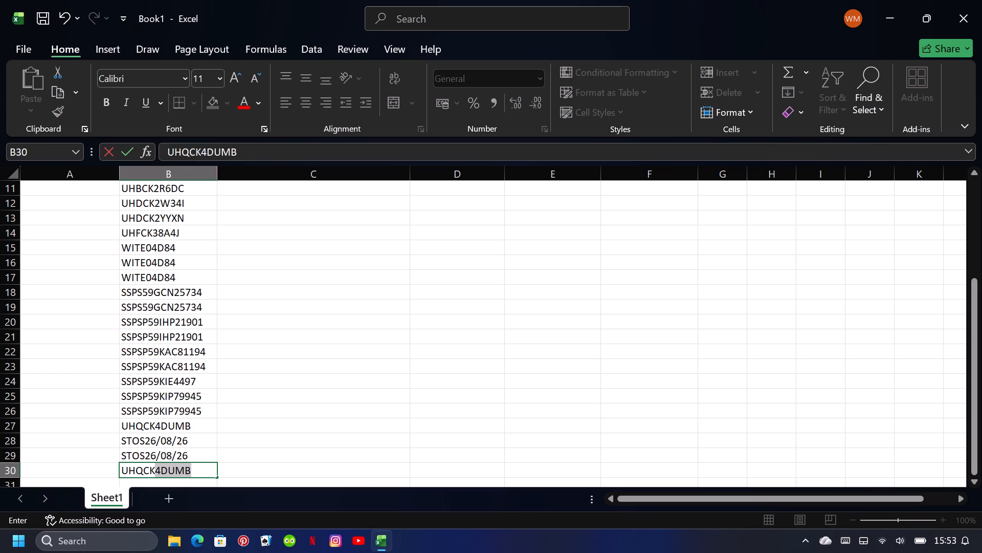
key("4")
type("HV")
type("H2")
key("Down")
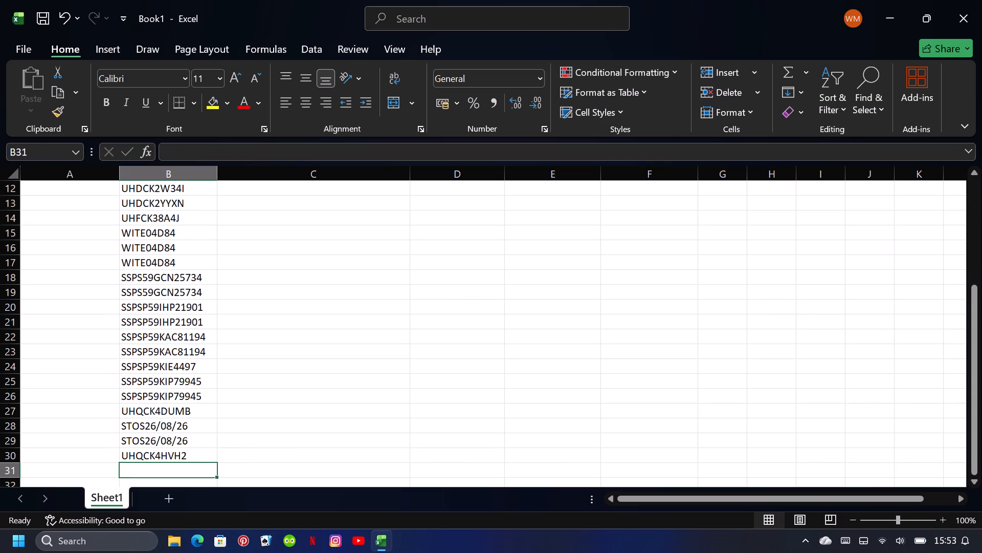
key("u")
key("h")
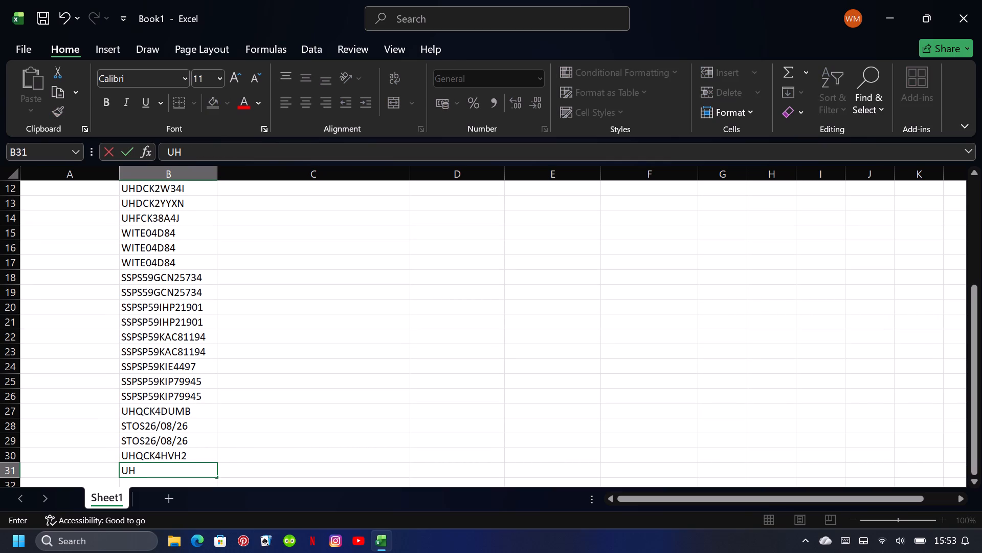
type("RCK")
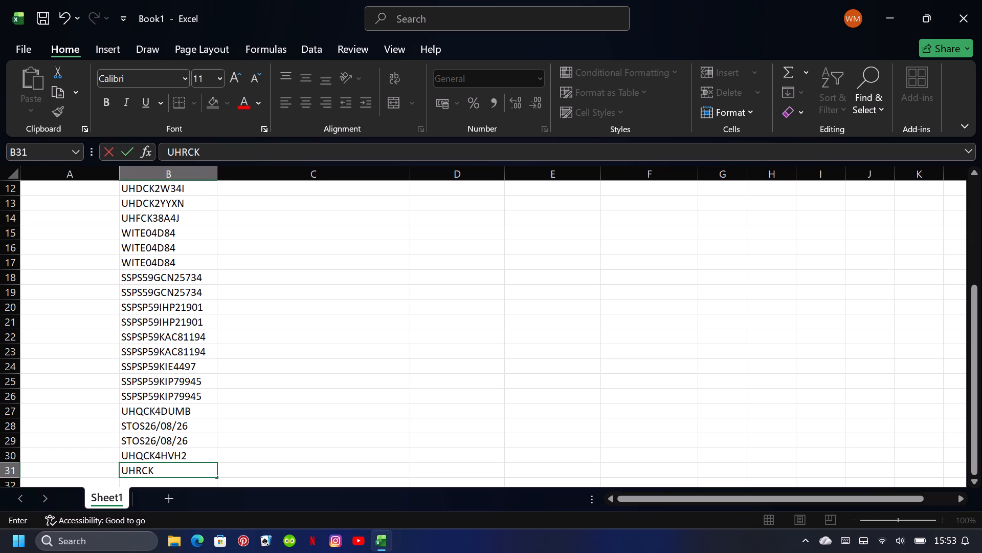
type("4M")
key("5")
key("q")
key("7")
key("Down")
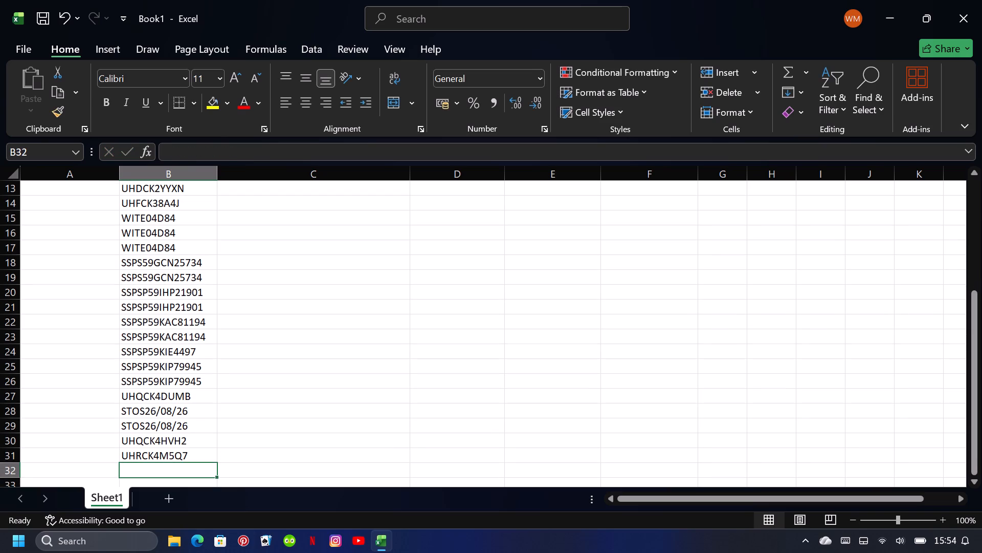
Enter the document number UHSCK4PTJ6 in cell B32 for the thirty-first ledger entry.
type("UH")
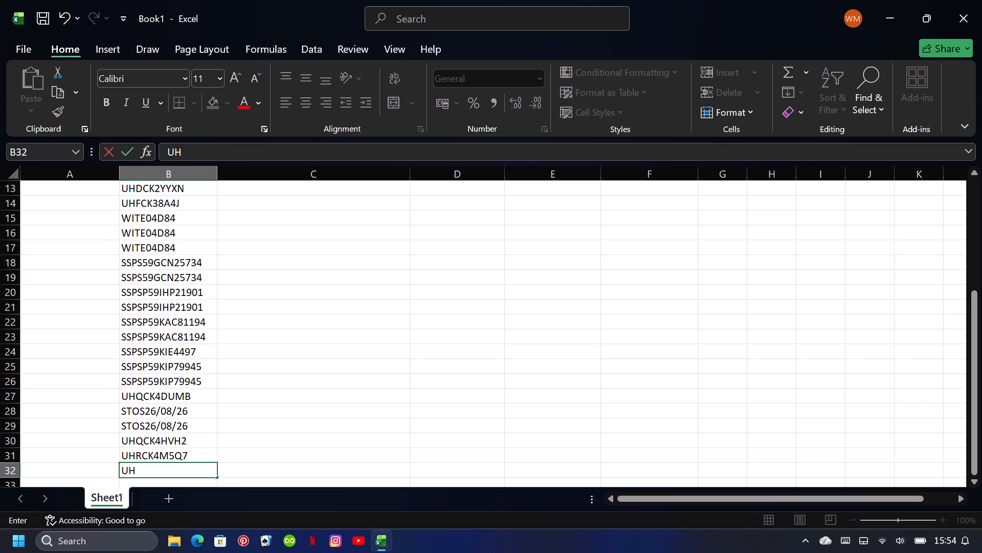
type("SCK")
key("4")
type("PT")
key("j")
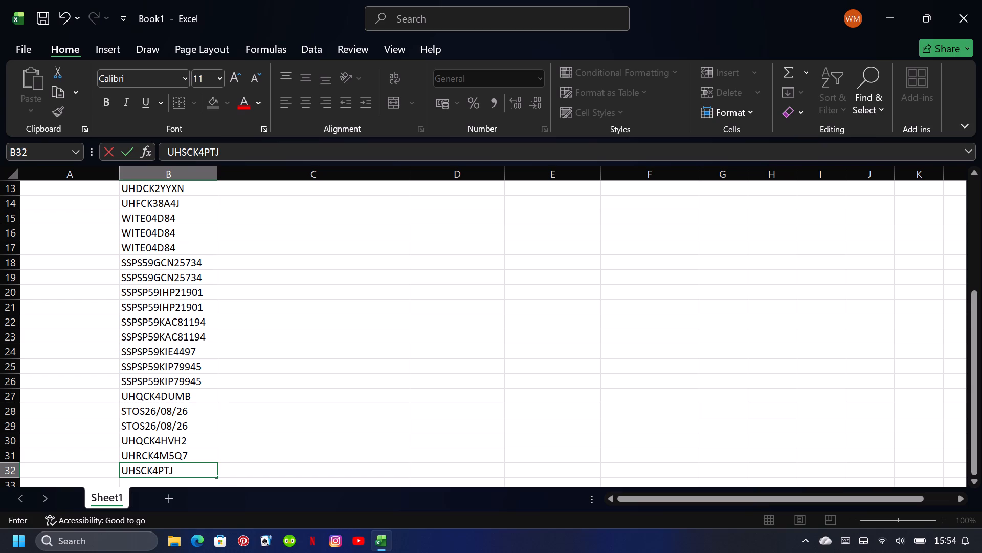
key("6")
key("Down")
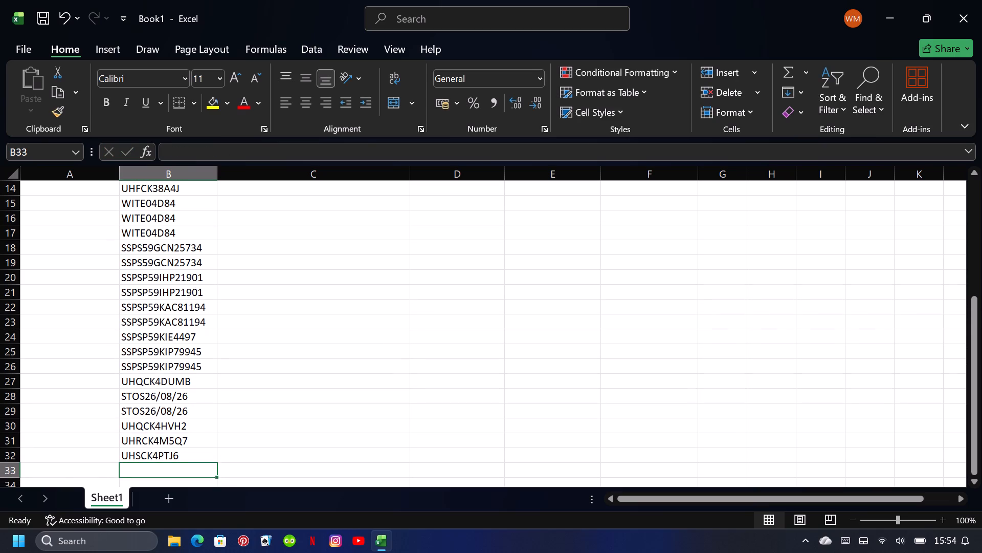
Enter the document number UHUCK4X2H3 in cell B33 for the thirty-second ledger entry.
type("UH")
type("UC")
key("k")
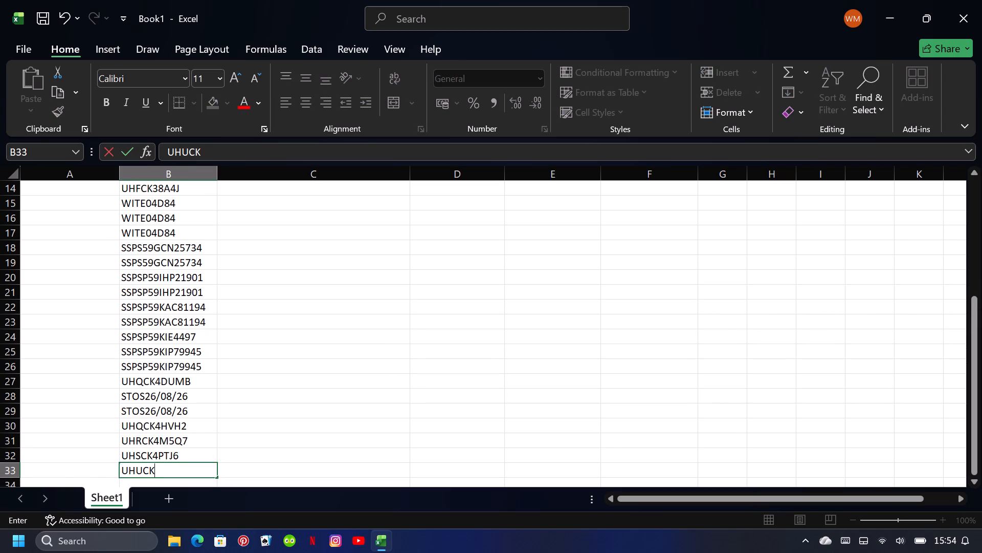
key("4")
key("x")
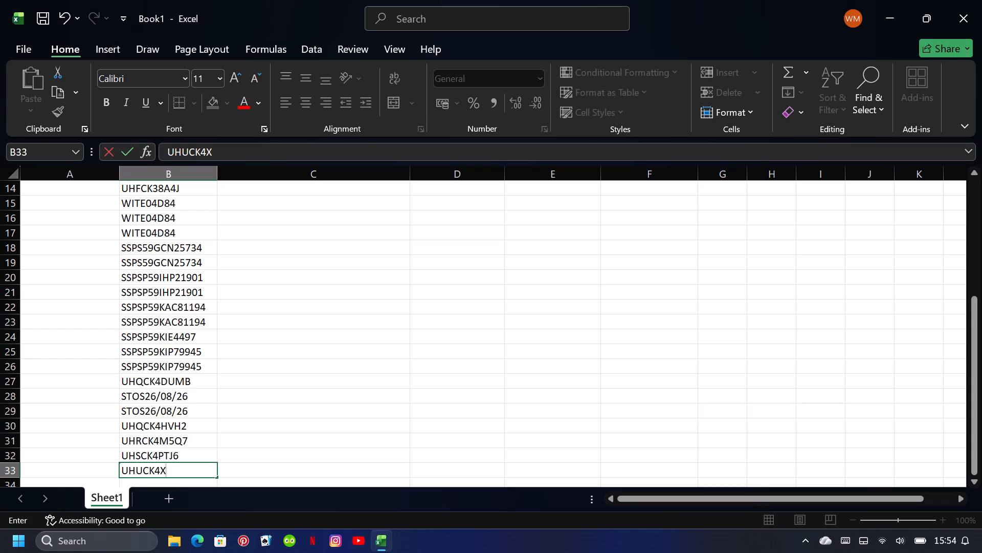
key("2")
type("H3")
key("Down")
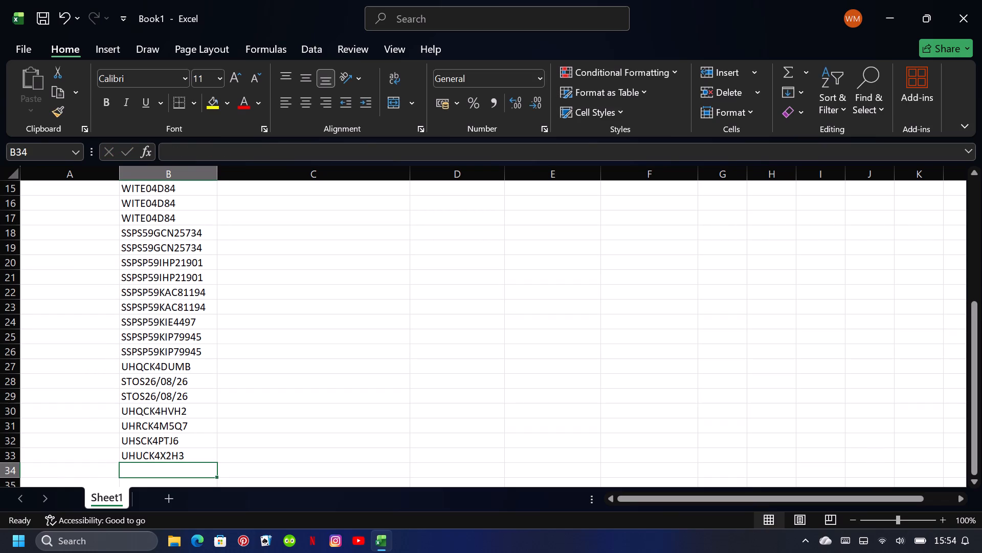
Enter the document number SSPS59QMG53843 in cell B34 for the thirty-third ledger entry.
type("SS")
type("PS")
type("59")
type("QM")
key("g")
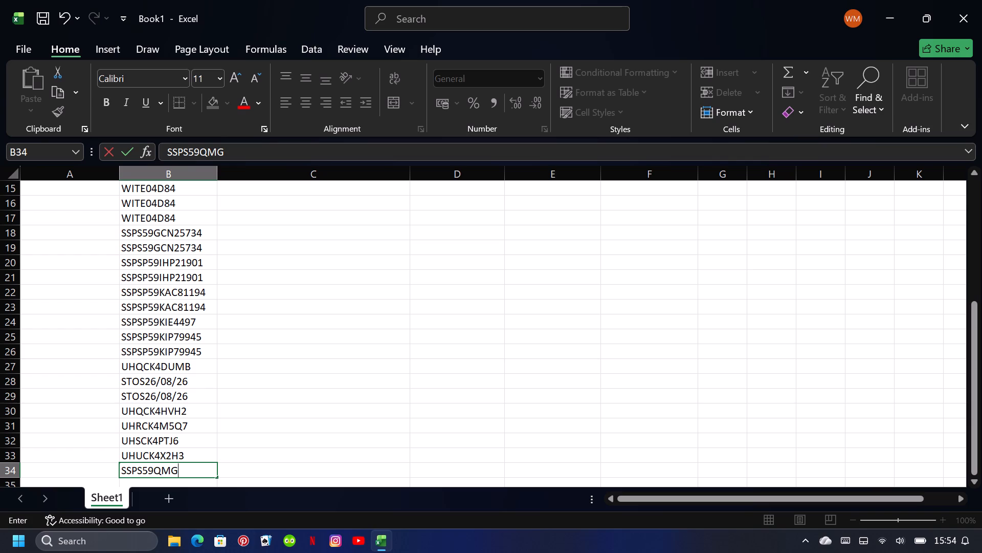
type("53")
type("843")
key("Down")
Enter the document number SSPS59QMG53843 in cell B35 for the thirty-fourth ledger entry.
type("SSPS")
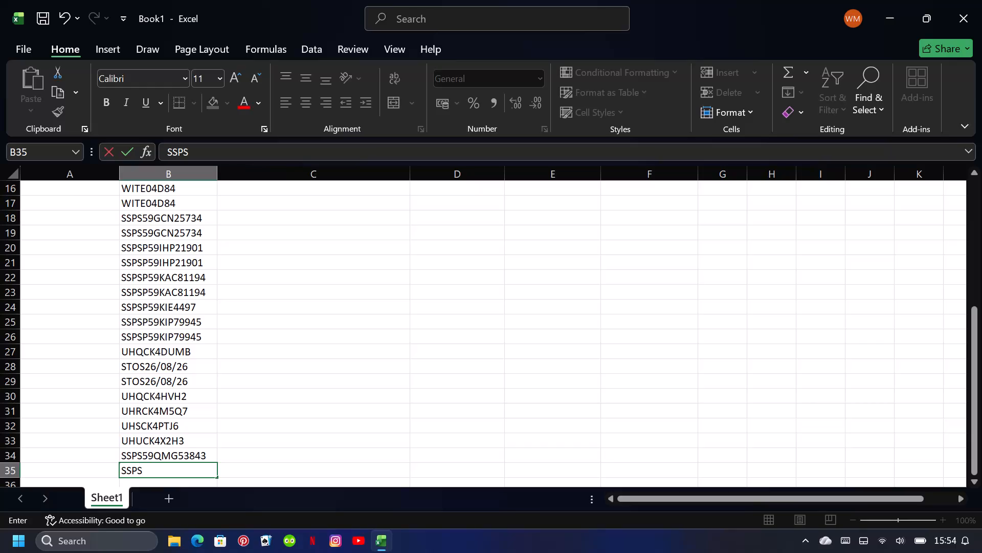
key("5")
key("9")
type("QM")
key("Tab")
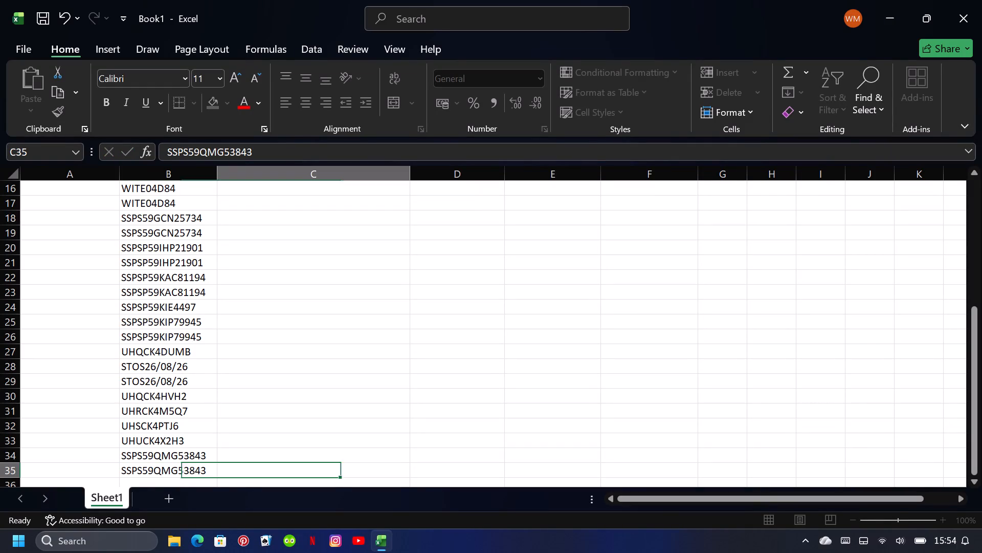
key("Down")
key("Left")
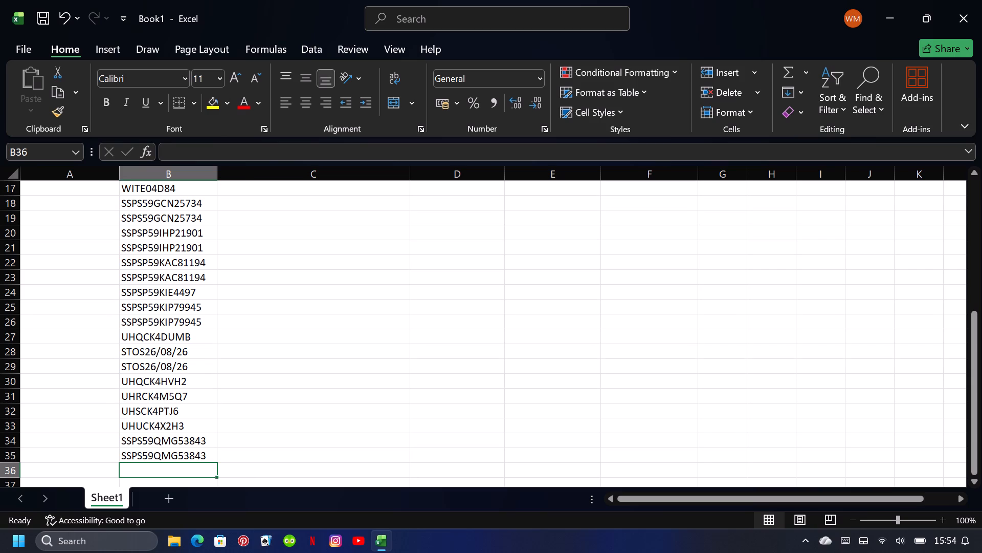
Enter the document number UHVCK52VKR in cell B36 for the thirty-fifth ledger entry.
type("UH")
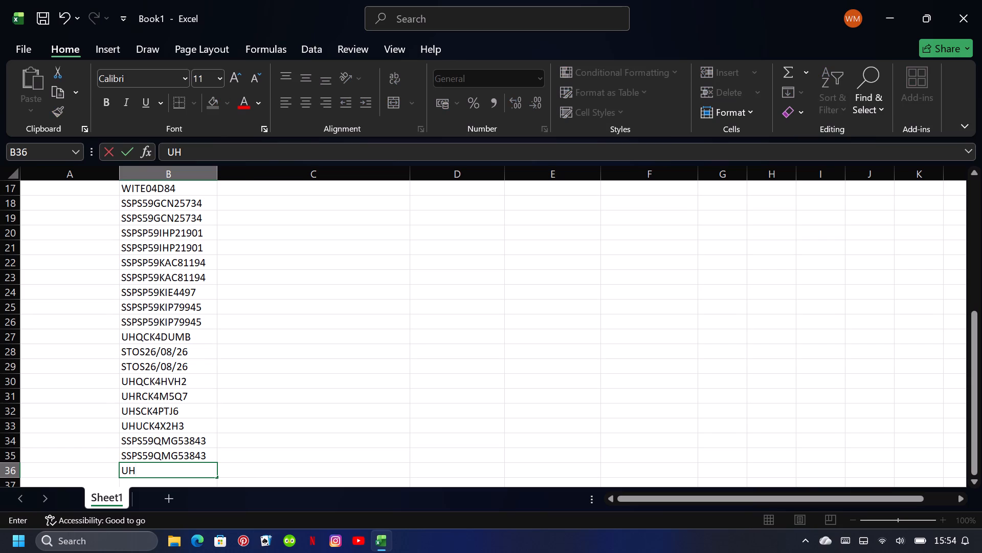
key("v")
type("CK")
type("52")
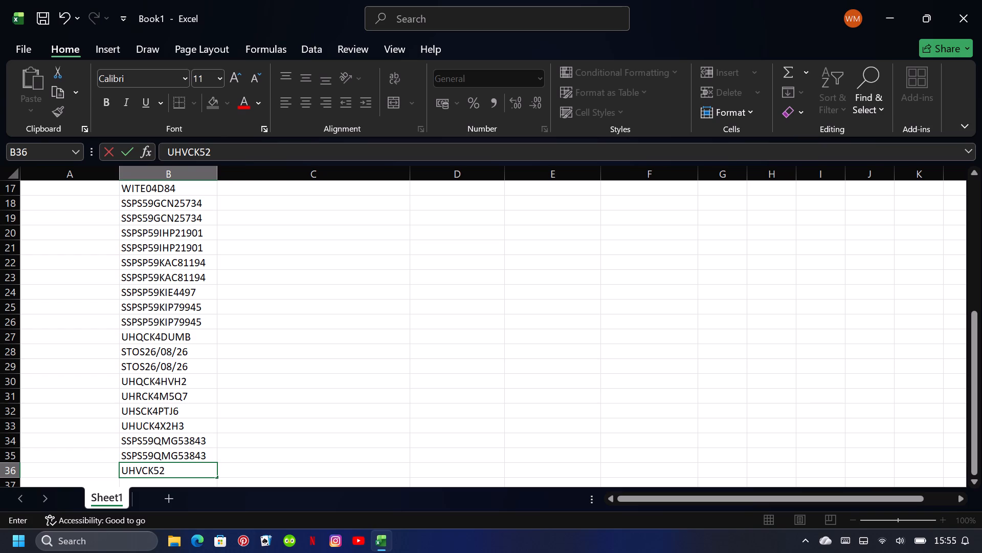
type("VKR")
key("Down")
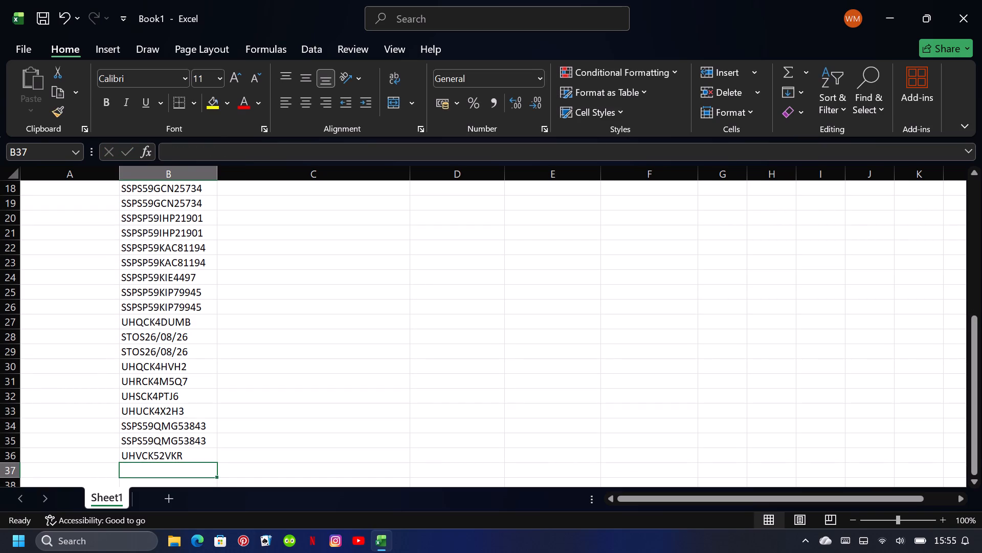
Enter the document number UI2CK57BJ3 in cell B37 for the thirty-sixth ledger entry.
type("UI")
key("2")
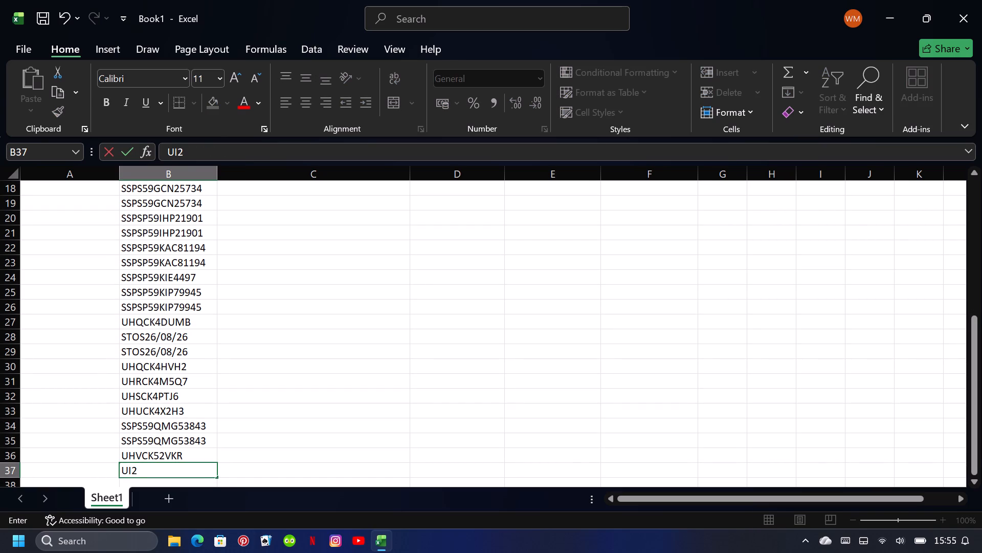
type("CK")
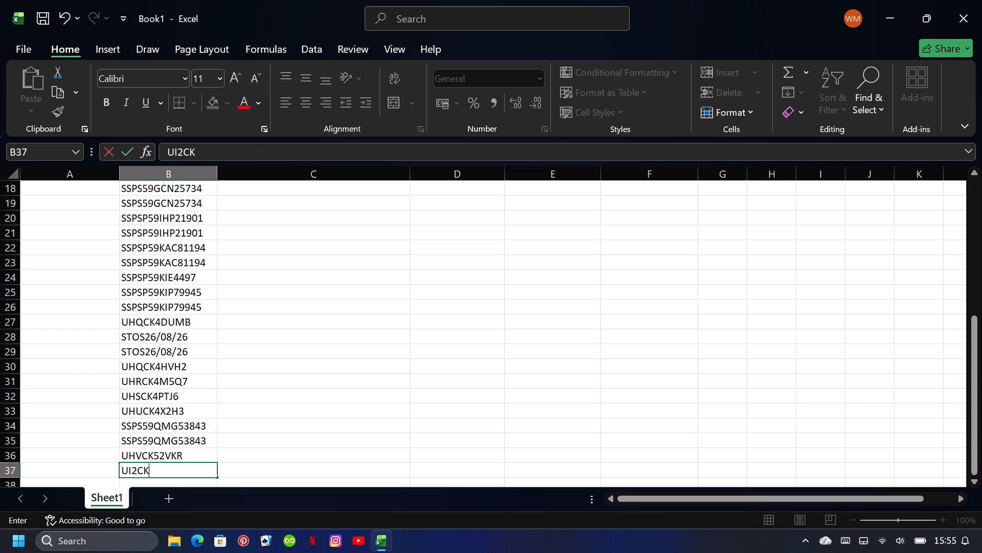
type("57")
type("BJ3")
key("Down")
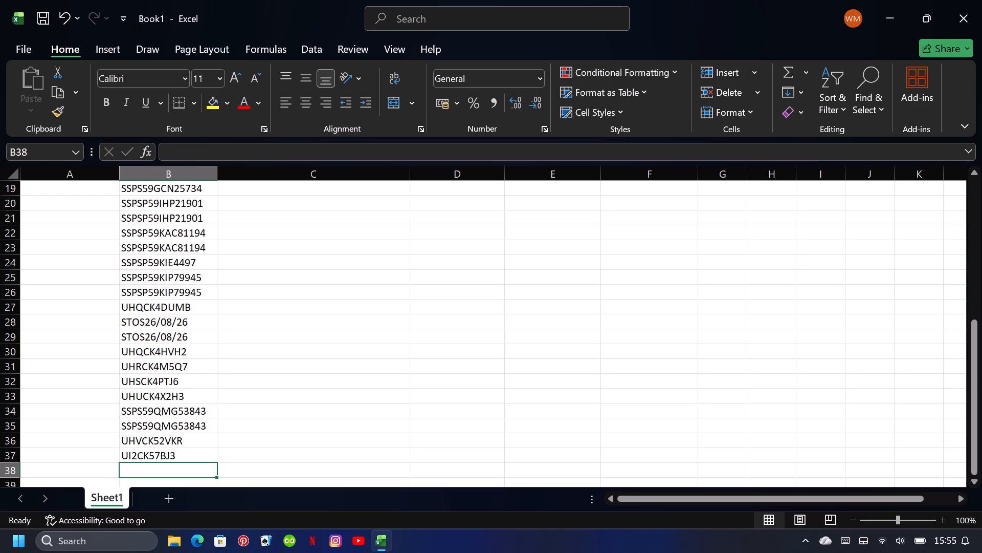
Enter the document number UI2CK5BGE0 in cell B38 for the thirty-seventh ledger entry.
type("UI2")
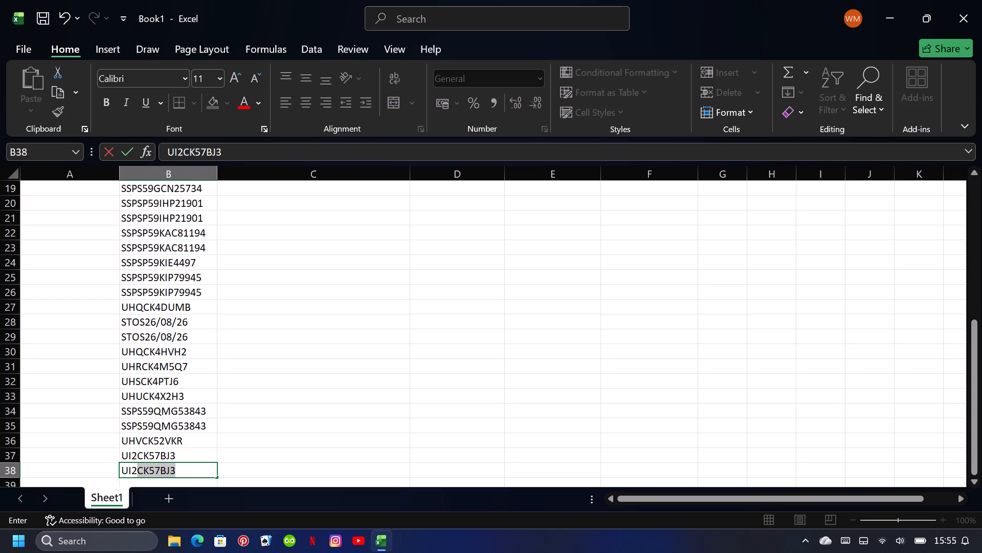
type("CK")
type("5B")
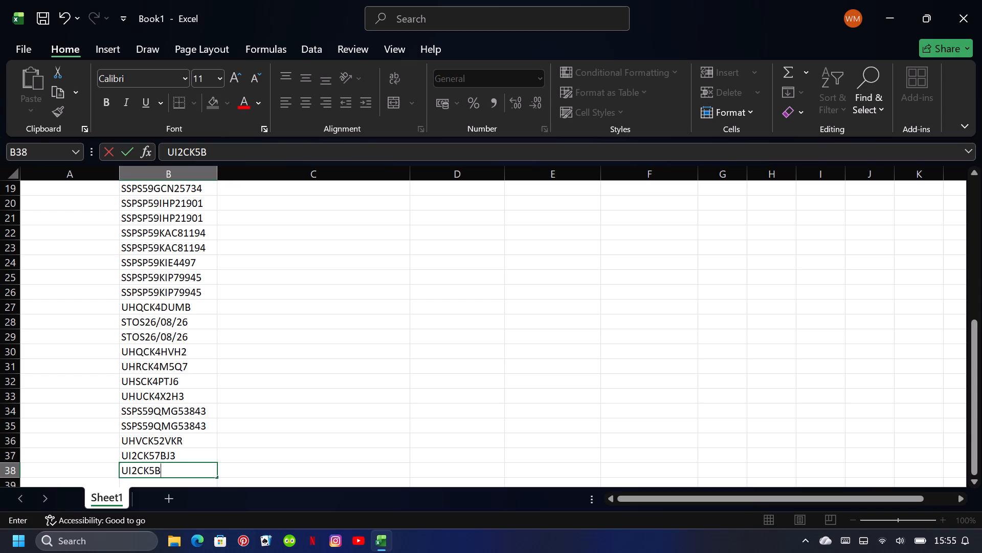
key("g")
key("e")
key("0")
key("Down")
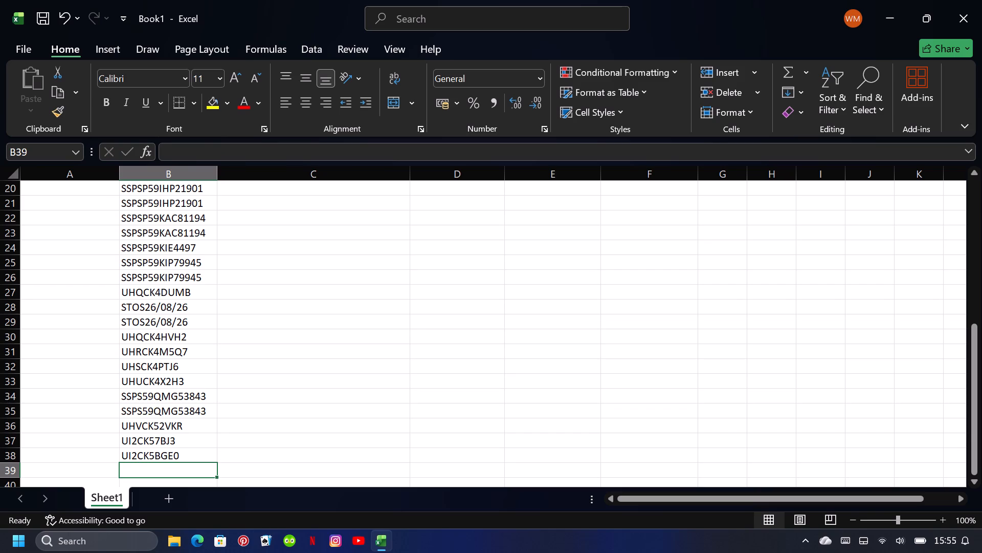
Enter the document number SSPS59SRF16664 in cell B39 for the thirty-eighth ledger entry.
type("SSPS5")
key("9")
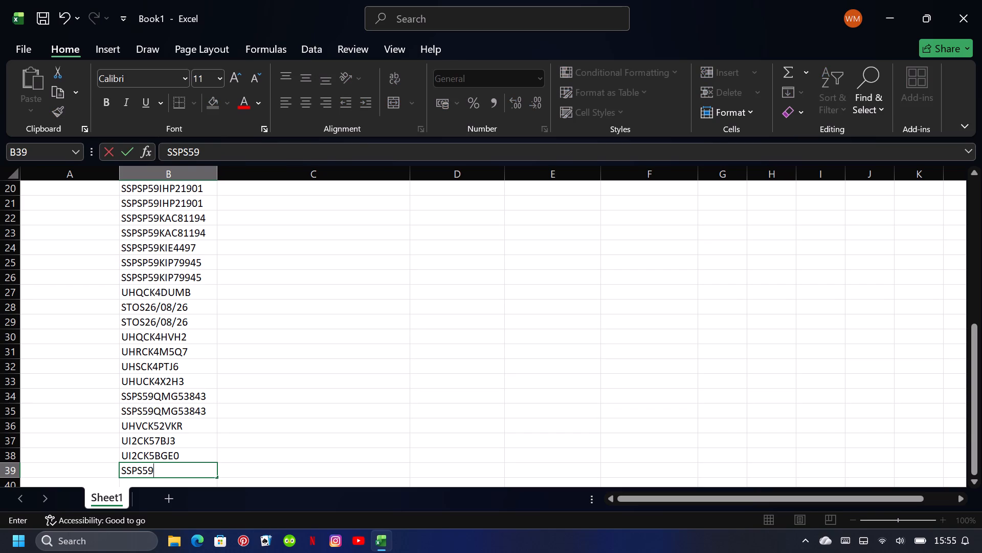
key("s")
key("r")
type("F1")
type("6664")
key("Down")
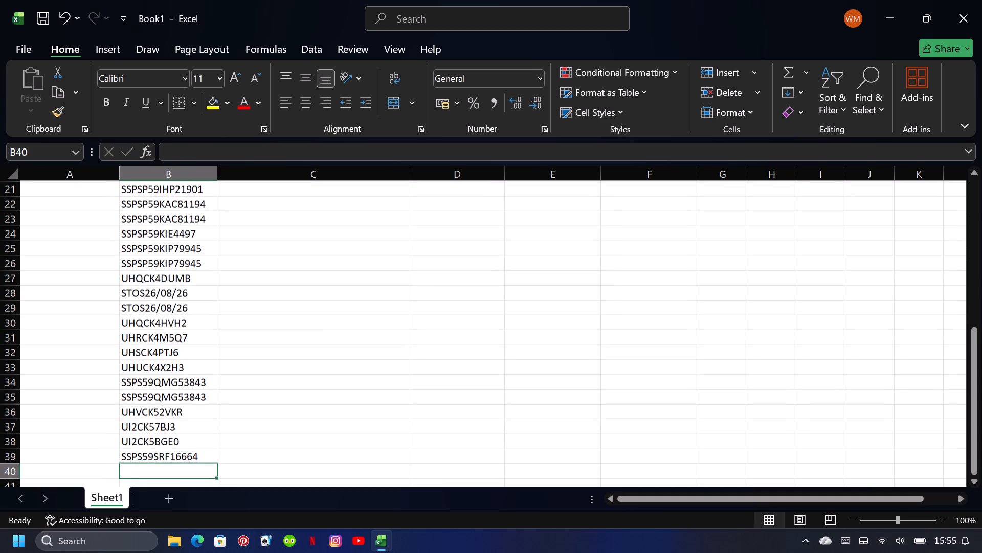
Enter the document number SSPSP59SRF16664 in cell B40 for the thirty-ninth ledger entry.
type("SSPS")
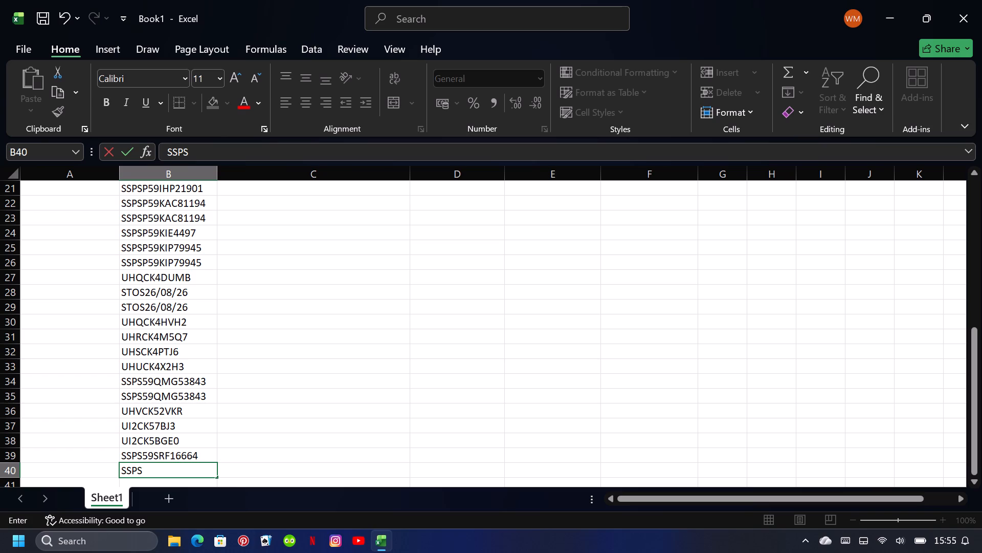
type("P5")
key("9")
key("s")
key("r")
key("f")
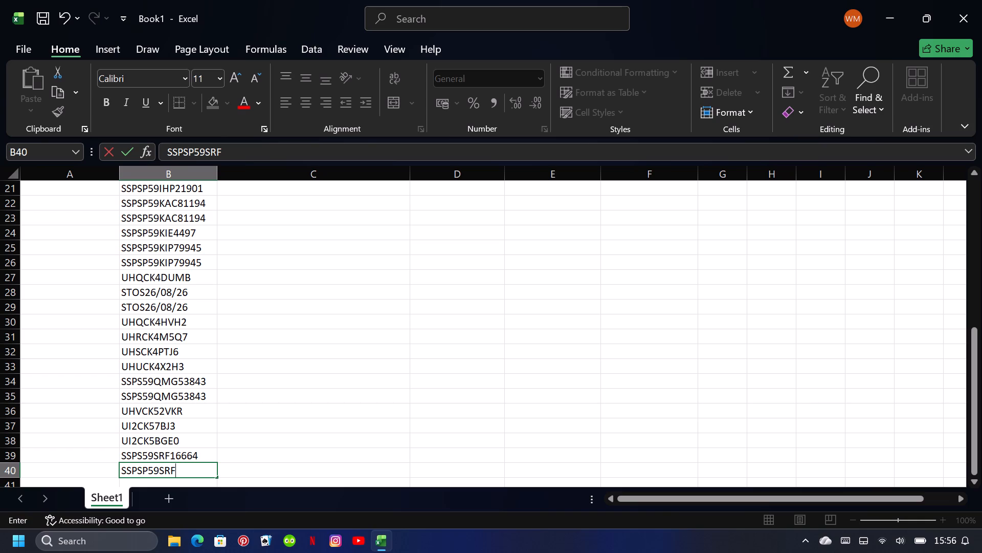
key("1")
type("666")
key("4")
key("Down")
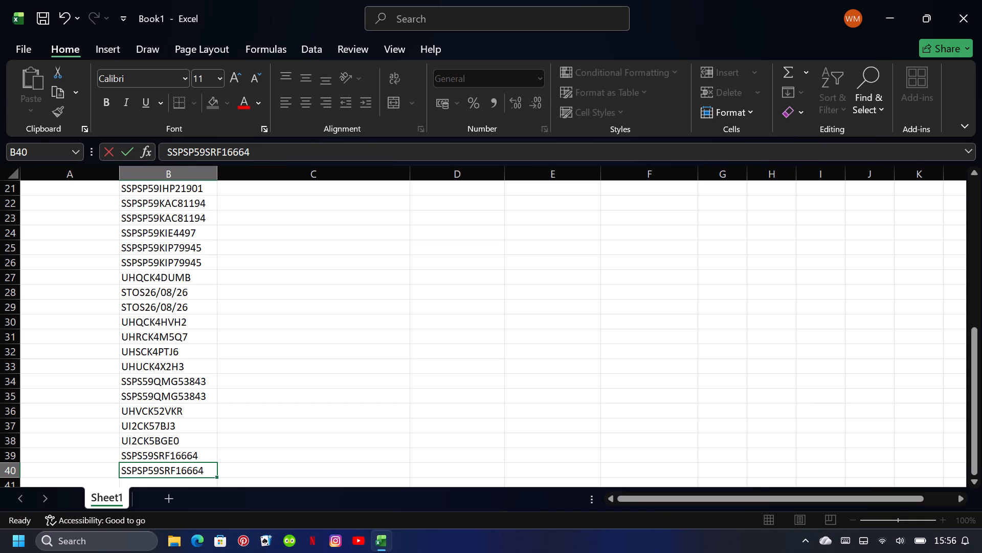
Enter the document number UI3CK5FQ1M in cell B41 for the fortieth ledger entry.
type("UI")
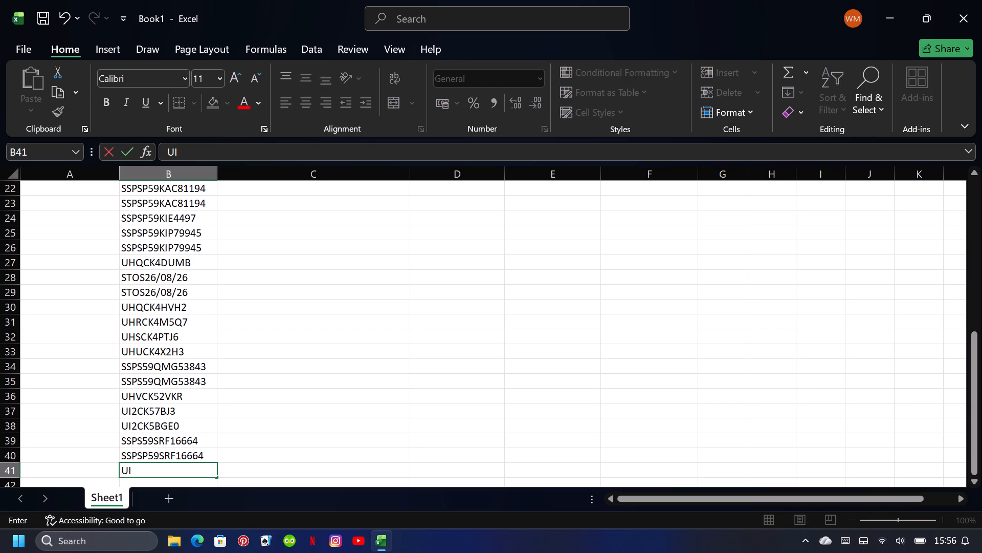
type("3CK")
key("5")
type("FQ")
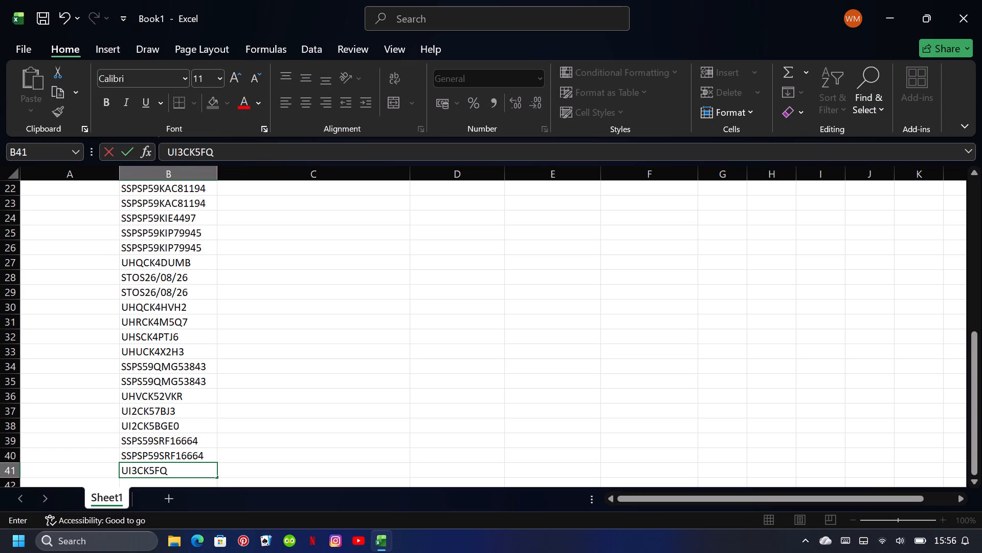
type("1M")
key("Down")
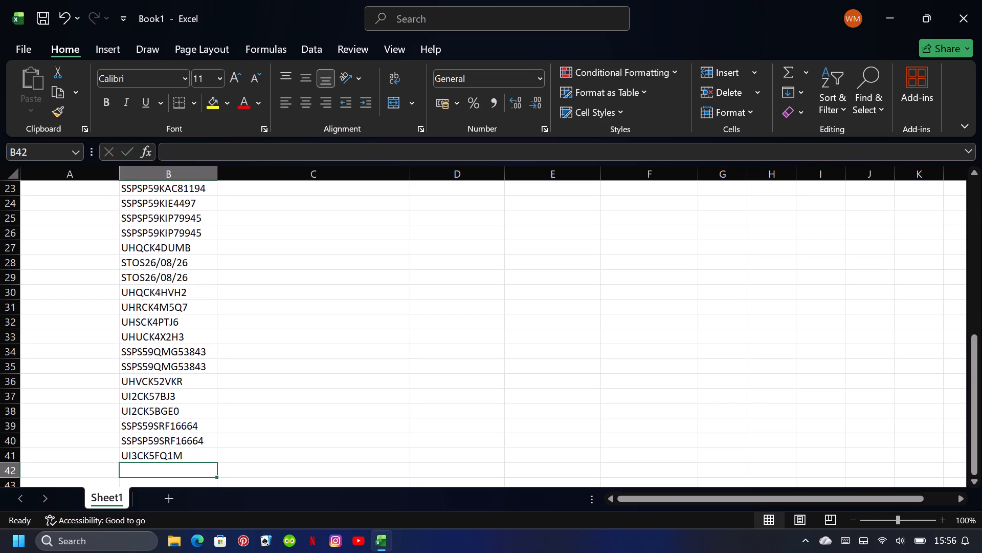
Enter the document number UI5CK5L7RI in cell B42 for the forty-first ledger entry.
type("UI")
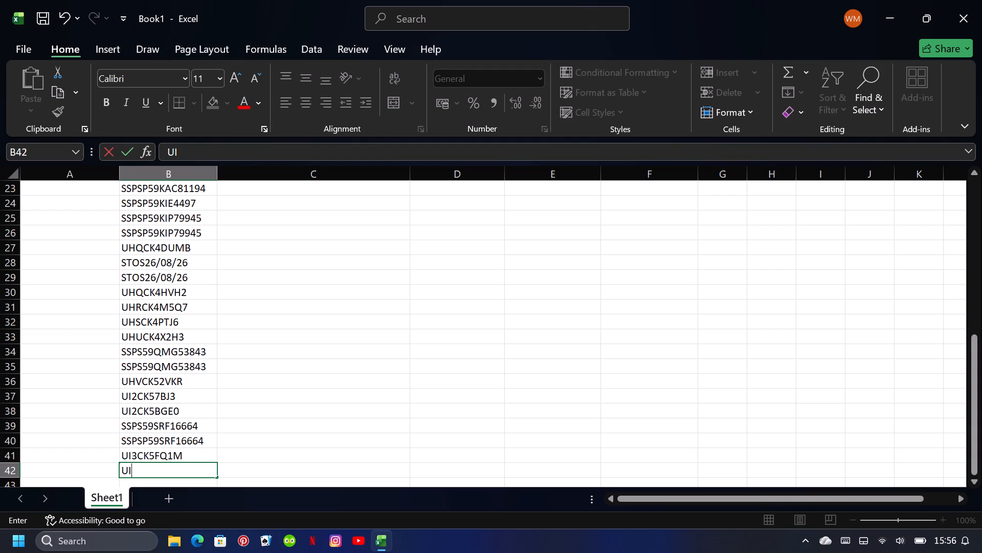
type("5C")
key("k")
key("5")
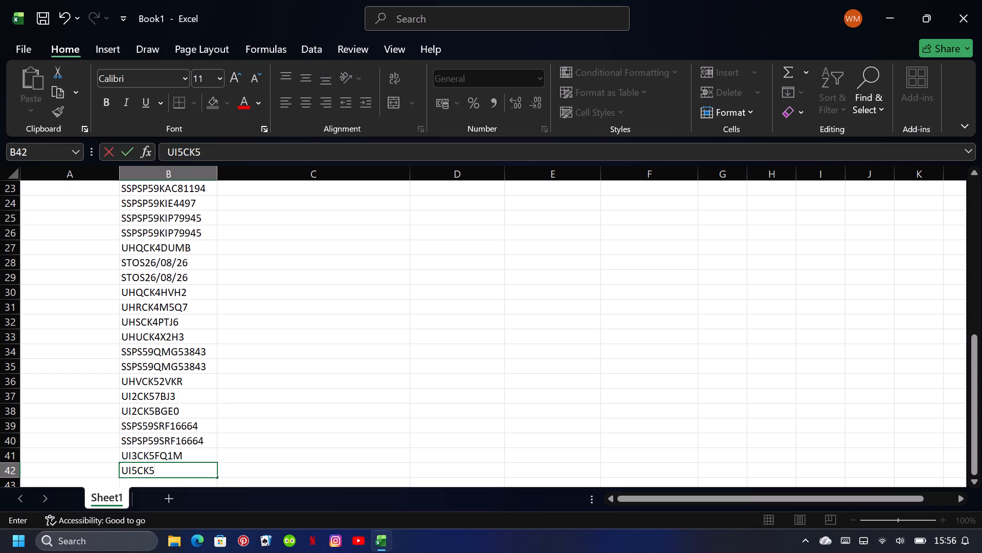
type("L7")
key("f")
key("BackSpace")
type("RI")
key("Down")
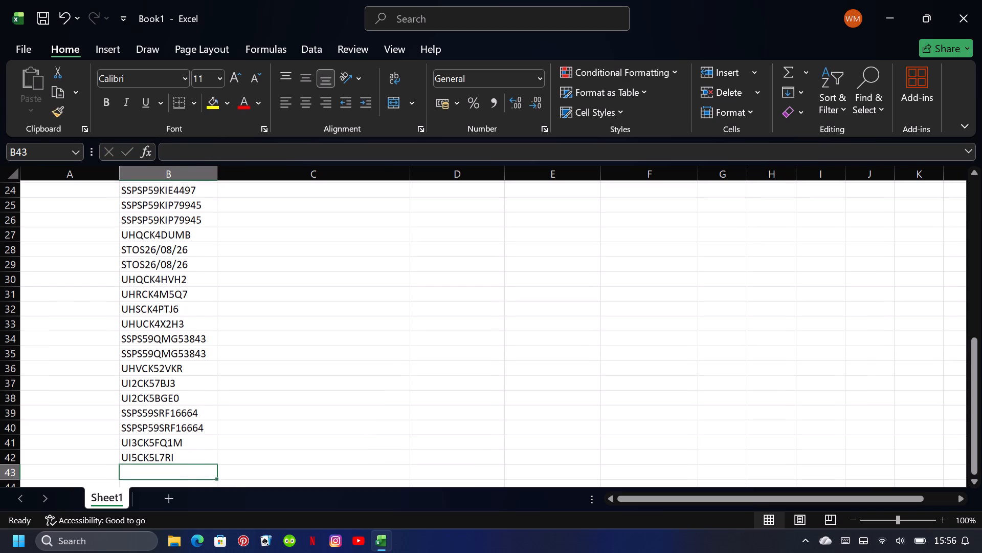
Enter the document number UI5CK5O0MV in cell B43 for the forty-second ledger entry.
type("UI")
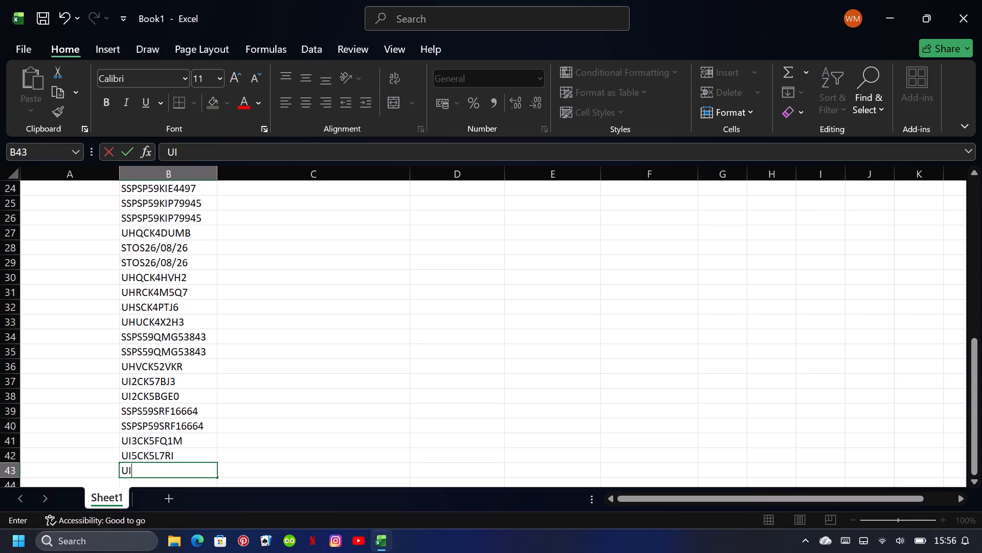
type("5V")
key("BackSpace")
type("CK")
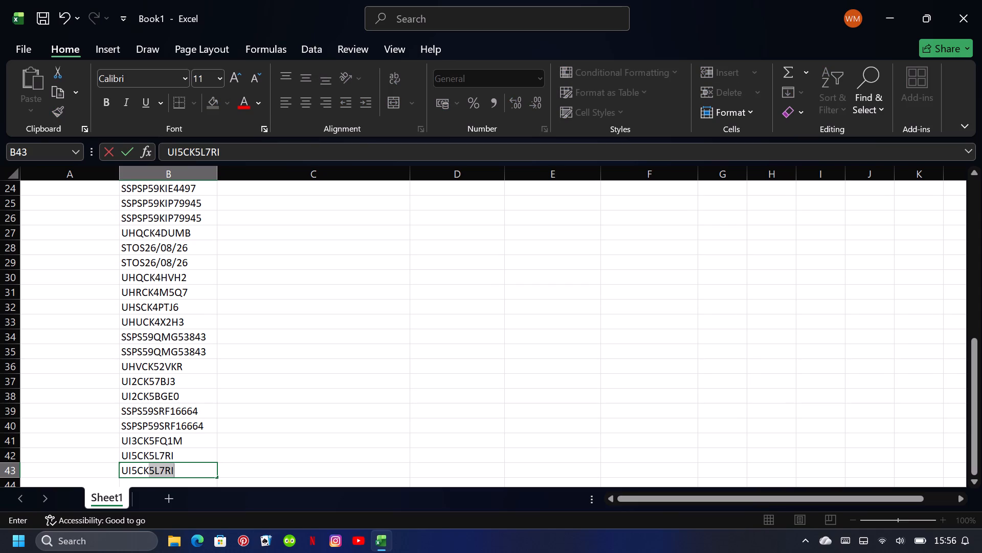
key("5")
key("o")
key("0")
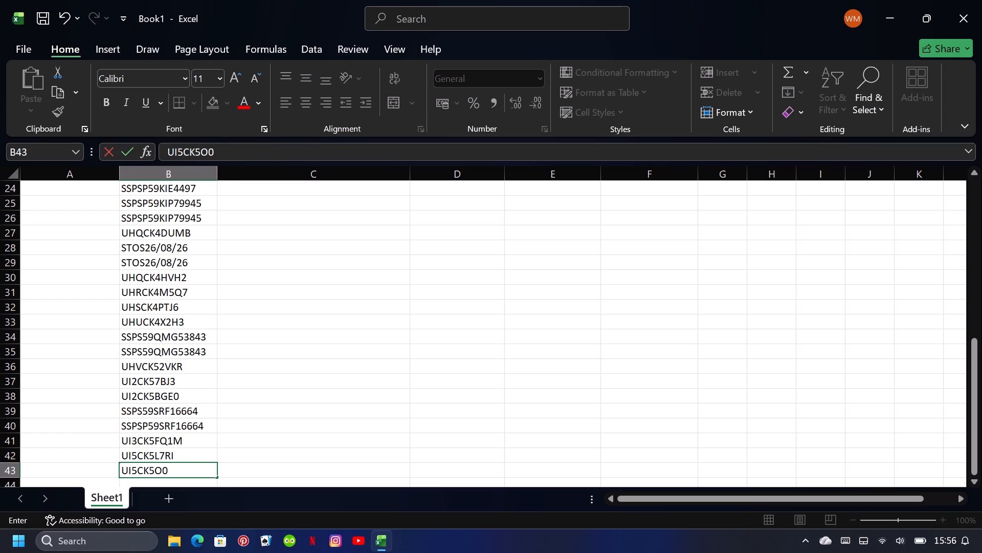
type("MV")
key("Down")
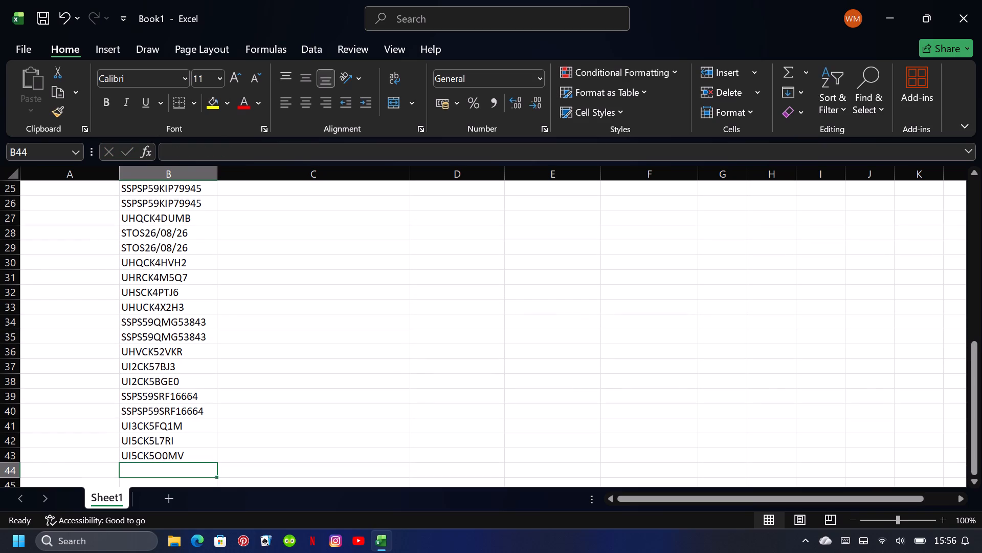
Enter the document number UI7CK5X6LW in cell B44 for the forty-third ledger entry.
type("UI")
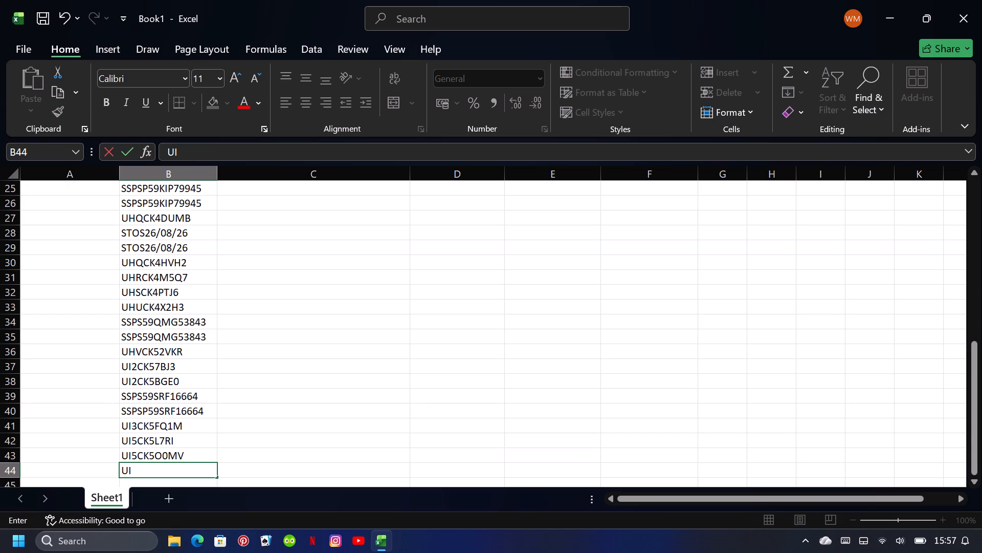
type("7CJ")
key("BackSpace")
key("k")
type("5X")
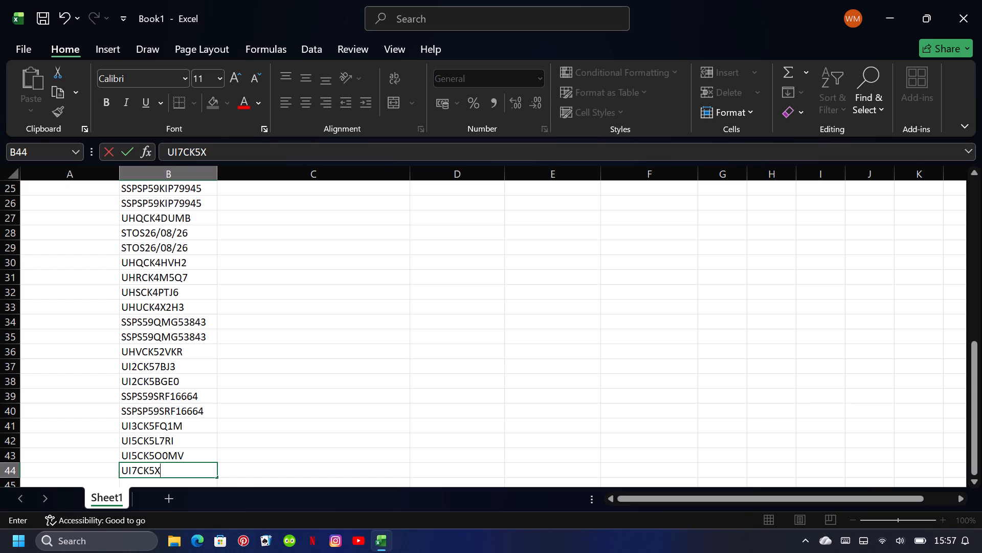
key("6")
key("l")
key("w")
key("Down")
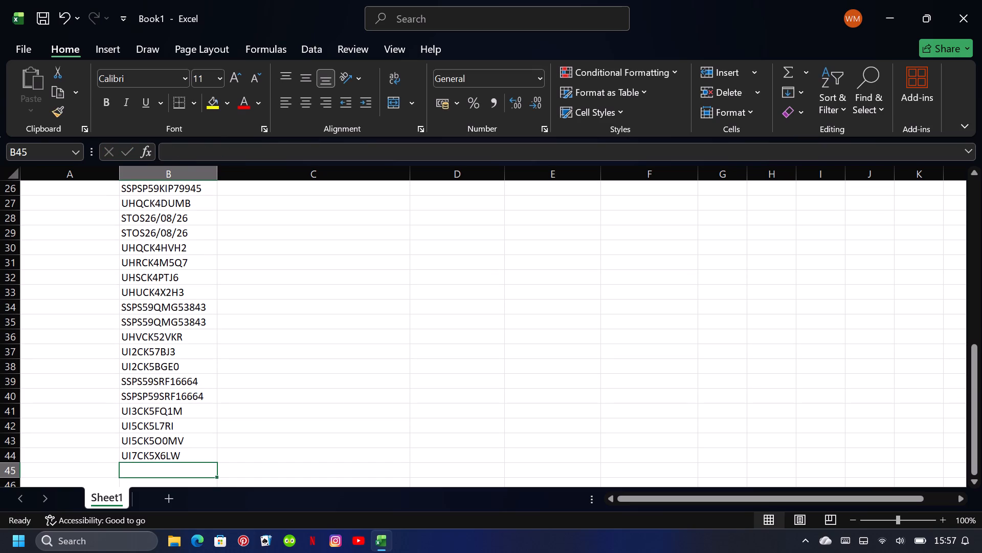
Enter the document number UI8CK60V1H in cell B45 for the forty-fourth ledger entry.
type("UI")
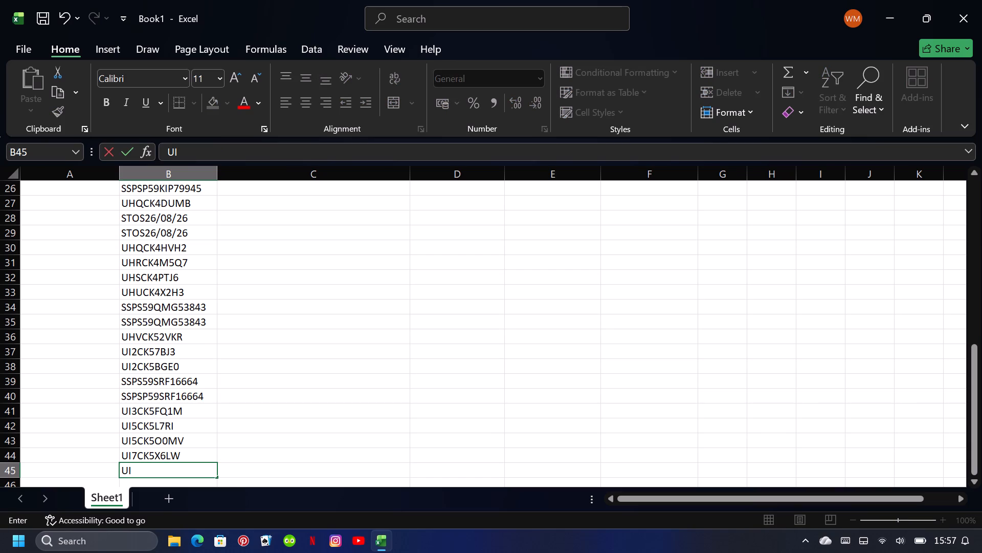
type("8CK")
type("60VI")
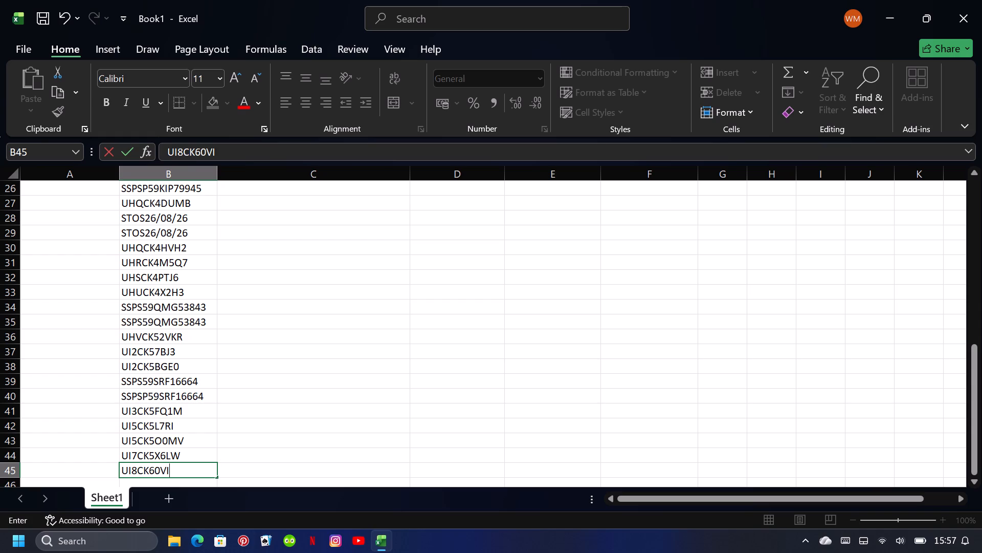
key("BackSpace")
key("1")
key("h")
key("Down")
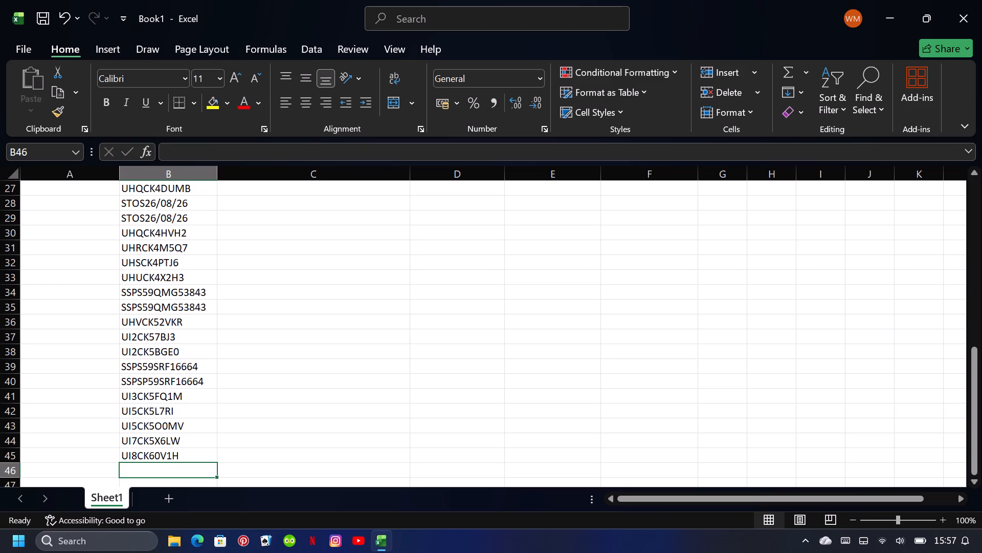
Minimize the workbook window and open the Kuro app from the desktop.
left_click(893, 21)
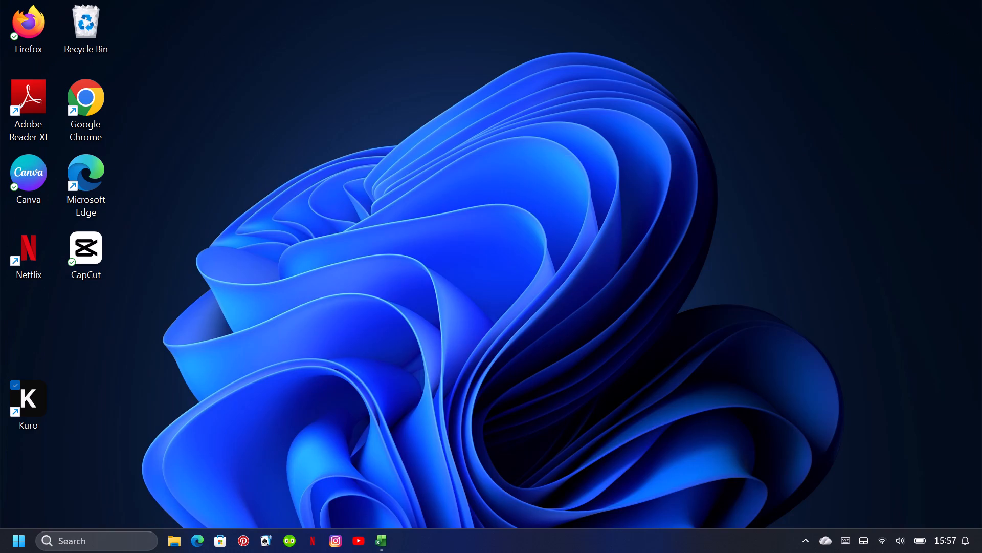
left_click(44, 407)
left_click_drag(44, 407, 39, 411)
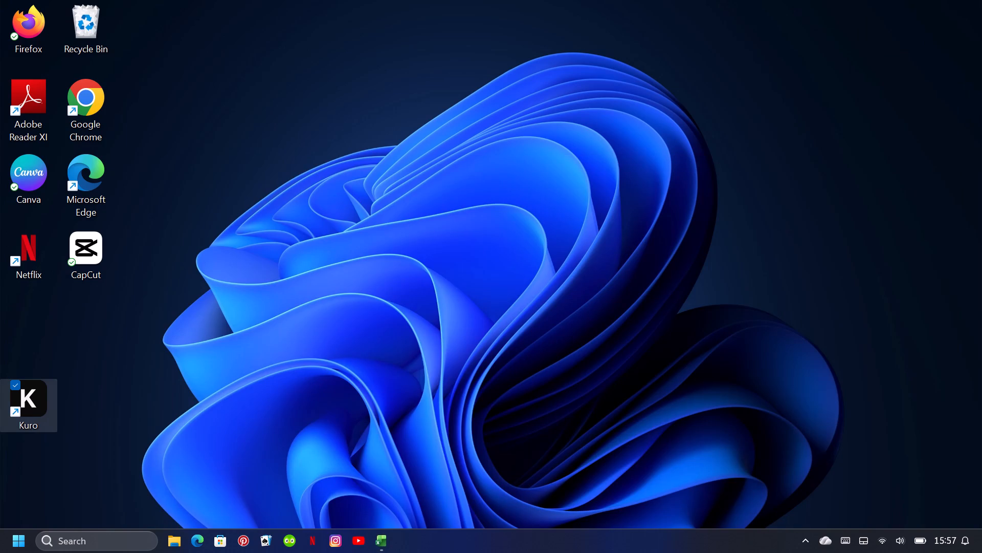
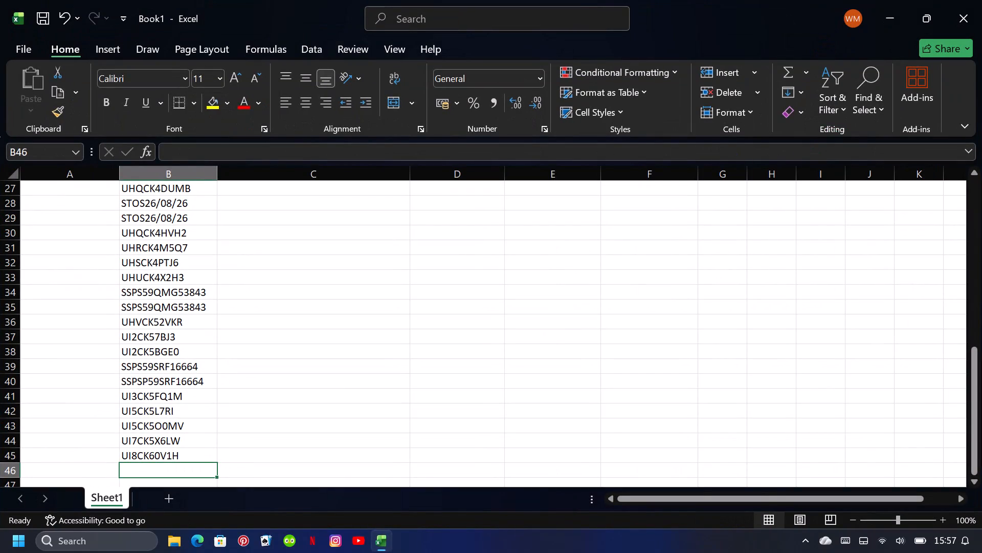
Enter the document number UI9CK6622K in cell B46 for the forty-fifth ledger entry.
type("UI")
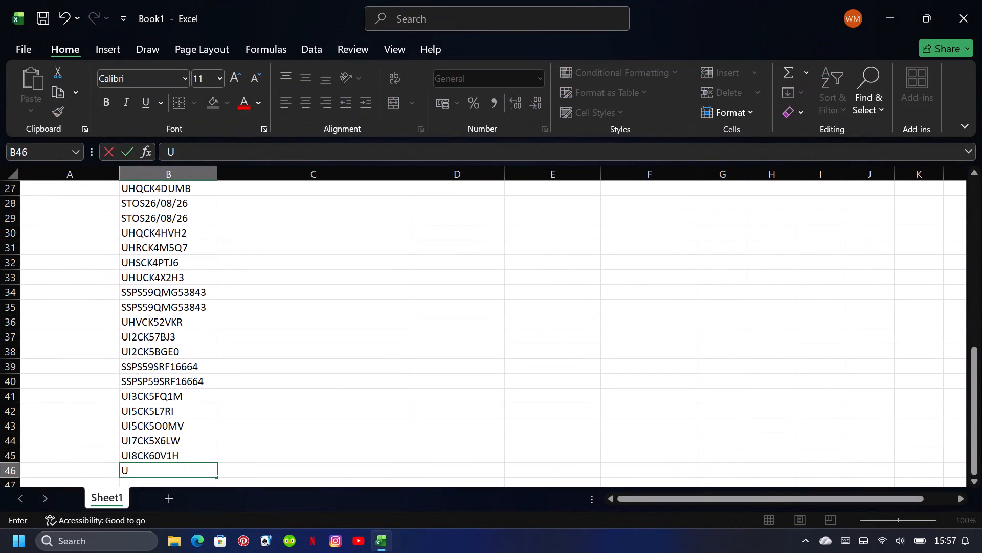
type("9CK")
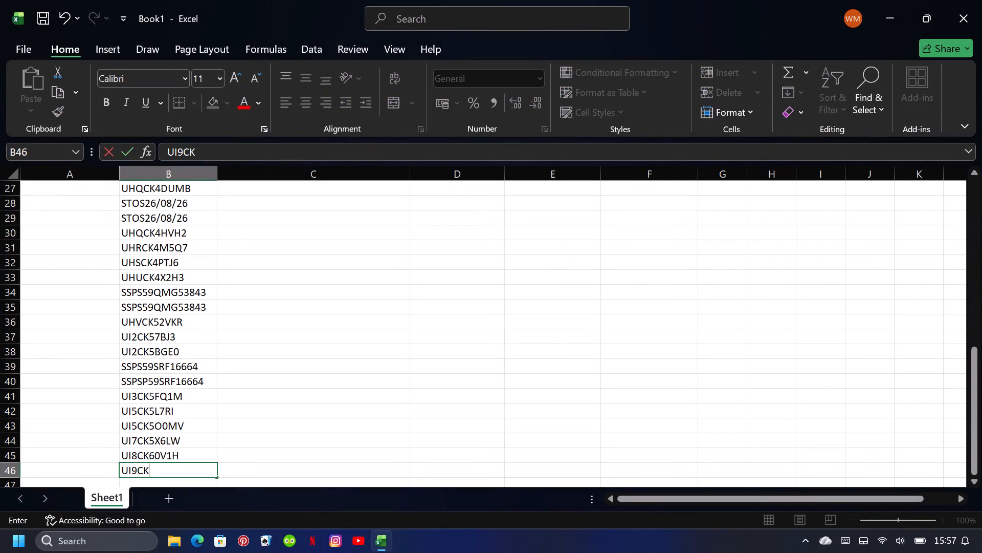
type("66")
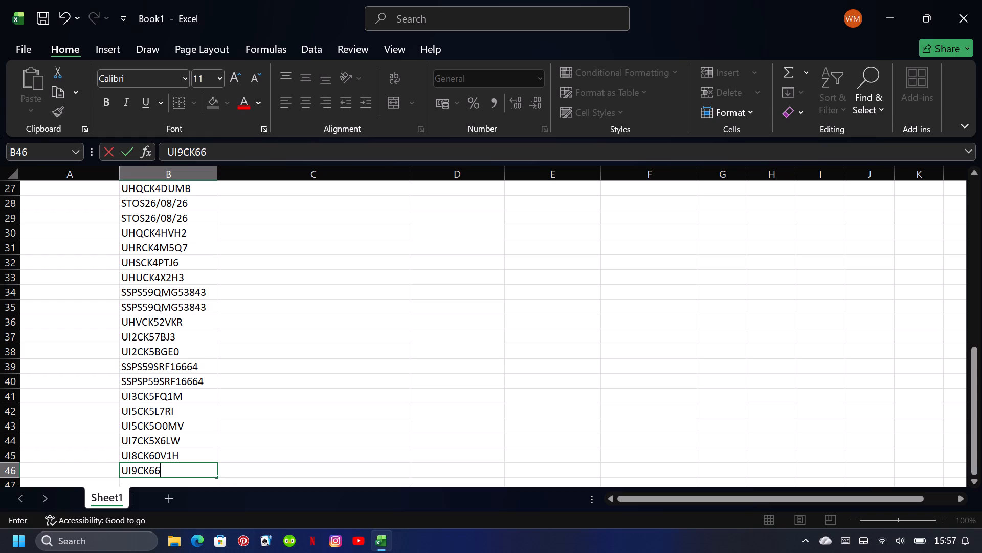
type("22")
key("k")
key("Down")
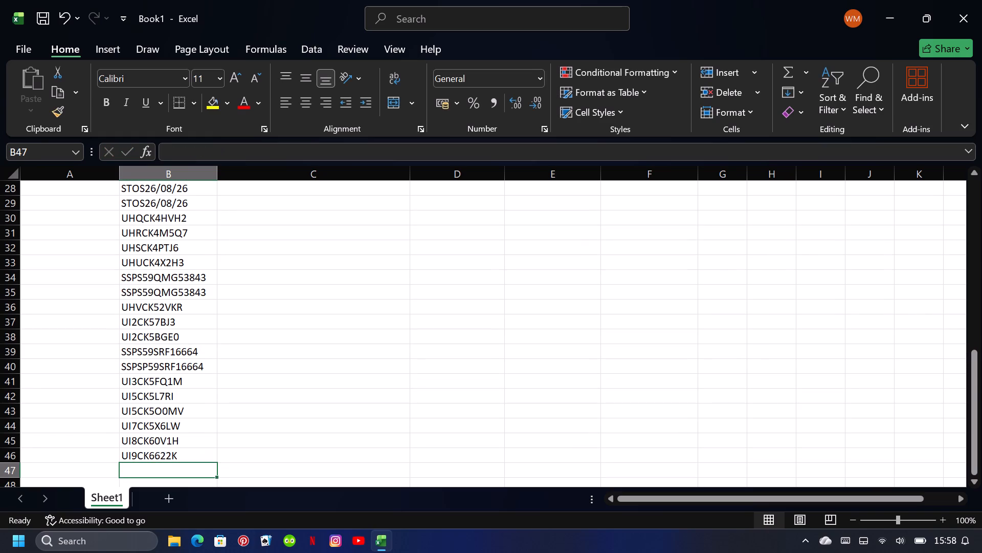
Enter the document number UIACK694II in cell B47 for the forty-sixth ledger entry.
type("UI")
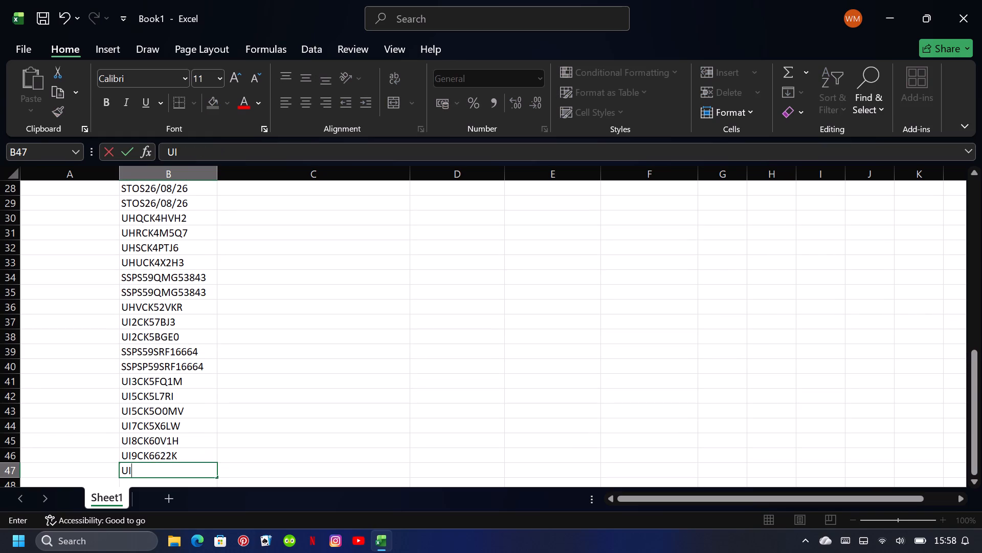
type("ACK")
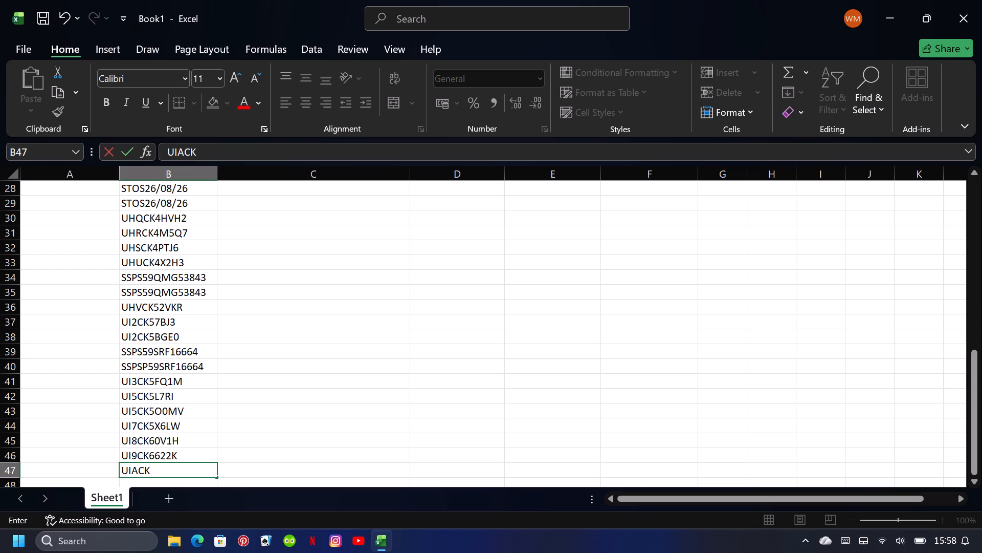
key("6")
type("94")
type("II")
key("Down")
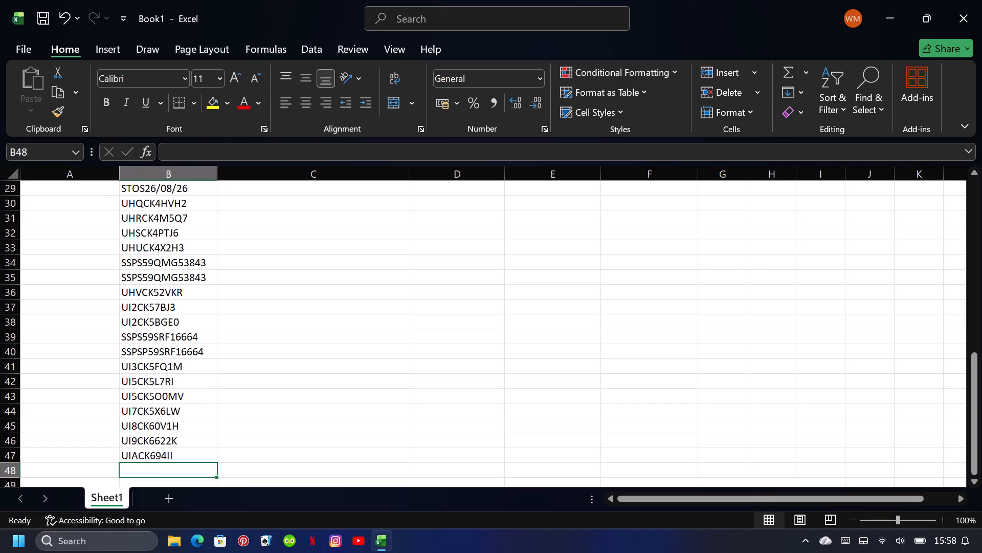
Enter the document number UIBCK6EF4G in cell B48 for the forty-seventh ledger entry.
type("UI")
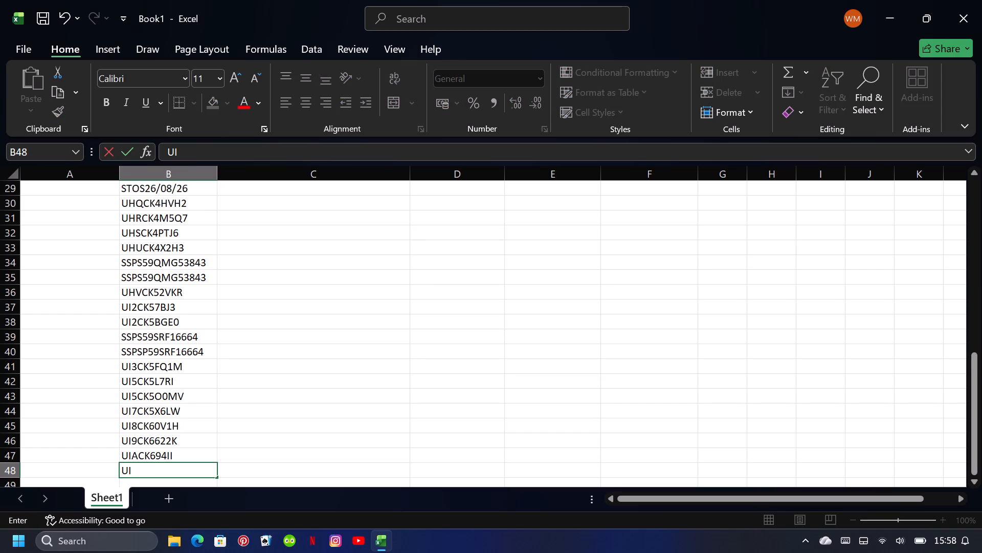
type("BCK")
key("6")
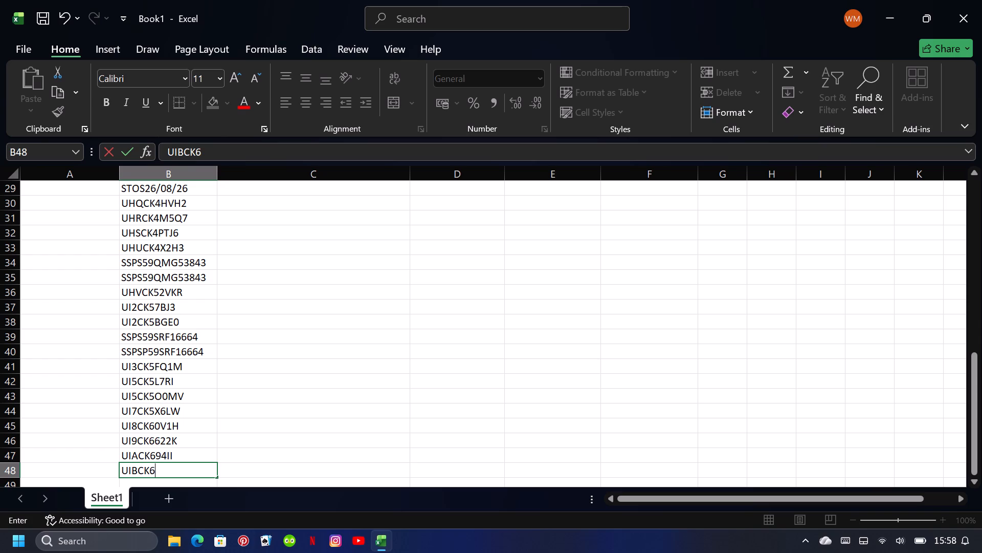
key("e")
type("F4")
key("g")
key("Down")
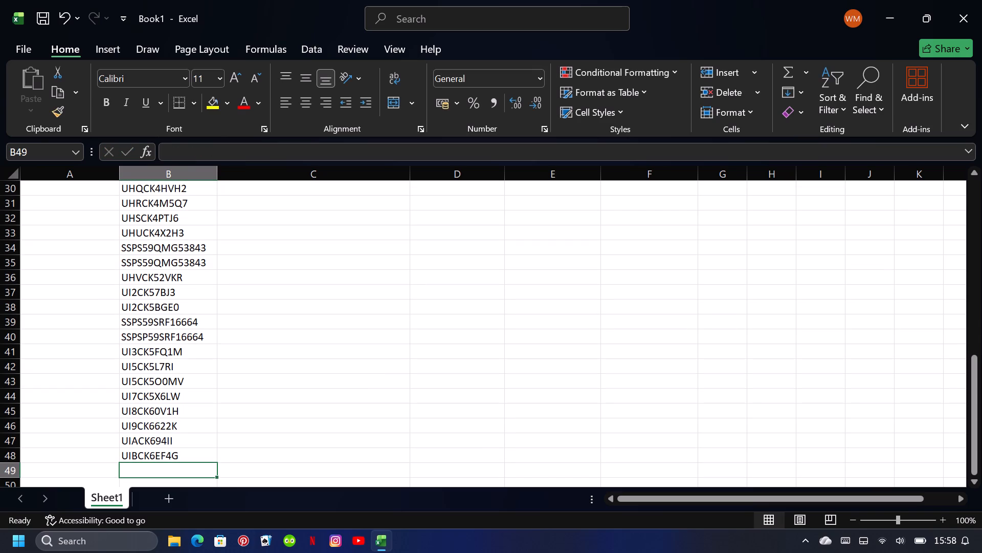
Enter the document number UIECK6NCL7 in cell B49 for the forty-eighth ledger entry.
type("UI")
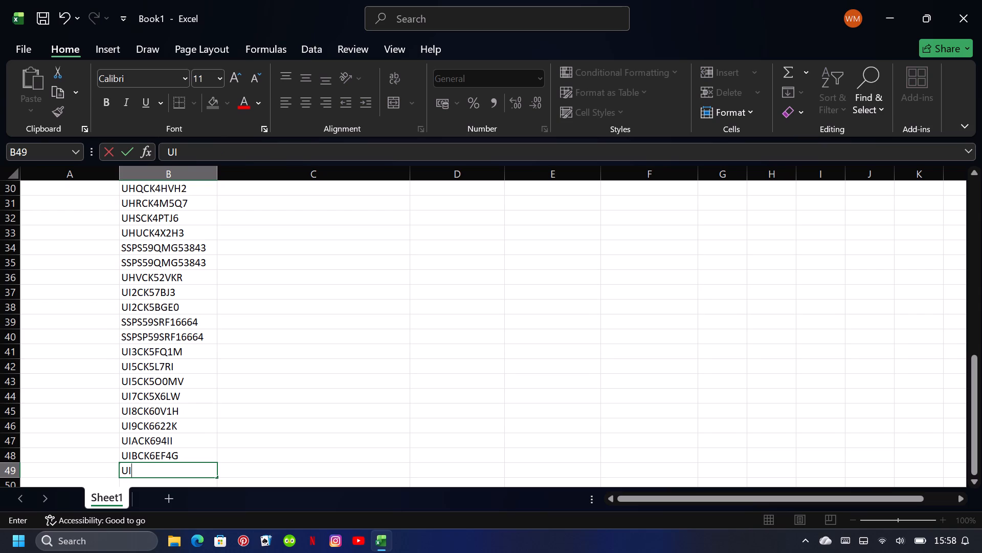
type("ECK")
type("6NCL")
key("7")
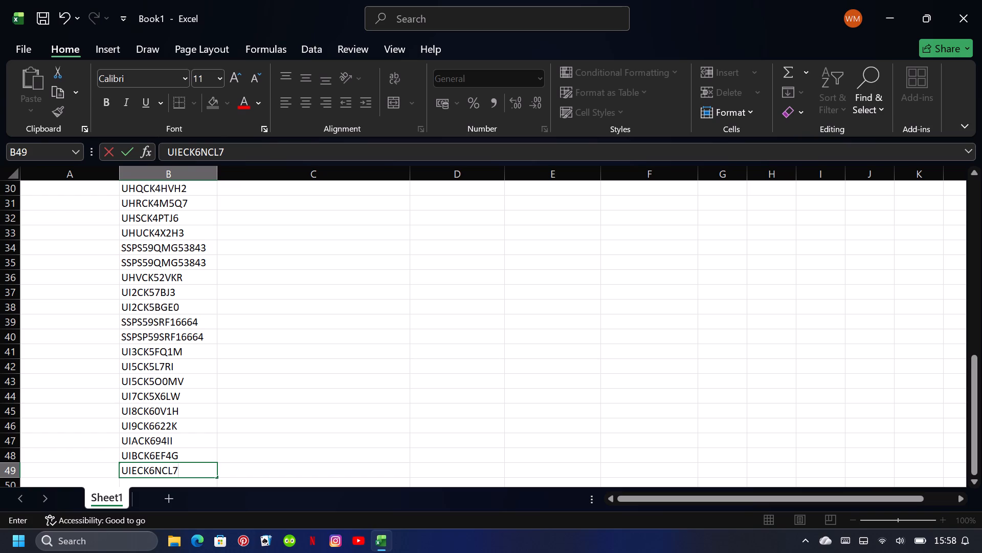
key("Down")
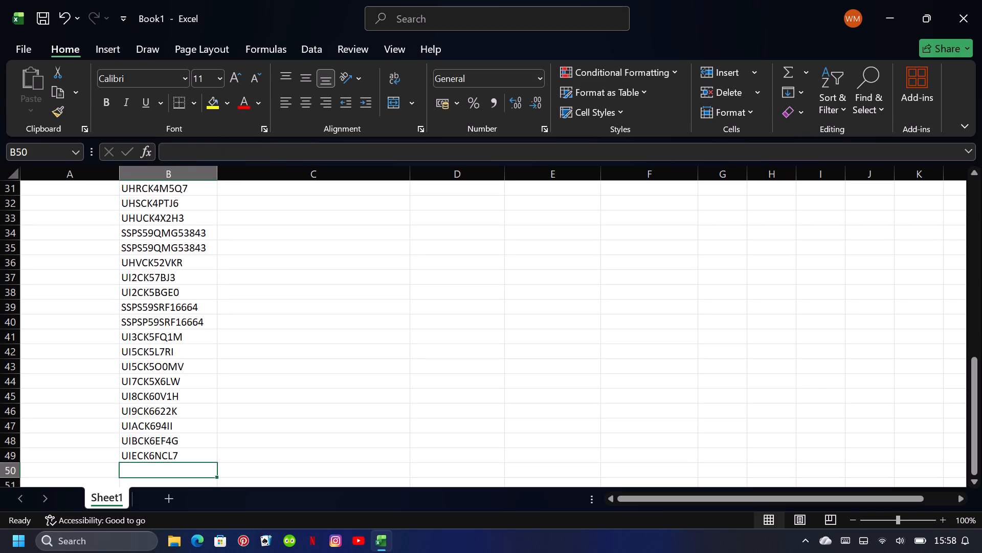
Enter the document number UIECK6QNKR in cell B50 for the forty-ninth ledger entry.
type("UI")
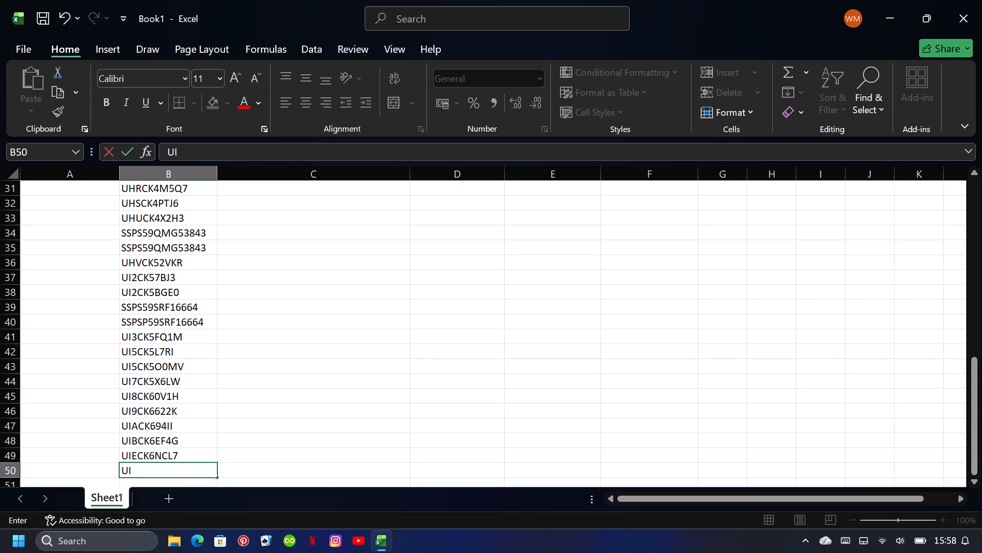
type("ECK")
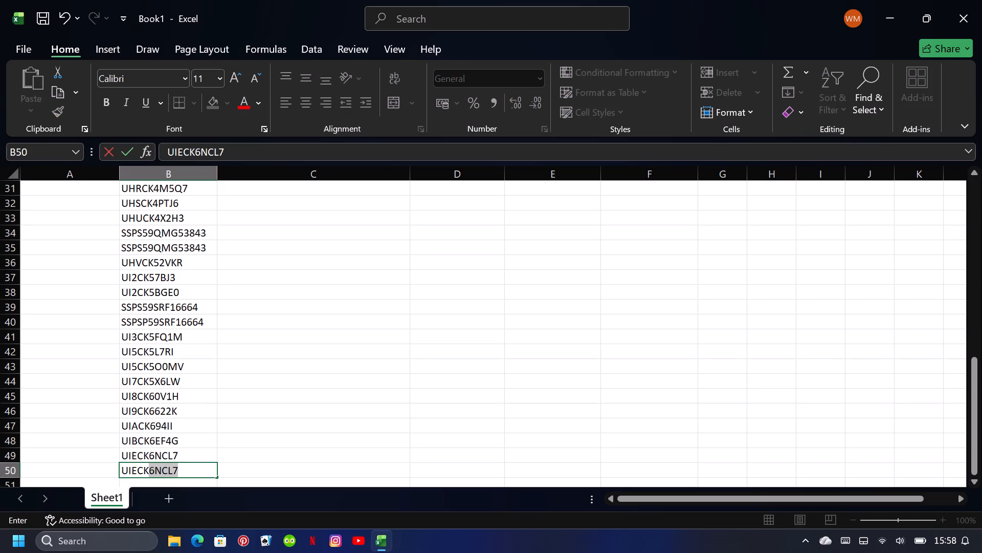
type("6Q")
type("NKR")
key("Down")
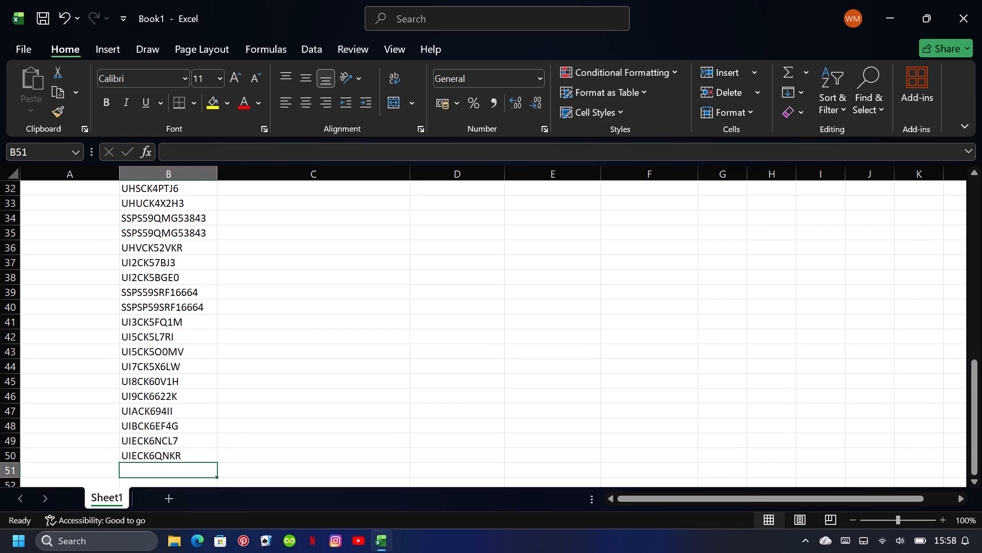
Enter the document number UIFCK6VUXL in cell B51 for the fiftieth ledger entry.
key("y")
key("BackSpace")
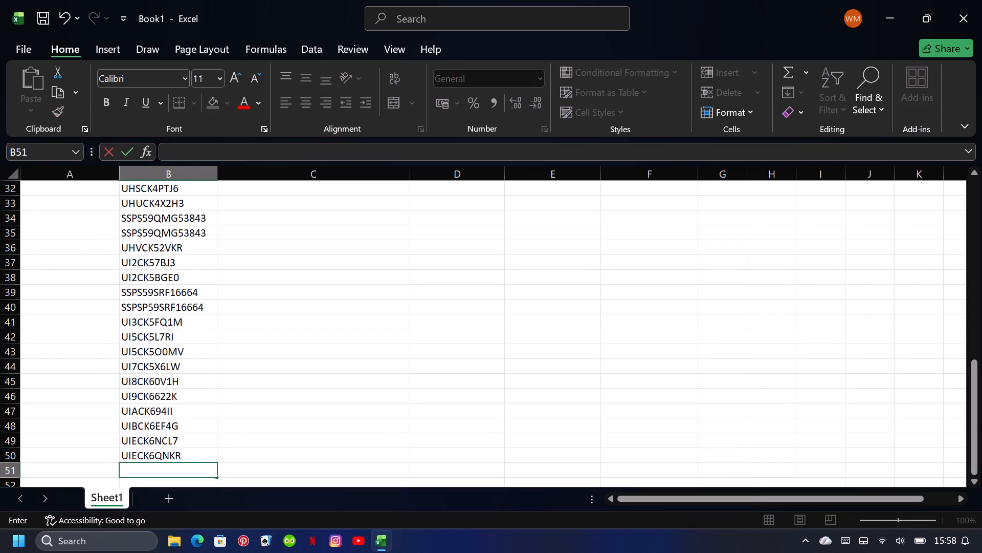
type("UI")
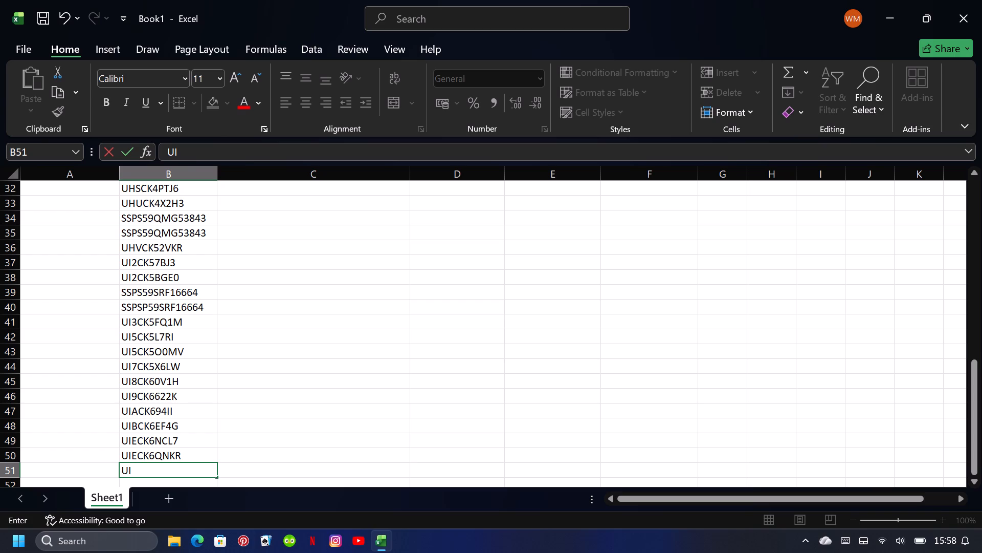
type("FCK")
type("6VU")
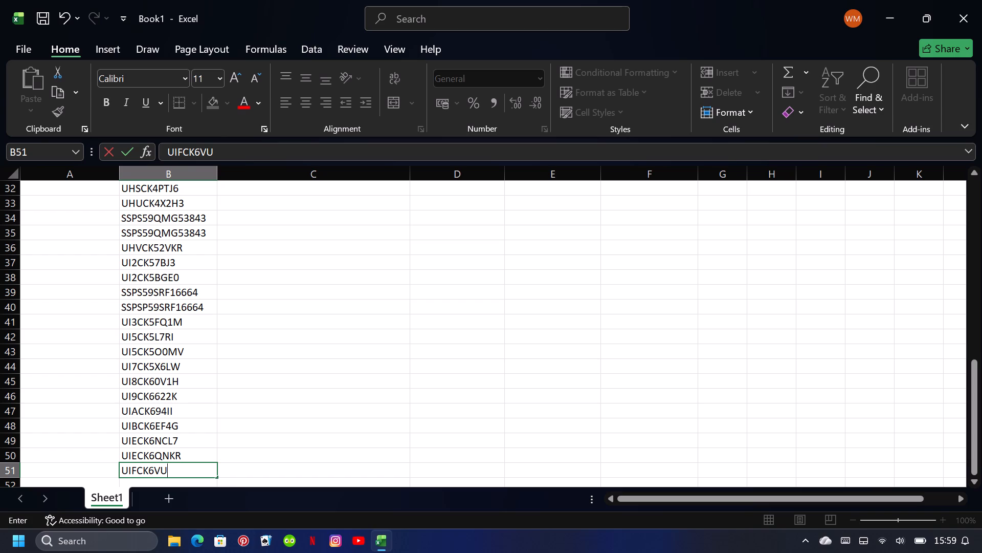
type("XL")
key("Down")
Enter the document number UIGCK6ZWDW in cell B52 for the fifty-first ledger entry.
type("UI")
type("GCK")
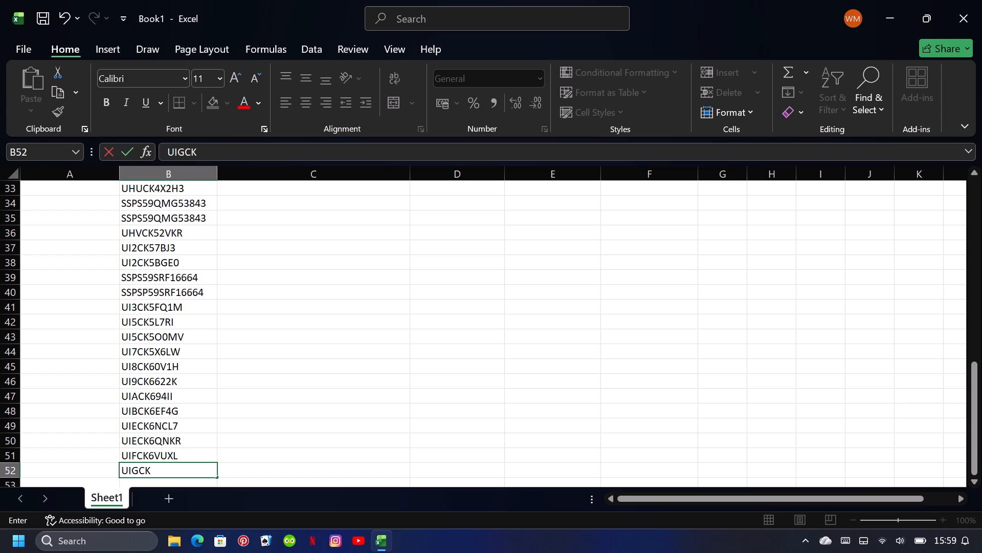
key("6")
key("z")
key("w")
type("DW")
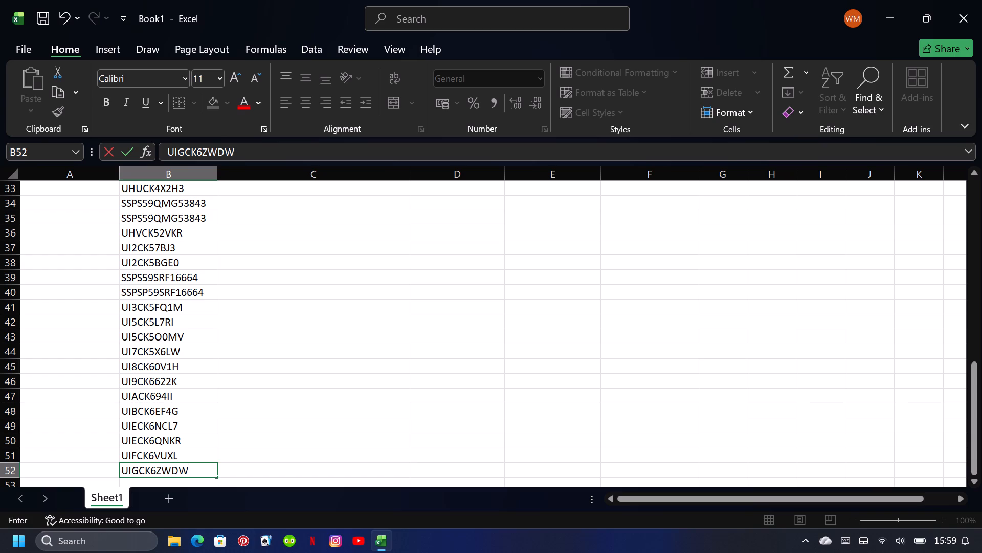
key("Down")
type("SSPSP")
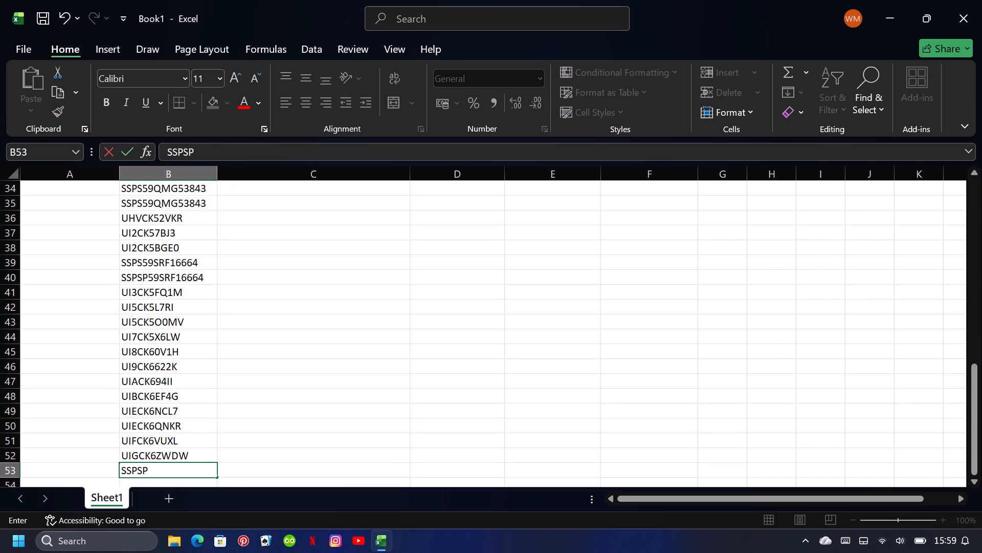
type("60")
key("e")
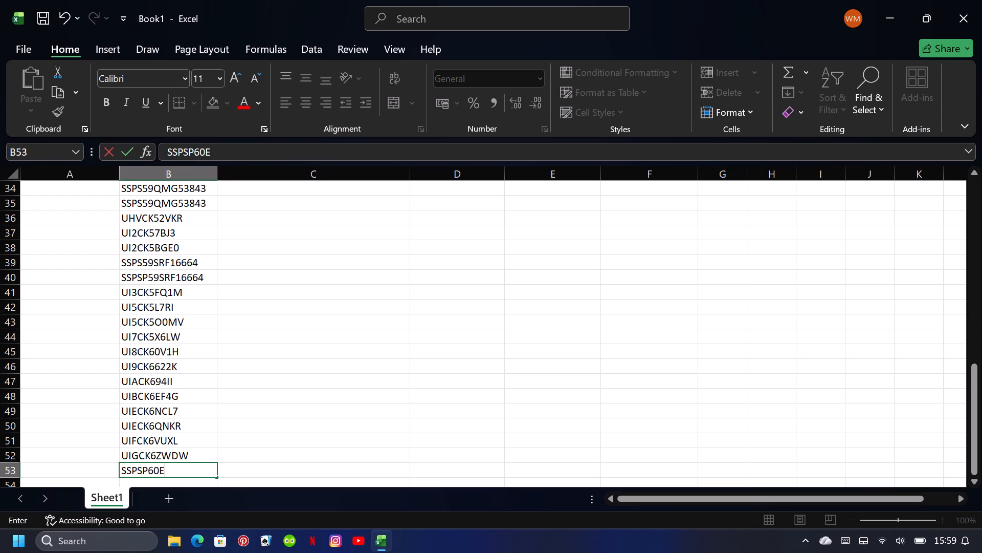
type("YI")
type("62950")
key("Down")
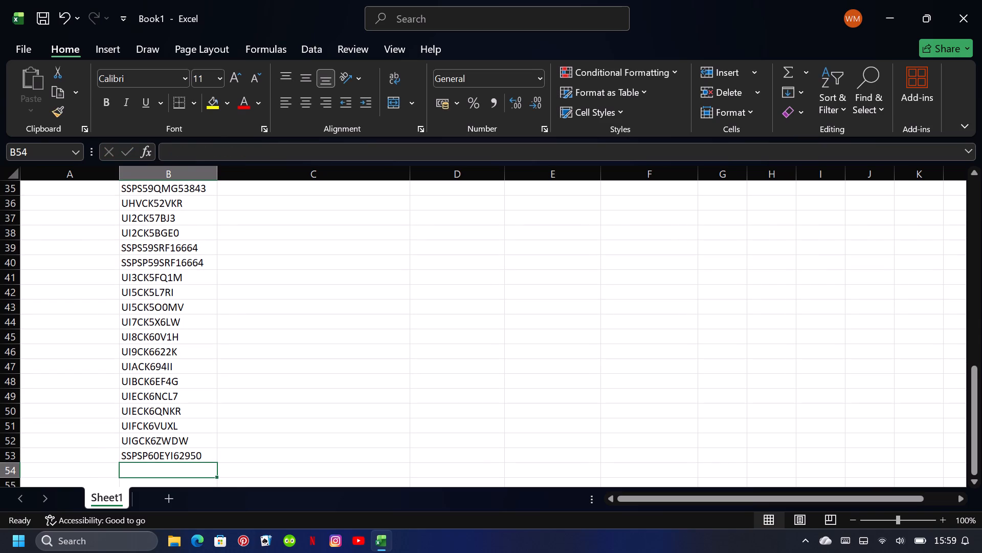
Enter the document number SSPSP60EYI62950 in cell B54 for the fifty-third ledger entry.
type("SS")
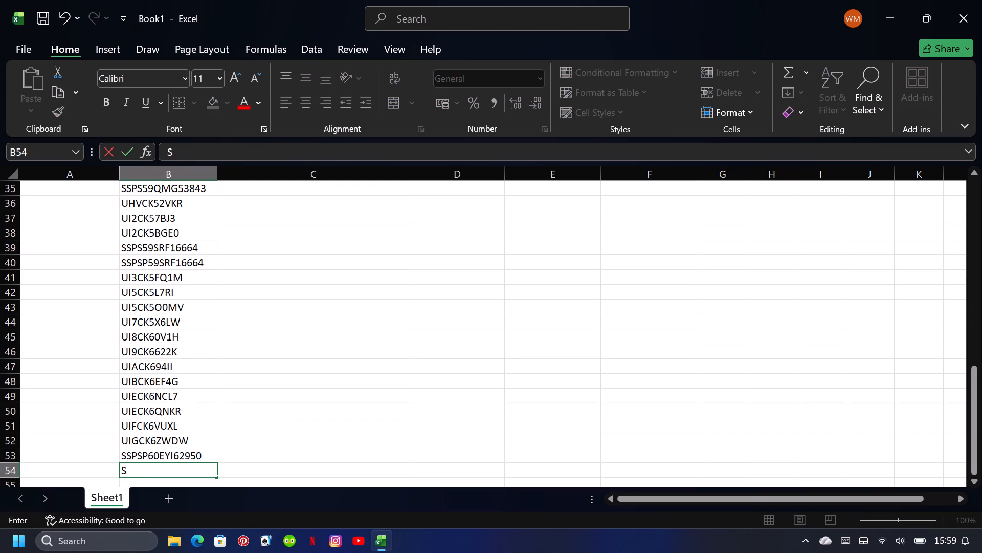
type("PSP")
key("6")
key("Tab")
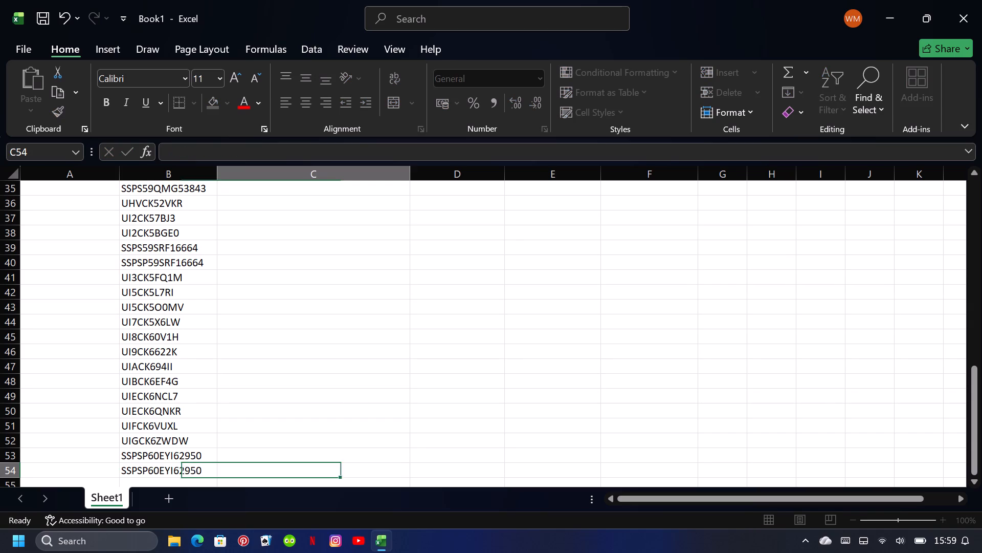
Enter the document number SSPSP60EYJ7530 in cell B55 for the fifty-fourth ledger entry.
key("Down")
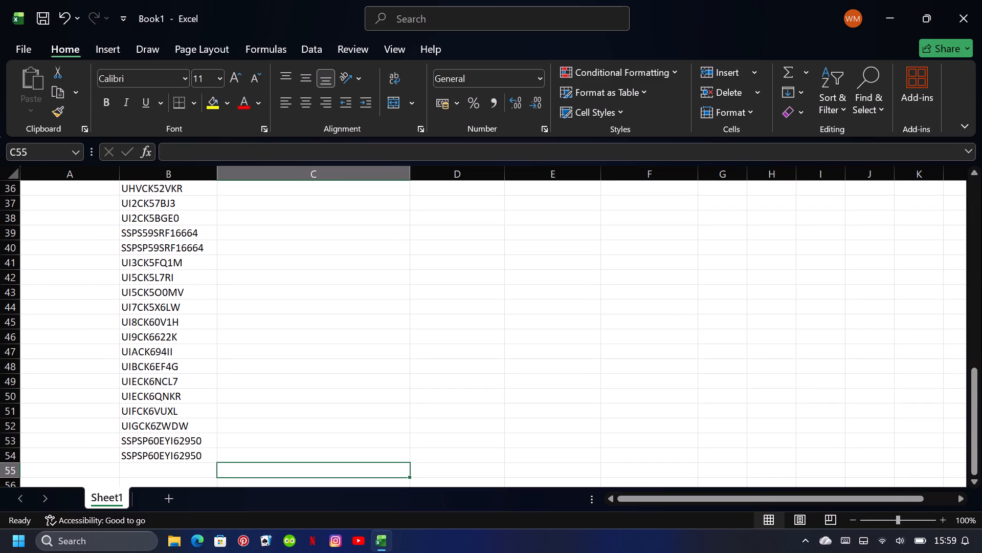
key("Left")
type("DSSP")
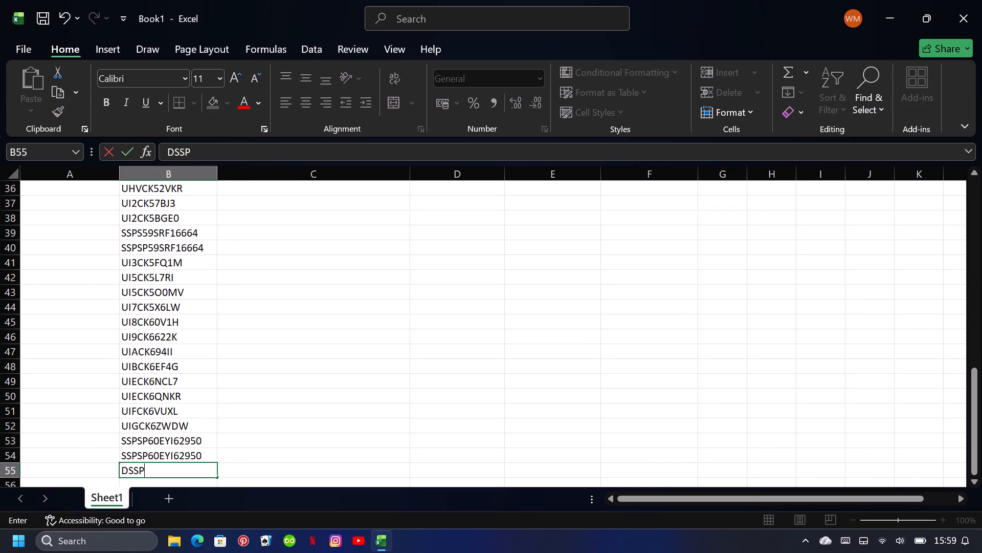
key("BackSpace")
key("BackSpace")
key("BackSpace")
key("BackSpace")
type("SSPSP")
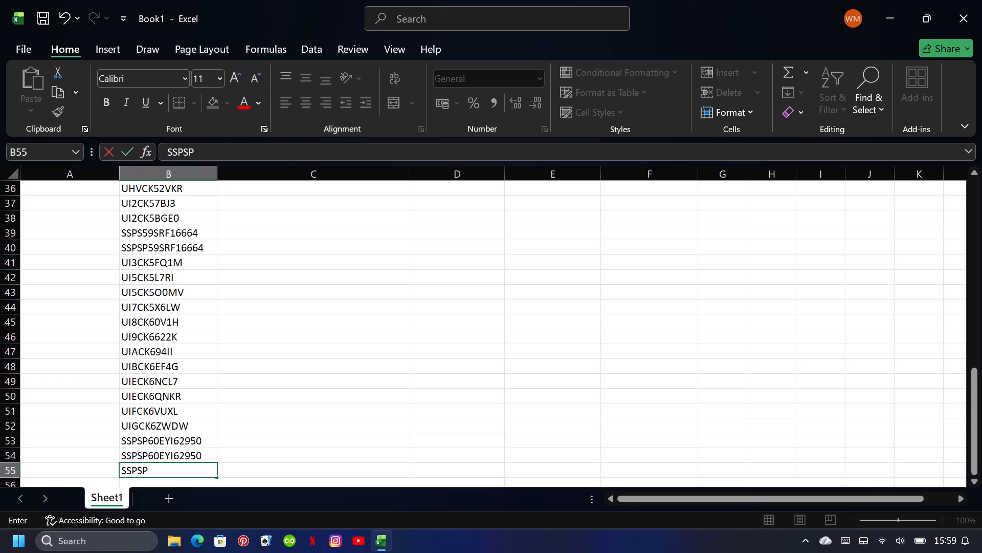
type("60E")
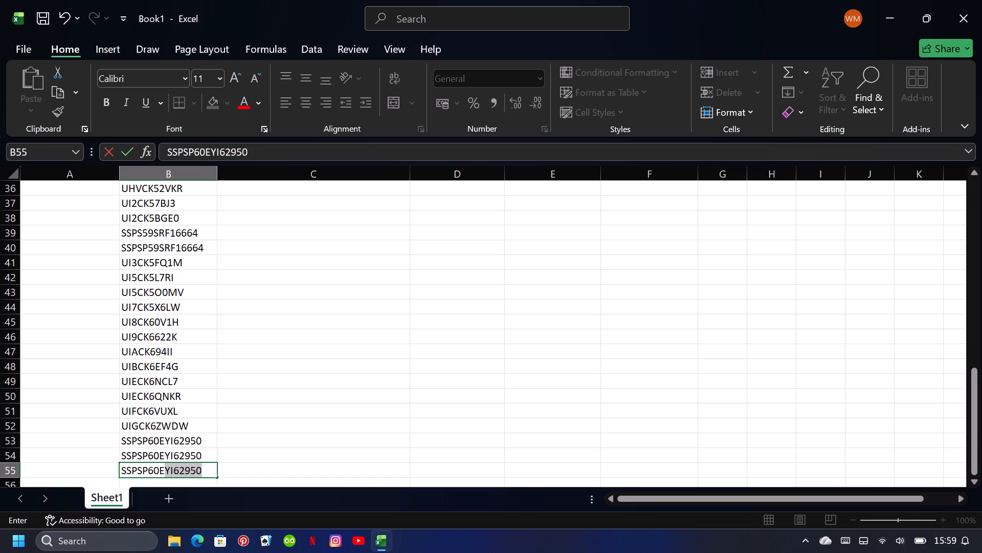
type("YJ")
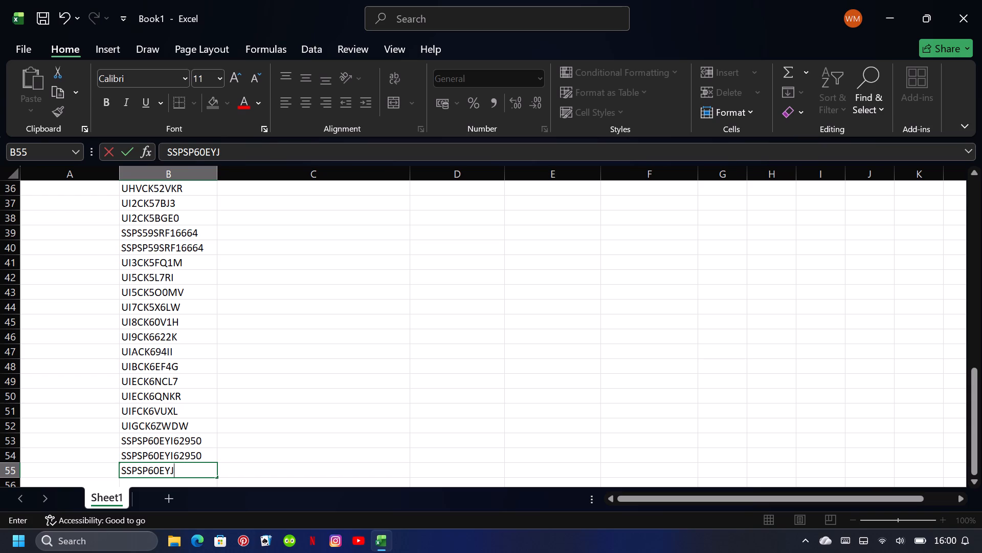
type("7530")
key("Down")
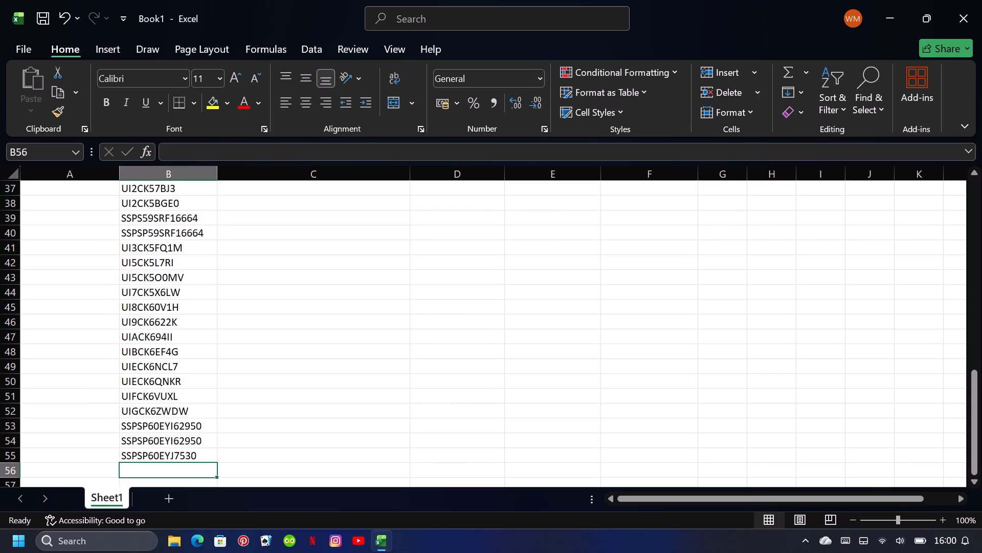
Enter the document number SSPSP60EYJ7530 in cell B56 for the fifty-fifth ledger entry.
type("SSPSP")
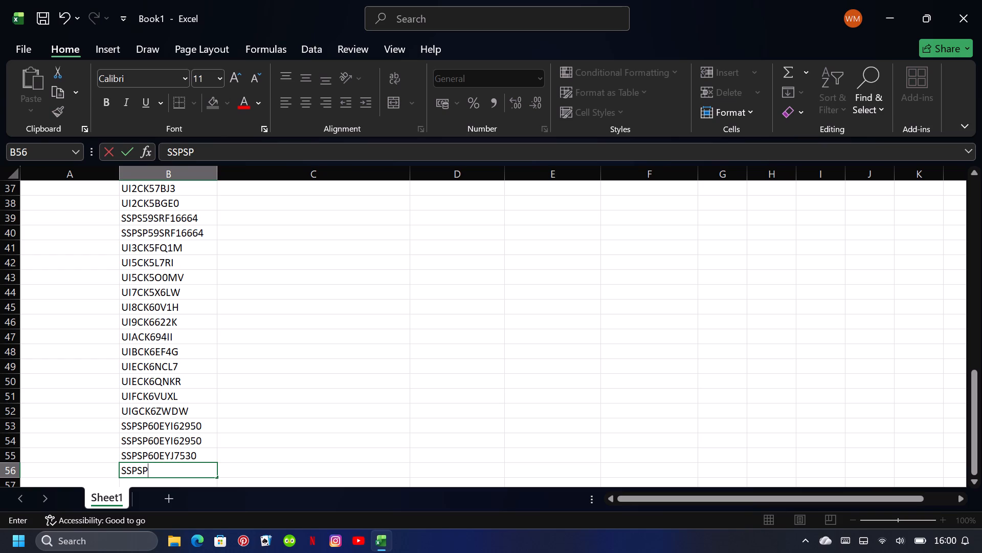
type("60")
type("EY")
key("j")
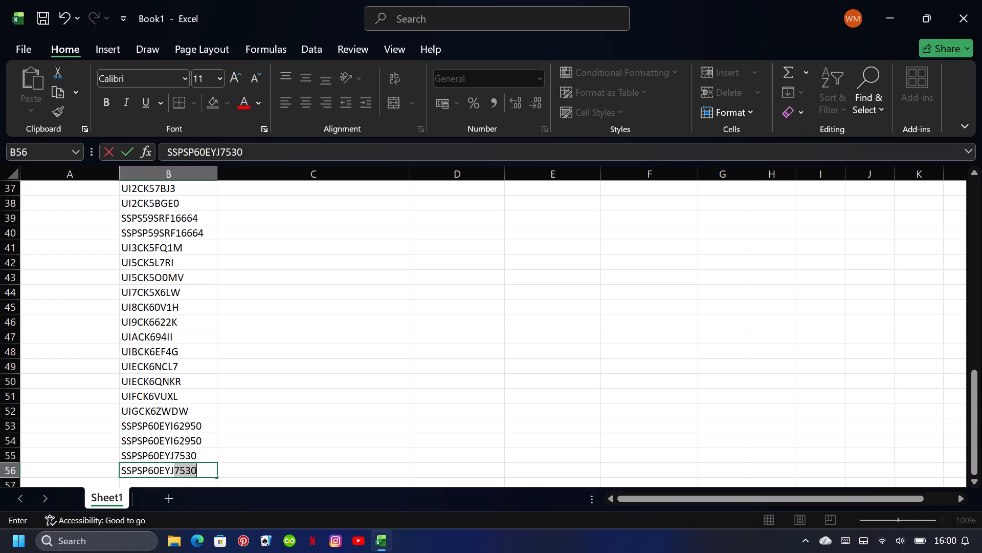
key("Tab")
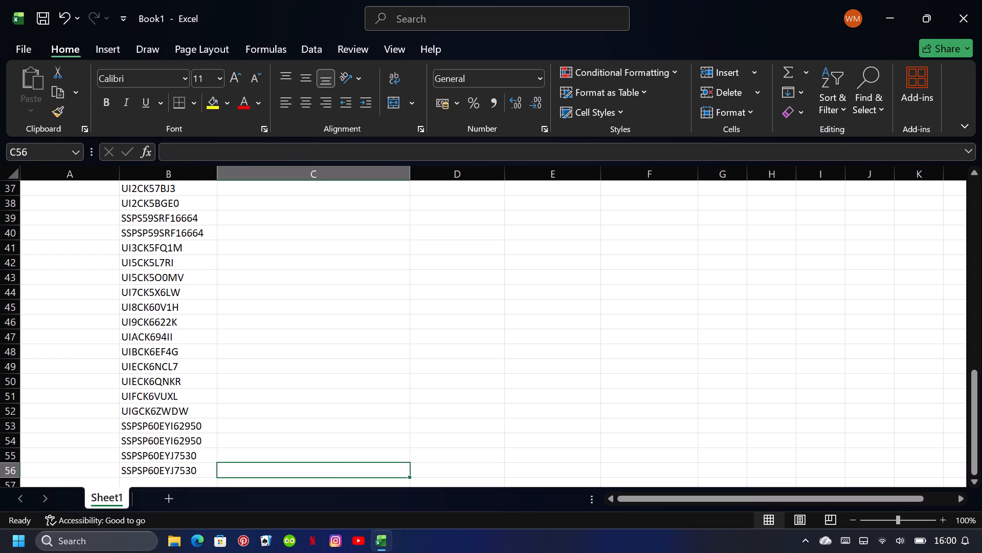
Enter the posting date 18-09-26 in cell A56 and in cell A55 above it.
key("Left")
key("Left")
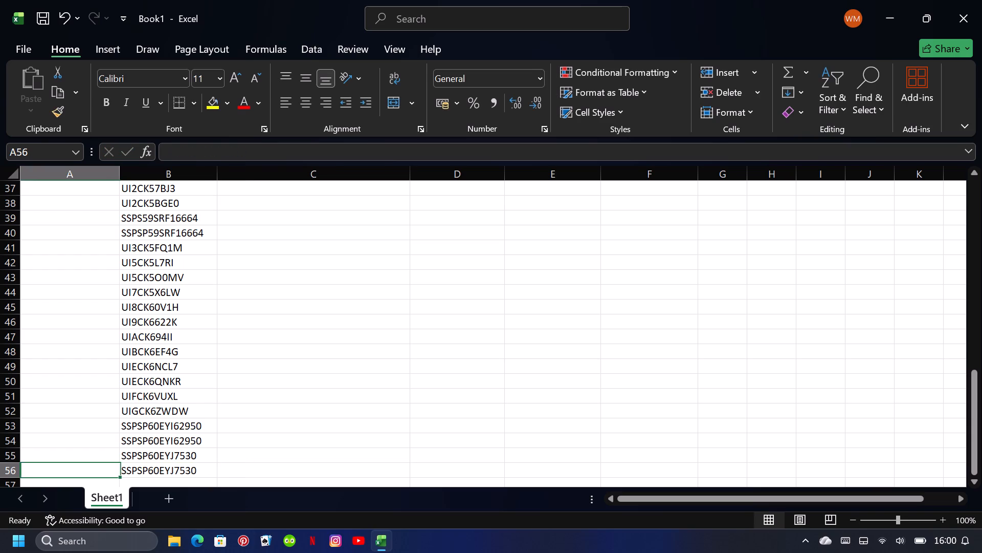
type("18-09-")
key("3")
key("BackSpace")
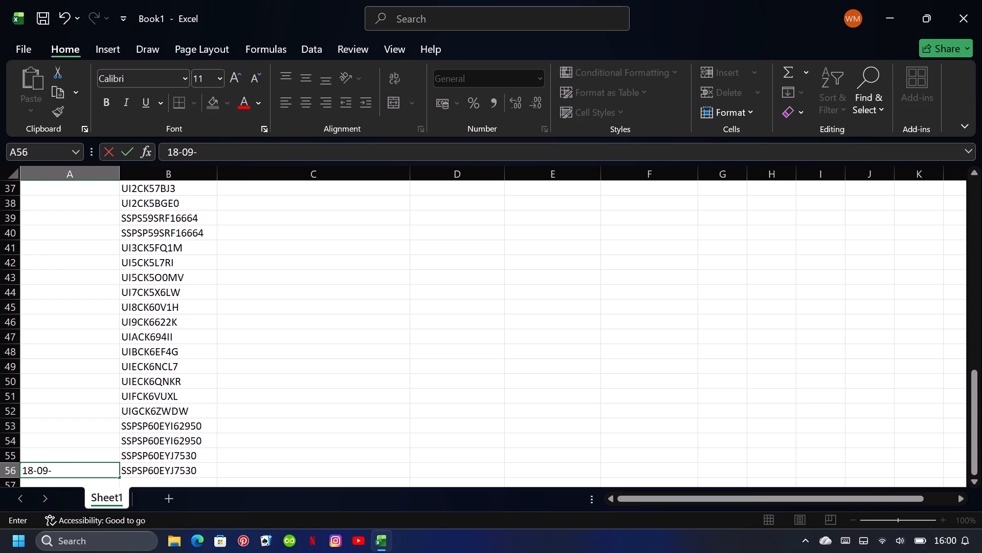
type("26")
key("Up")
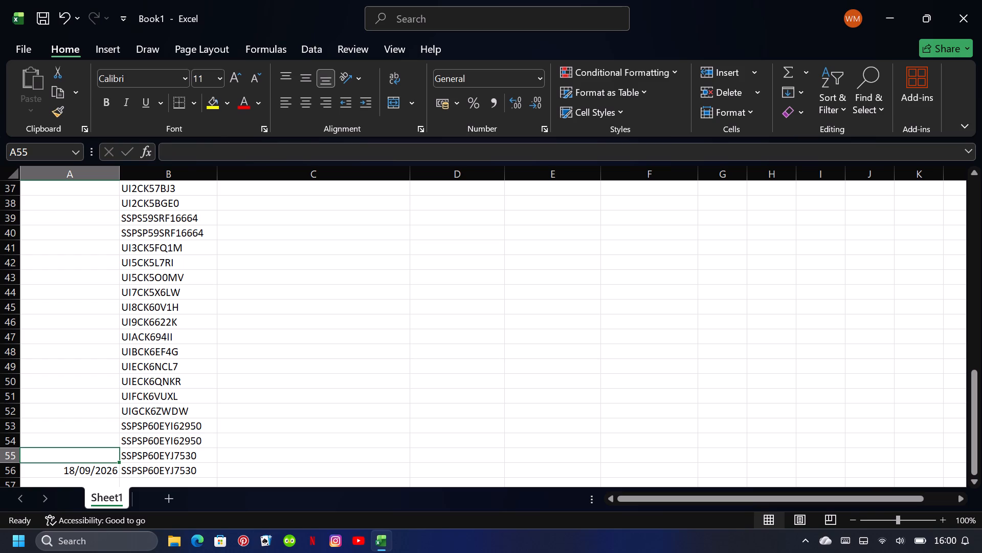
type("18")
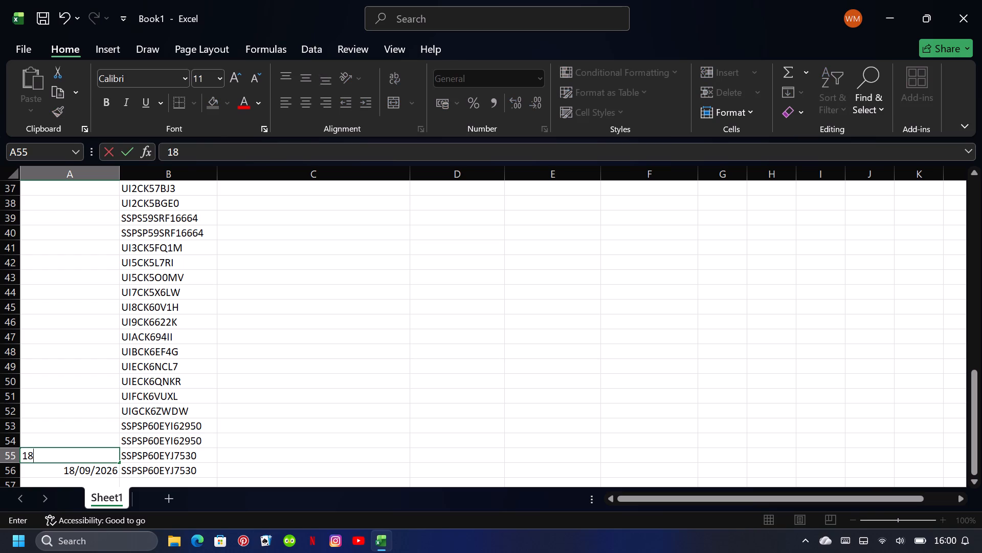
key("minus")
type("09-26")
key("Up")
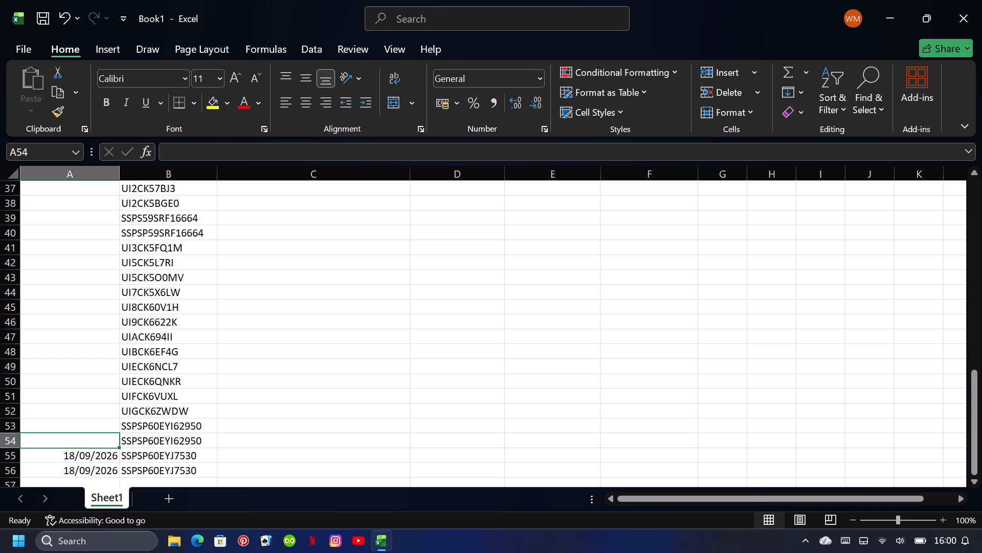
Enter the posting date 18-09-26 in cell A54 and in cell A53 above it.
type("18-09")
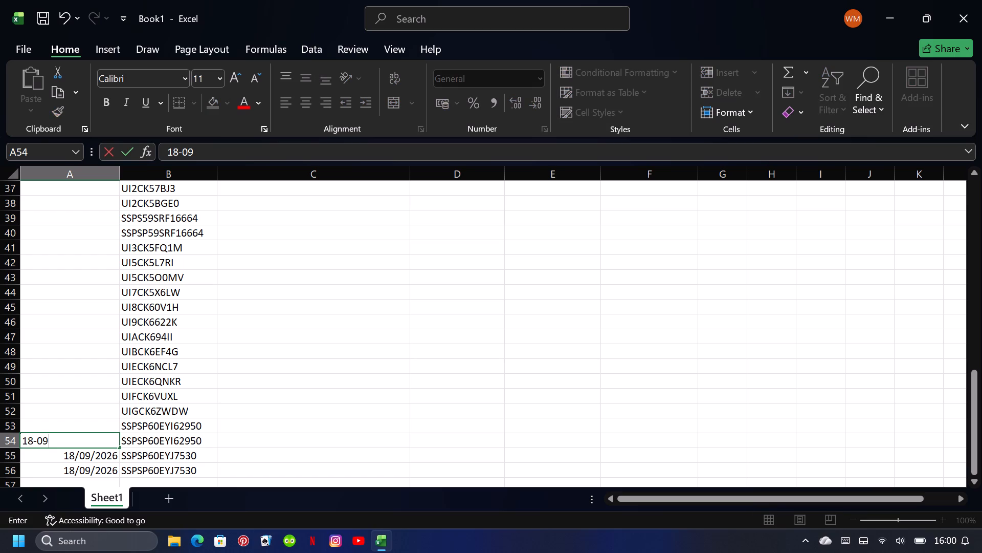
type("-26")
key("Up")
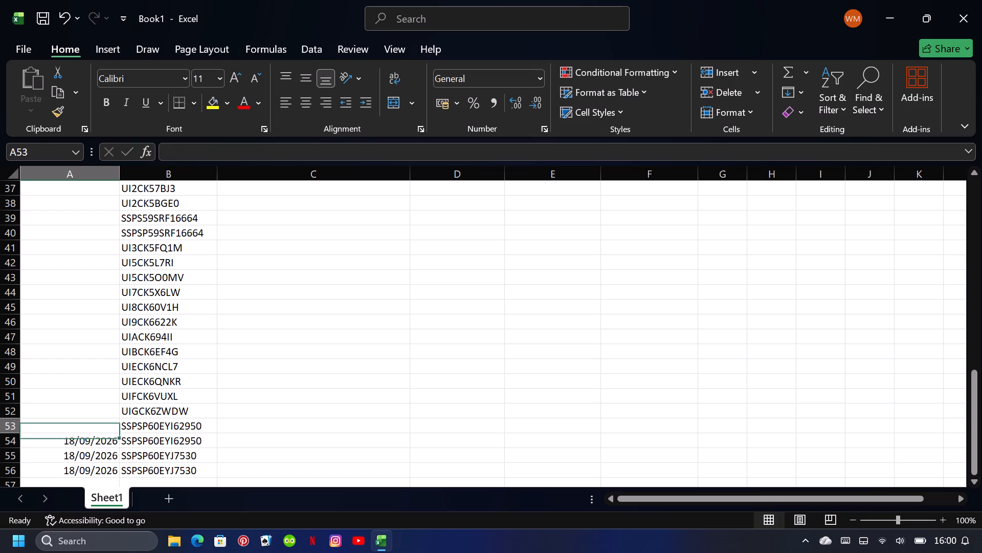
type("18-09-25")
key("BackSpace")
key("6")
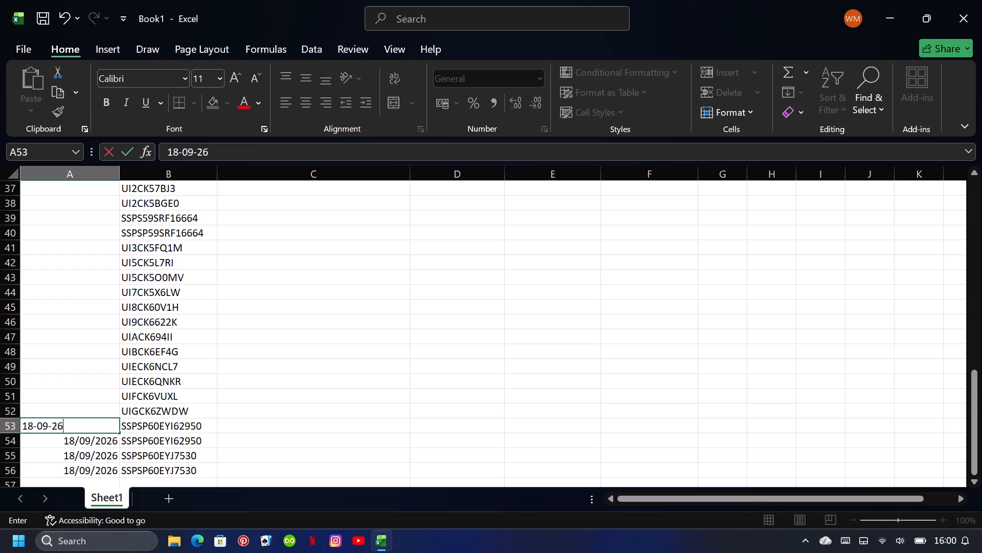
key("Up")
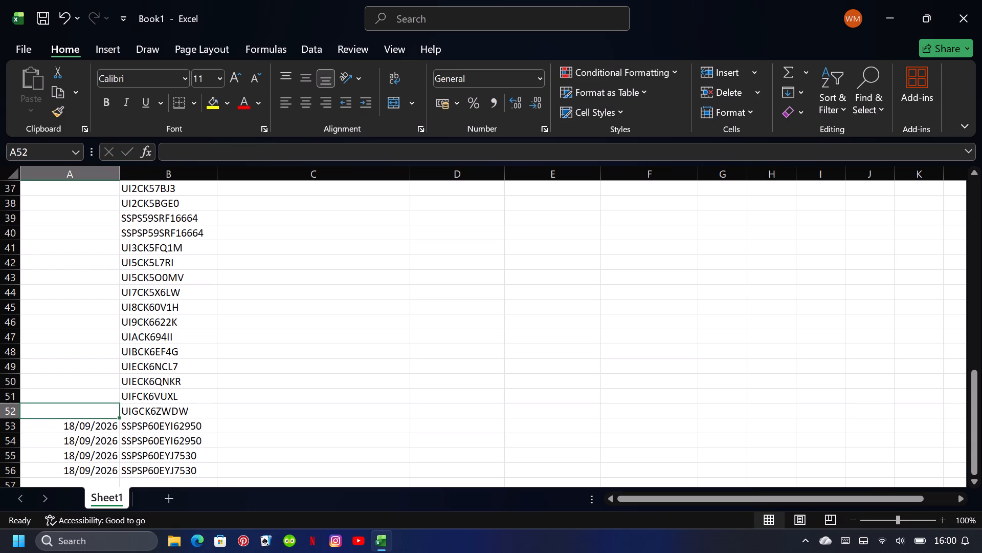
Enter the posting dates 16-09-26 in cell A52 and 15-09-26 in cell A51.
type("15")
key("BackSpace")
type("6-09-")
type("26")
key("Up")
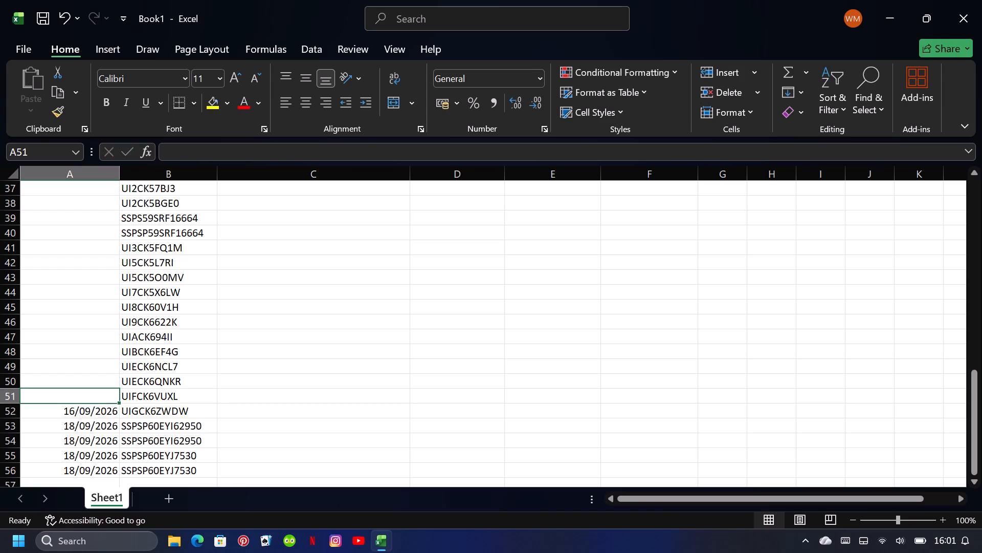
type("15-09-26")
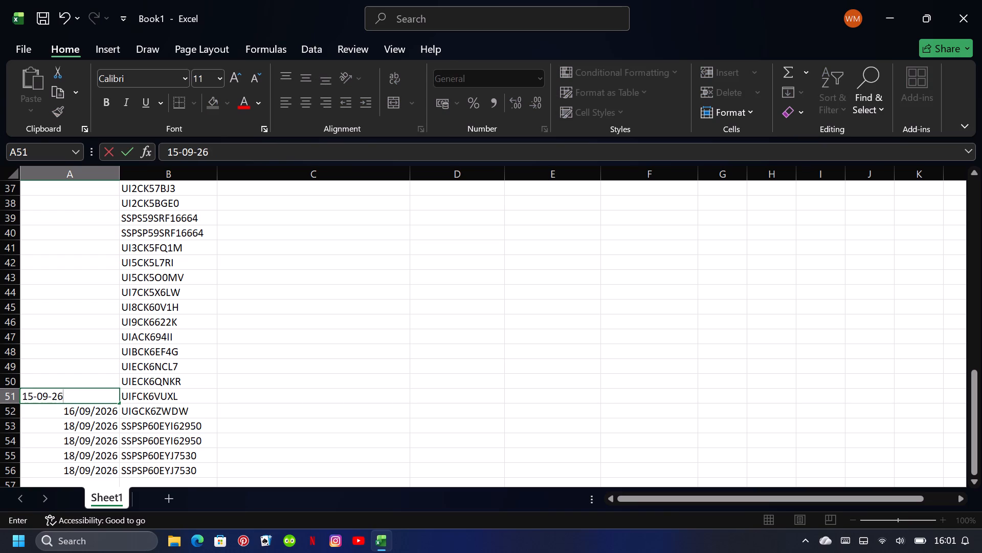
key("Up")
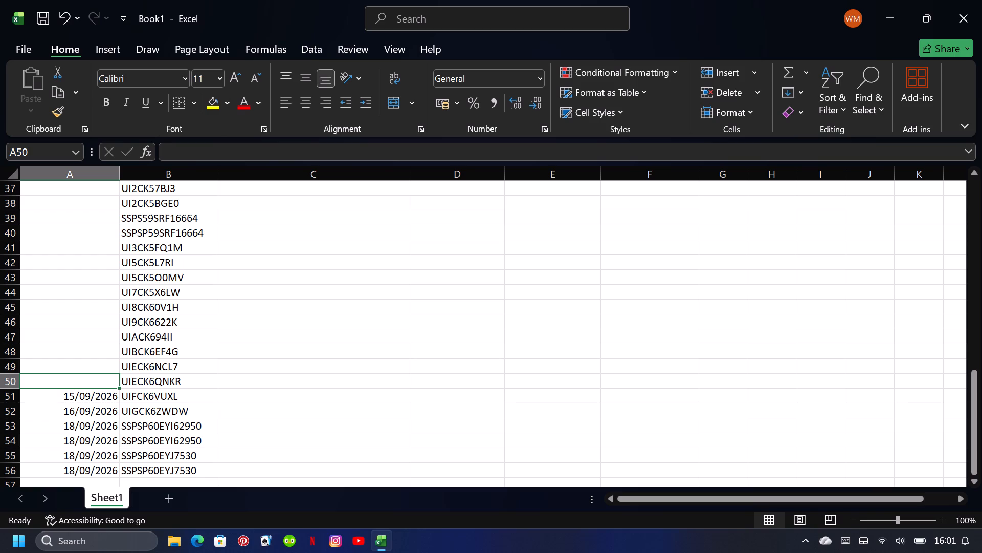
Enter the posting date 14-09-26 in cell A50 and in cell A49 above it.
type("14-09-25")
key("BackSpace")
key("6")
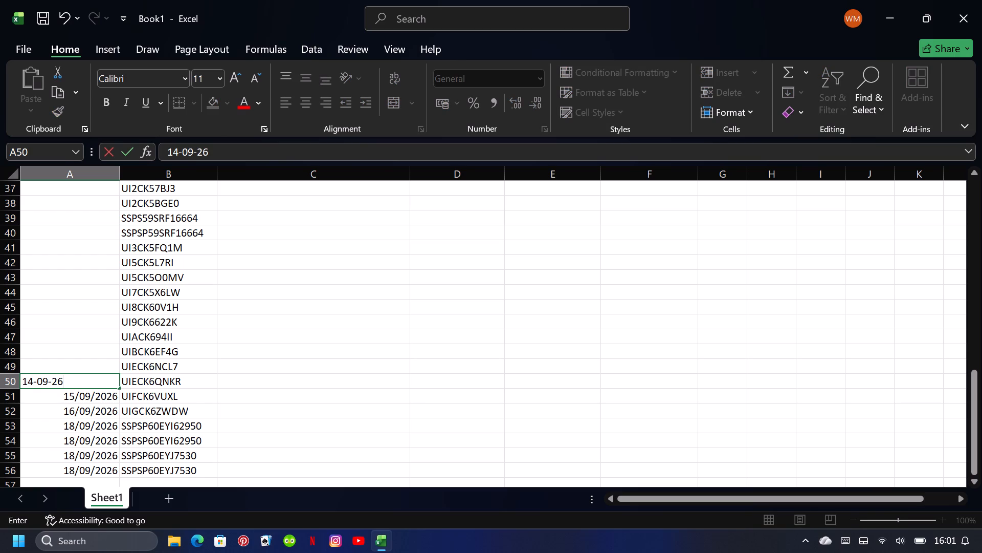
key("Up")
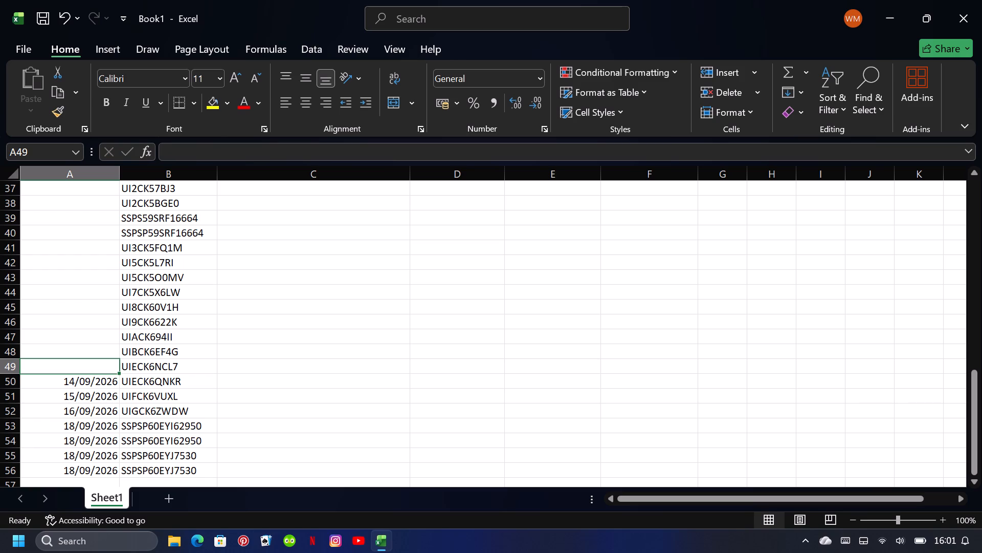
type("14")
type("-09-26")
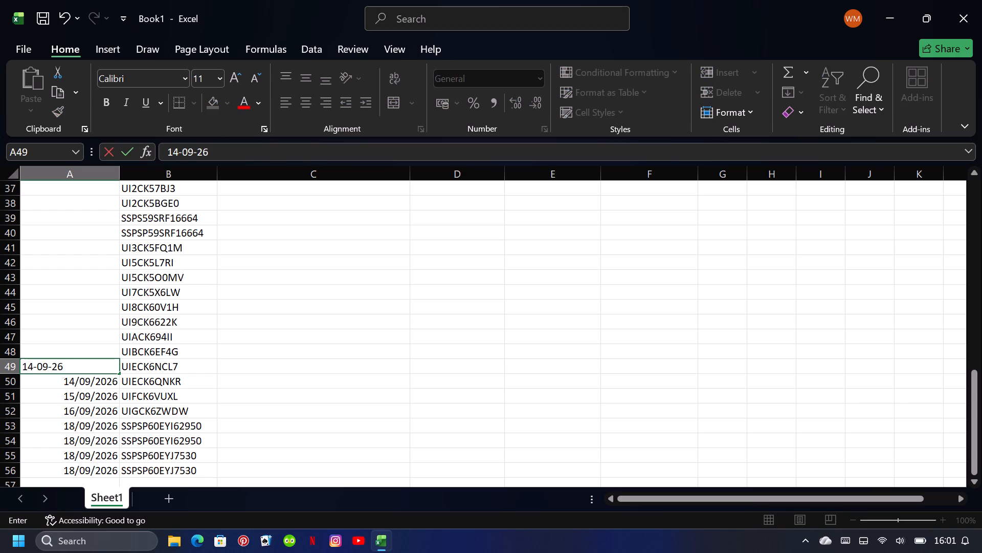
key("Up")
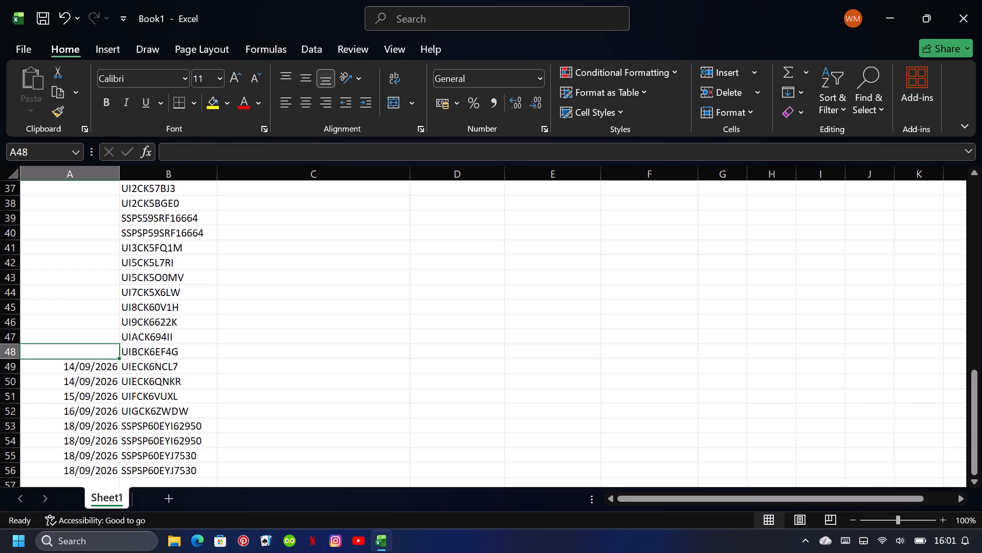
Enter the posting date 11-09-26 in cell A48 beside document number UIBCK6EF4G.
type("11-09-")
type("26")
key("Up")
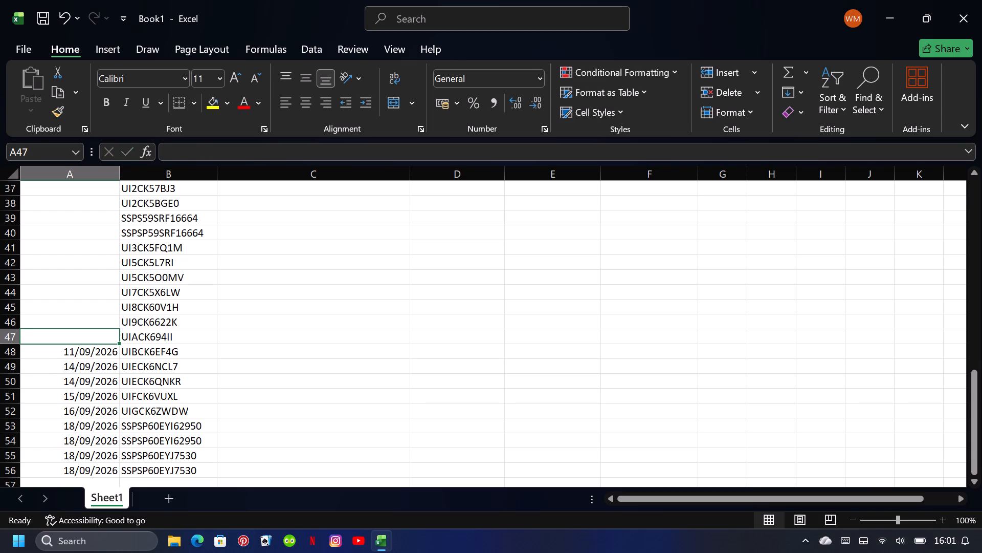
Enter the posting dates 10-09-26 in cell A47 and 09-09-26 in cell A46.
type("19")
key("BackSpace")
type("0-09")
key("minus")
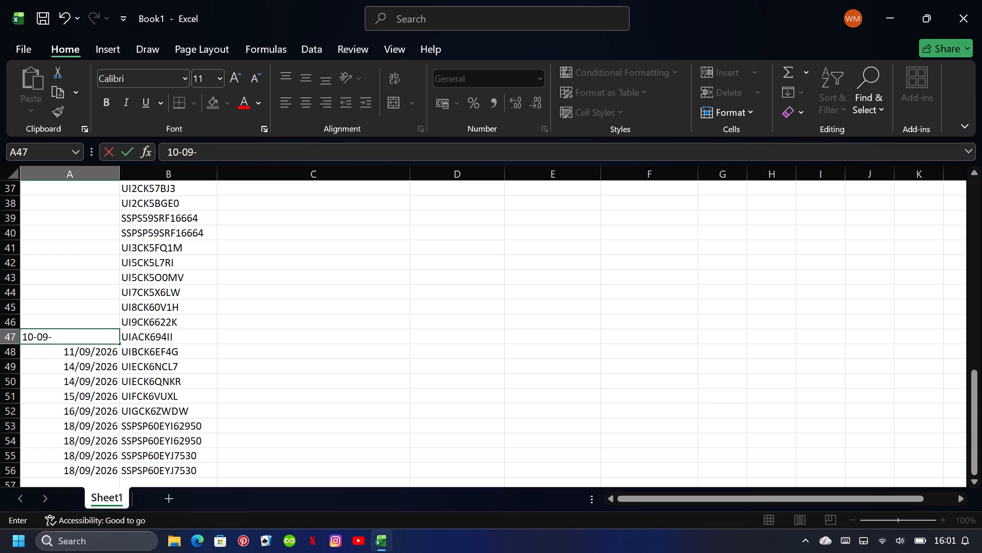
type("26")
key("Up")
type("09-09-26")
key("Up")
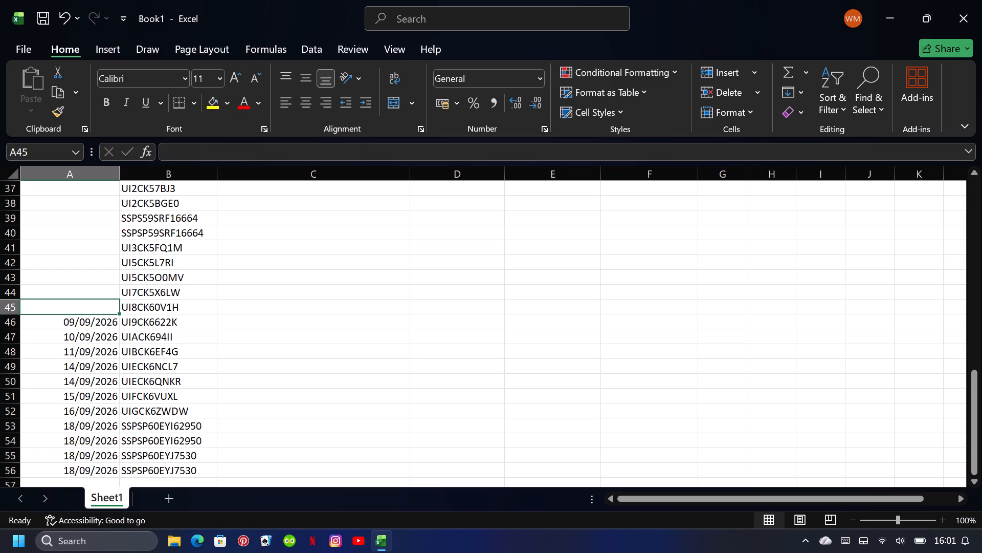
Enter the posting dates 08-09-26 in cell A45 and 07-09-26 in cell A44.
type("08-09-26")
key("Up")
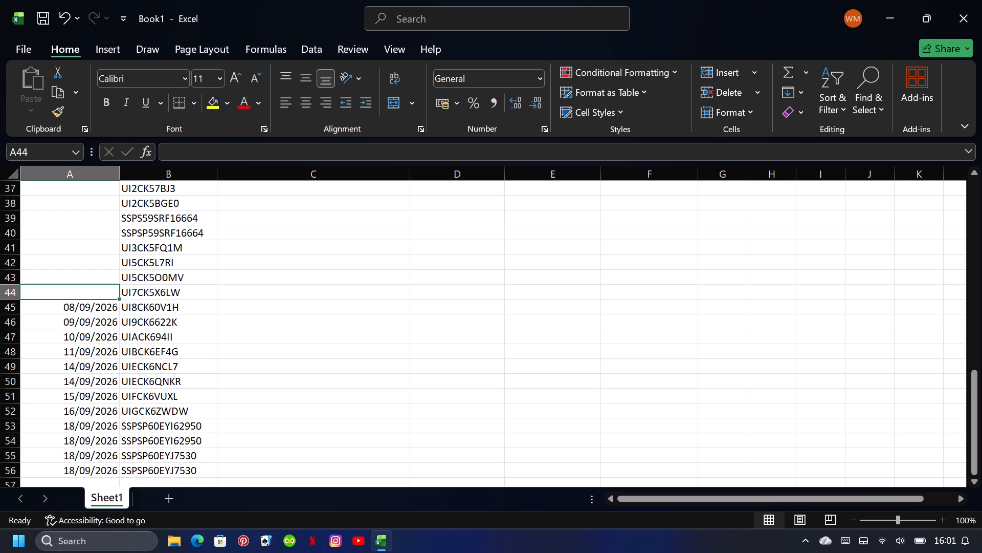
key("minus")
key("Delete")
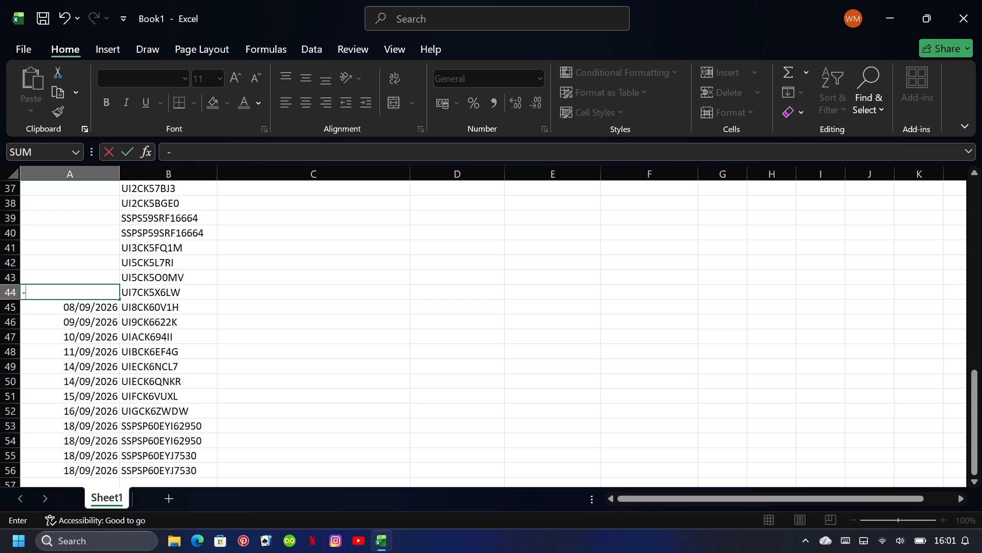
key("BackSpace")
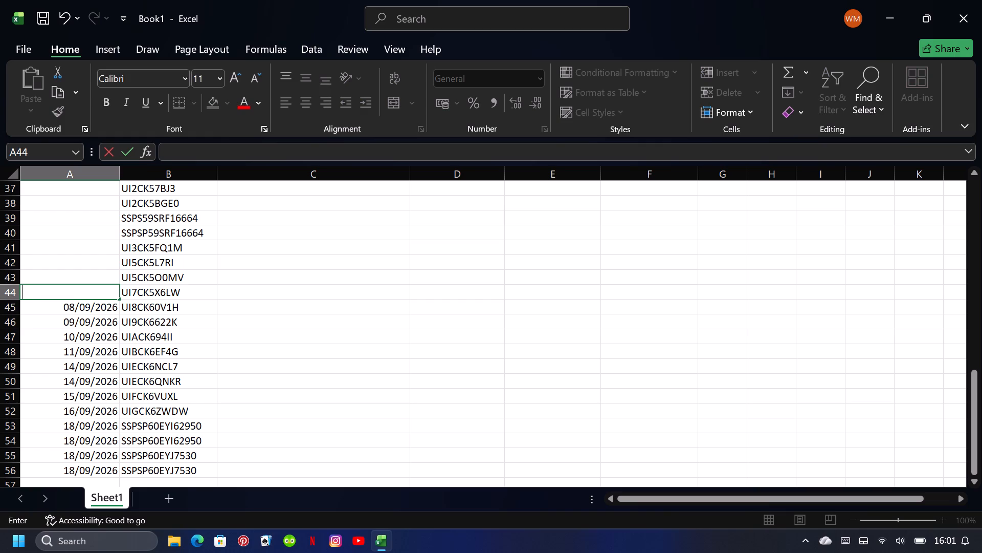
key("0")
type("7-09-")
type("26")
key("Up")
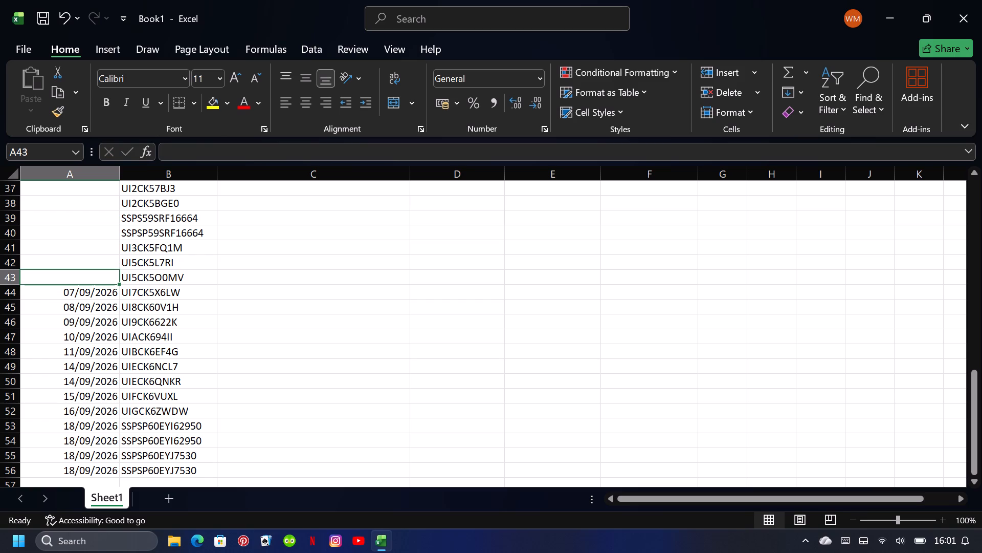
Enter 05-09=26 as the posting date in cell A43 beside document number UI5CK5O0MV.
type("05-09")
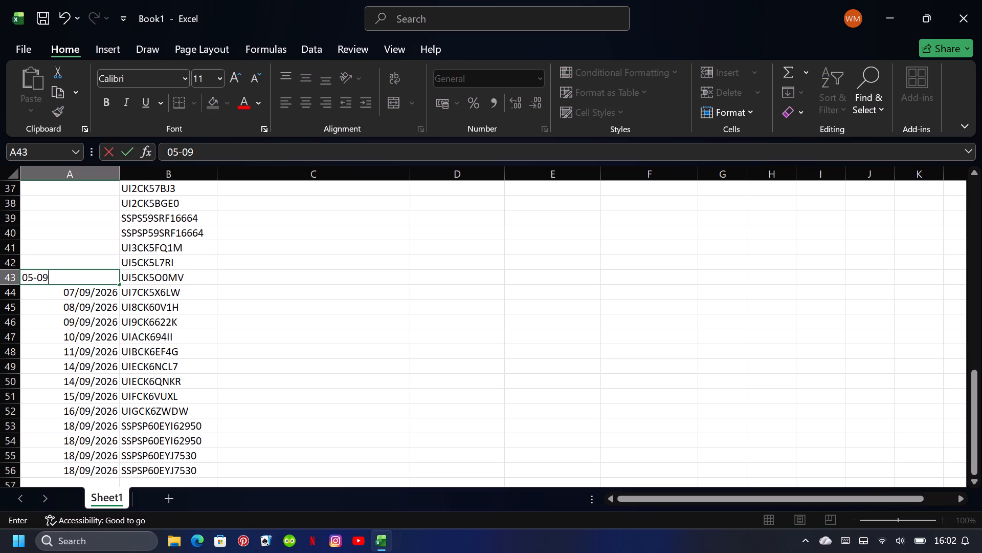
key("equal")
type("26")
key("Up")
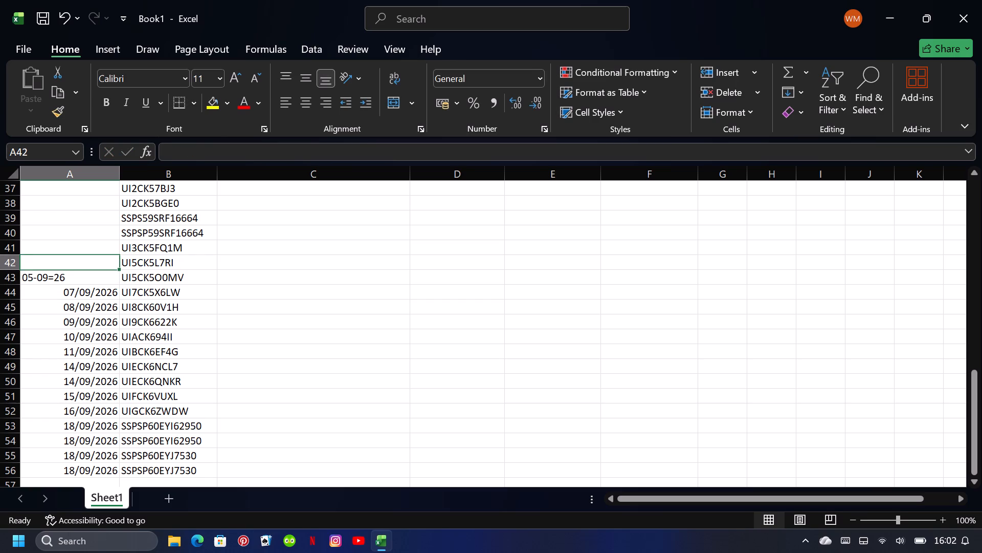
Enter the posting dates 05-09-26 in cell A42 and 03-09-26 in cell A41.
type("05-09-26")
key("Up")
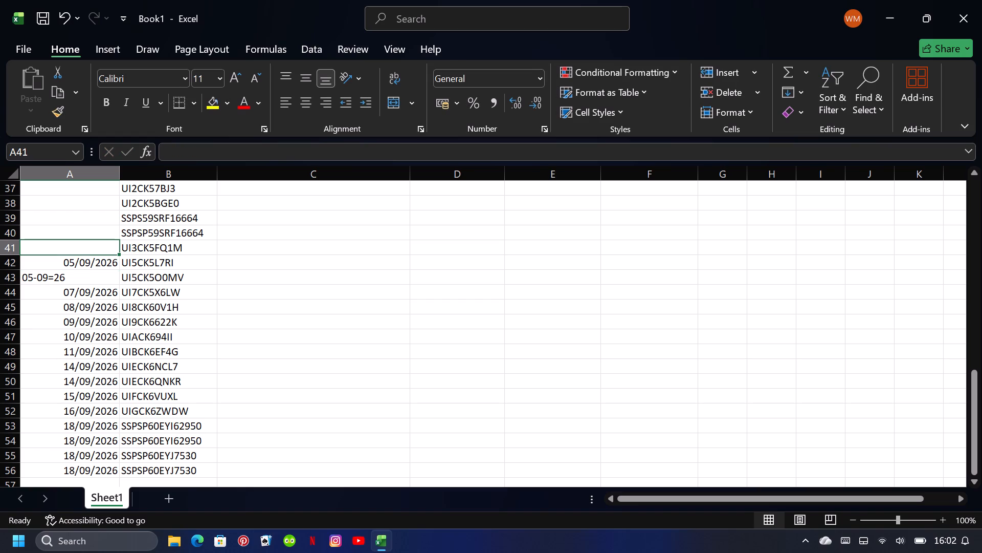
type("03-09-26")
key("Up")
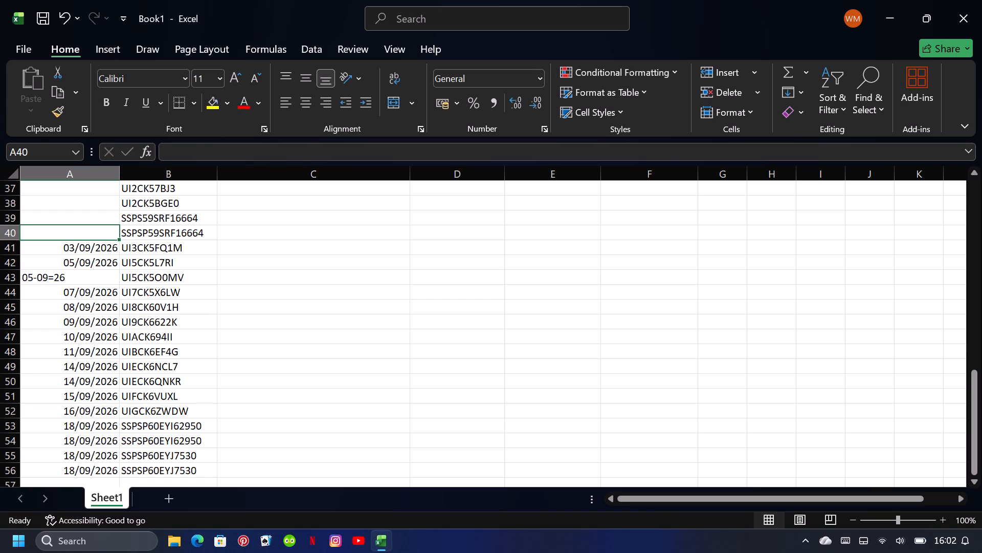
Enter the posting date 02-09-26 in cell A40 and in cell A39 above it.
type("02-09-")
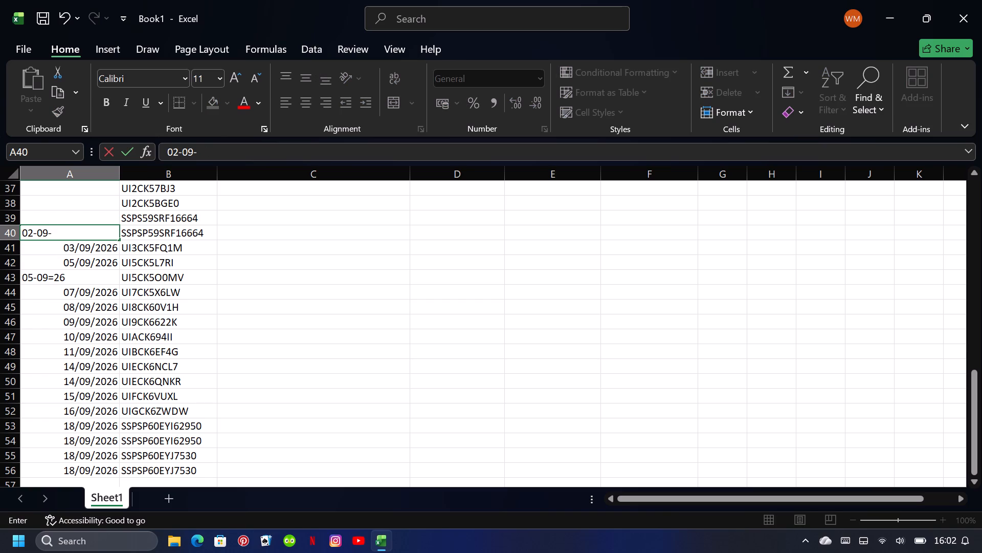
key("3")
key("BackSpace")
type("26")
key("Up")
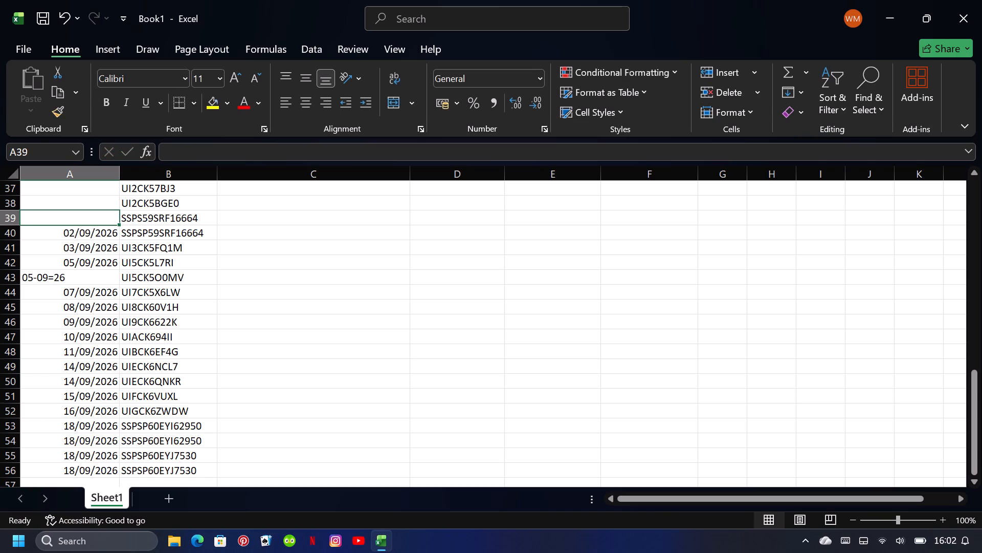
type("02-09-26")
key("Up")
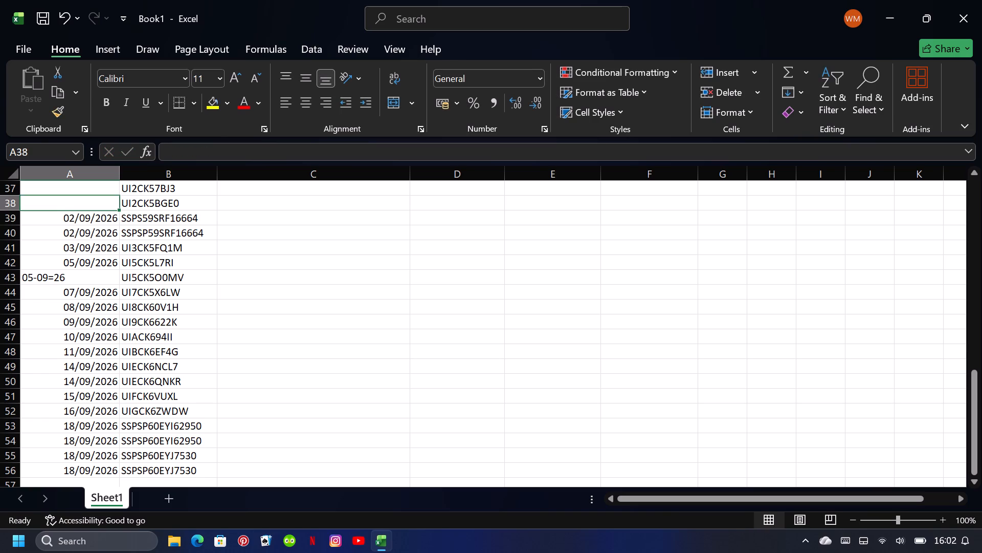
Enter the posting date 02-09-26 in cell A38 and in cell A37 above it.
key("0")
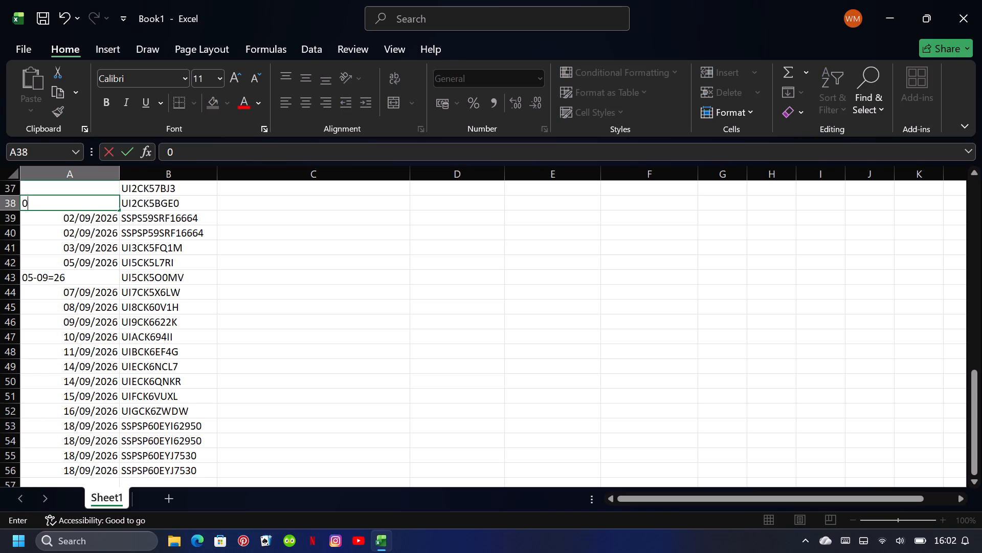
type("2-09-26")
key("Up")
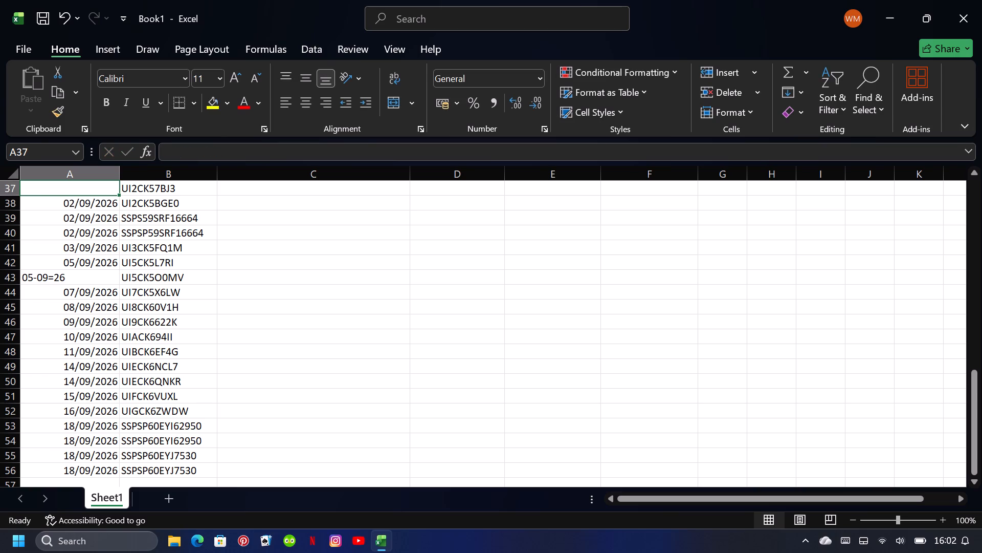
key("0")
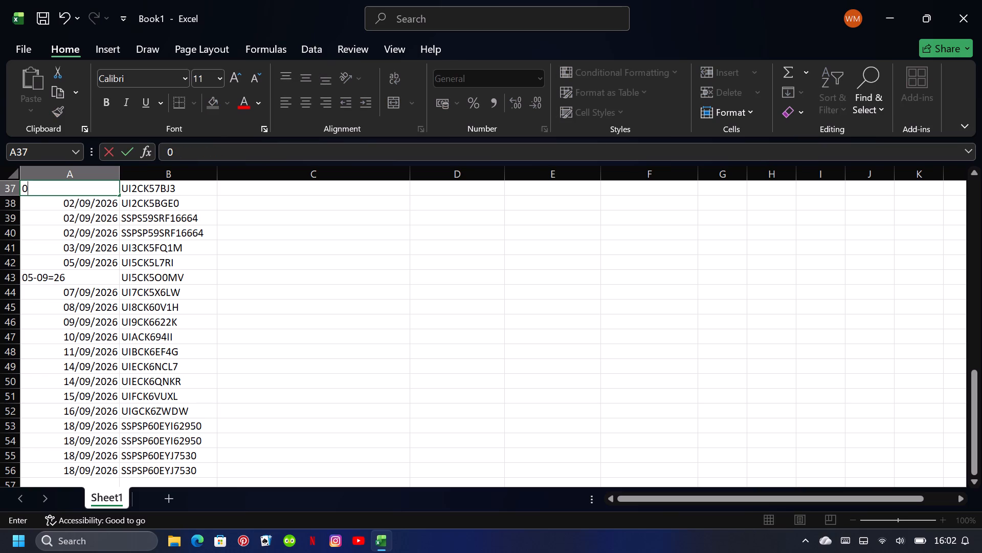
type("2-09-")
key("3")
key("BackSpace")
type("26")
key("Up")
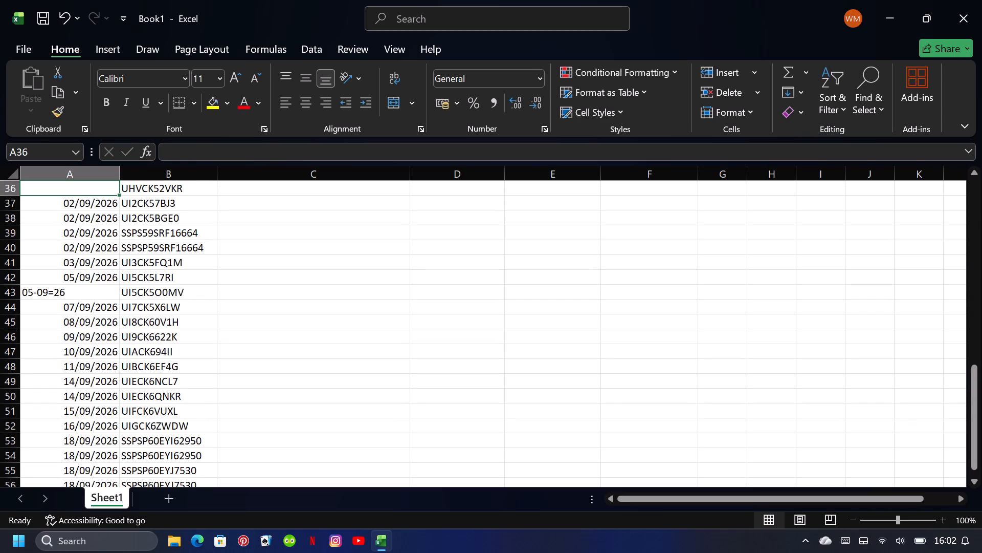
Enter the posting date 31-08-26 in cells A36, A35 and A34, working upward.
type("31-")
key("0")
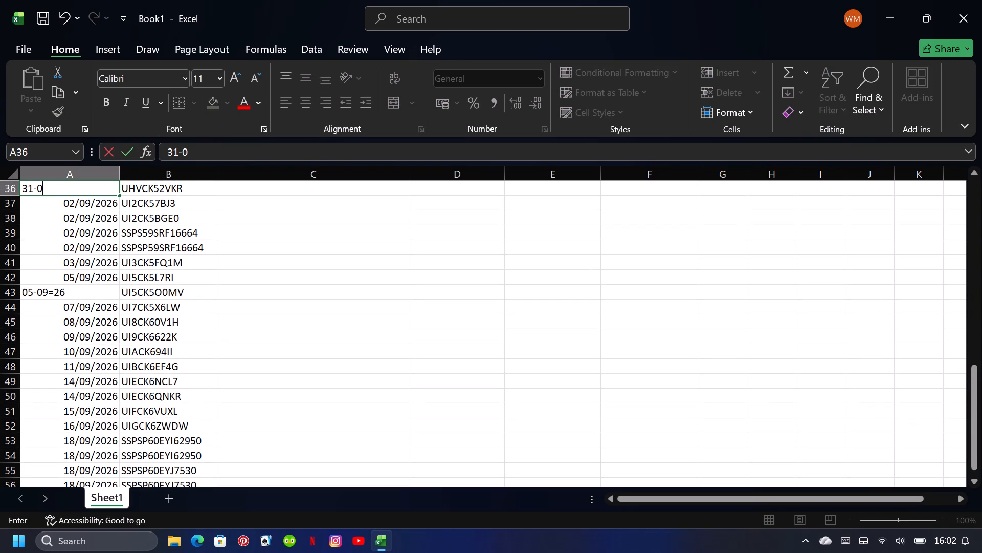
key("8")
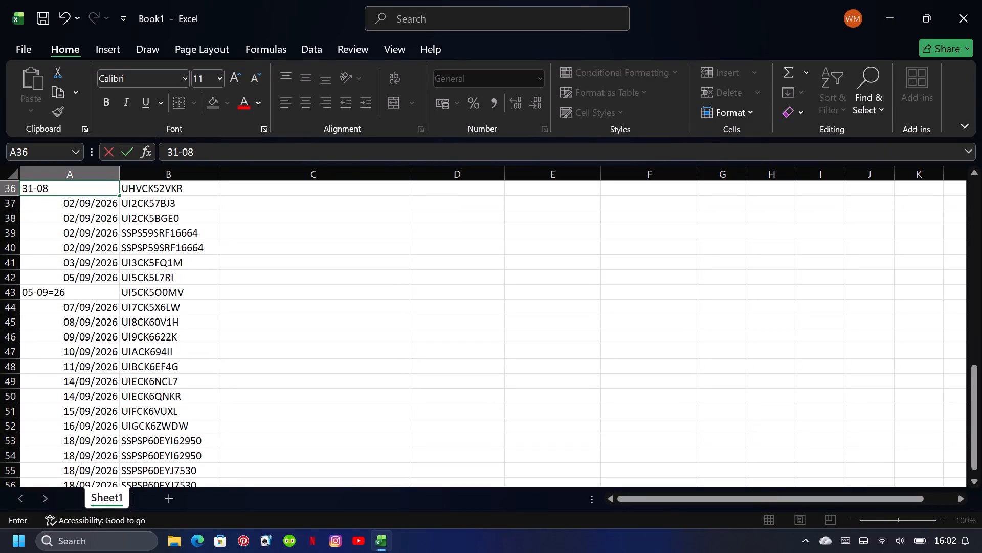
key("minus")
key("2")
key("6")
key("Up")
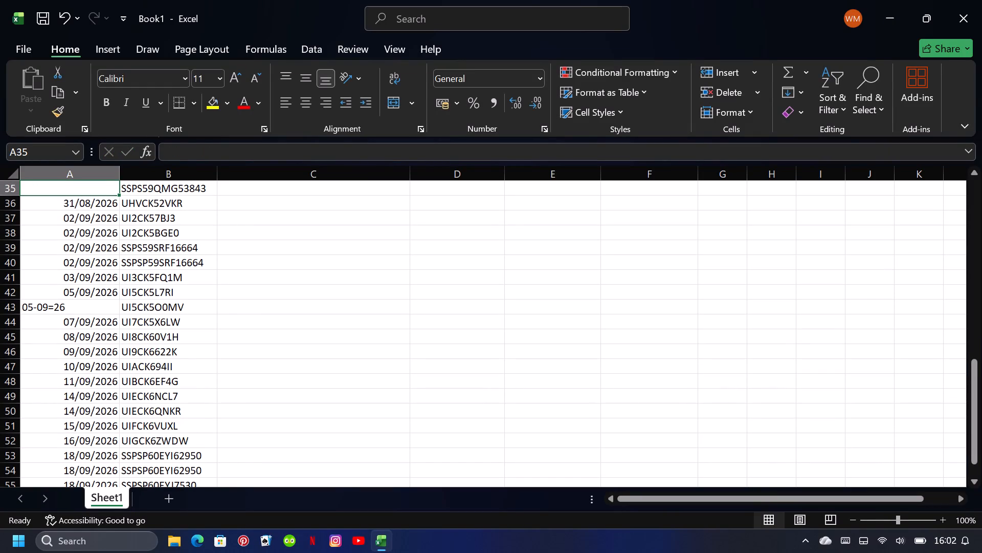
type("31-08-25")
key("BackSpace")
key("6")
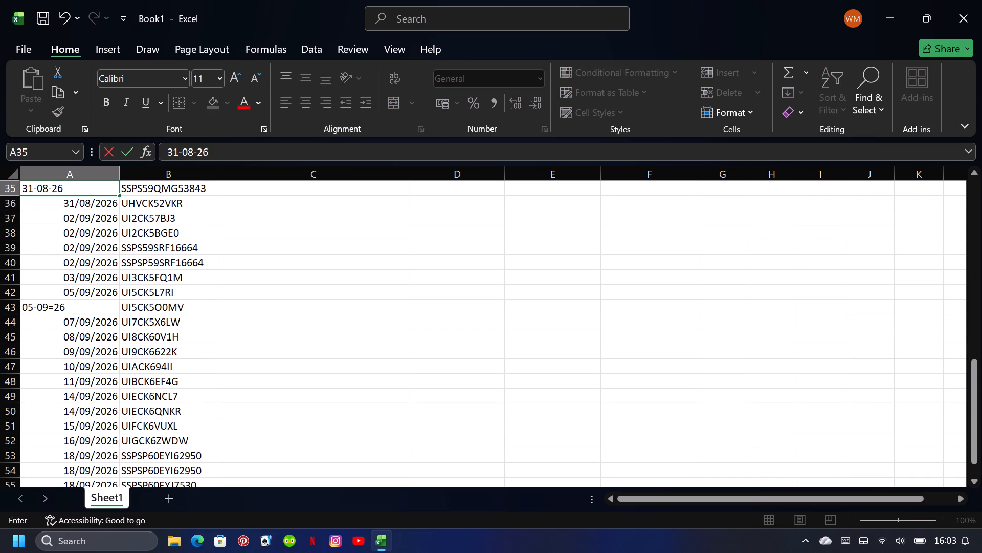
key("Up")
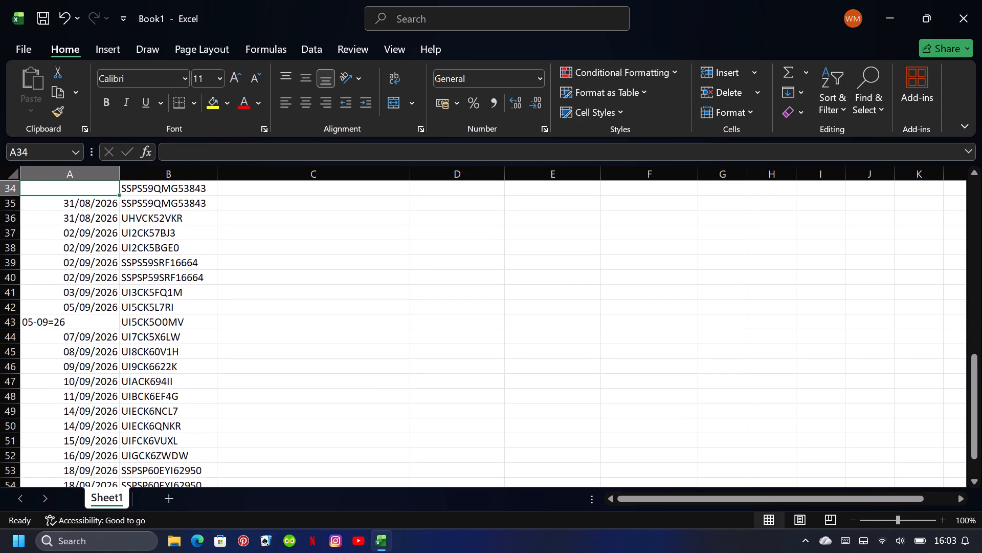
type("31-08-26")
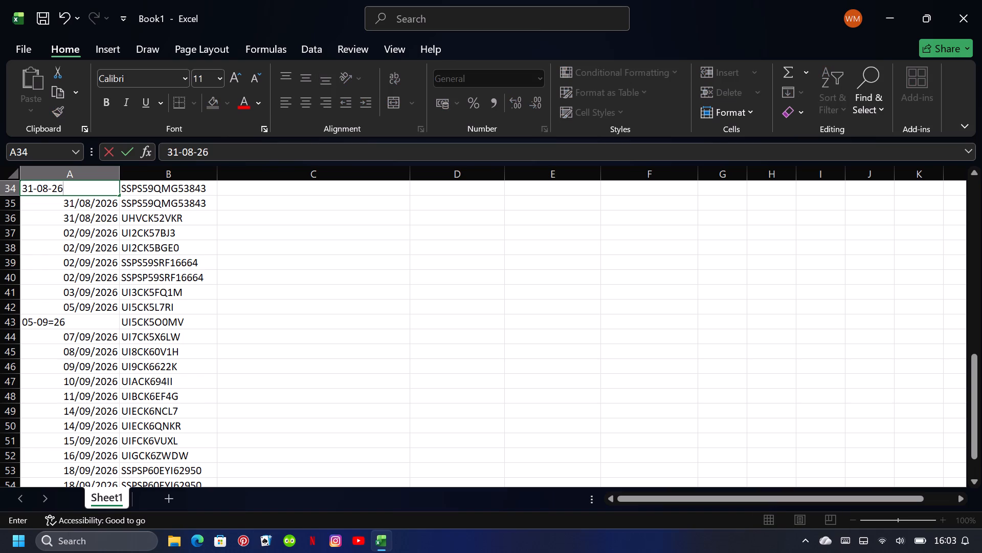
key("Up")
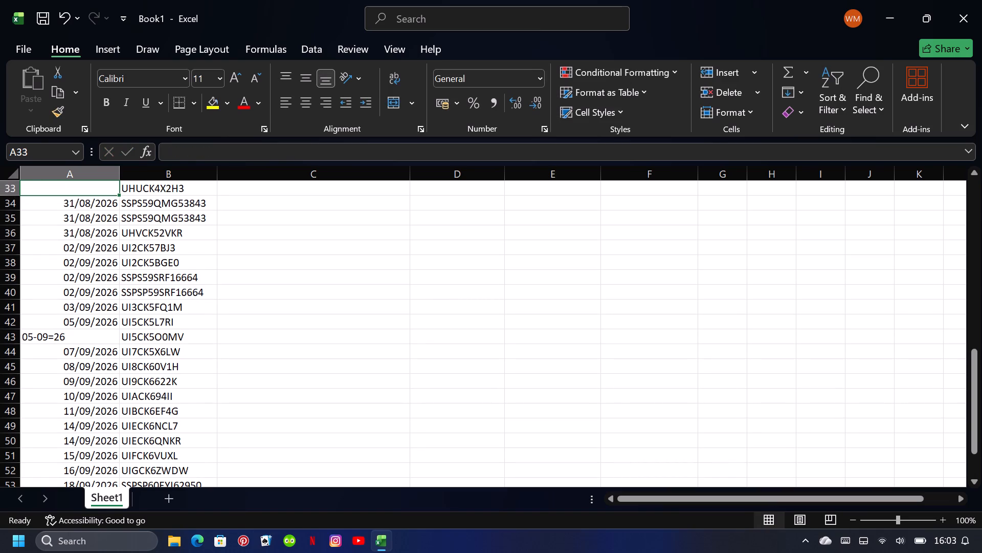
Enter the posting date 30-09-26 in cell A33 beside document number UHUCK4X2H3.
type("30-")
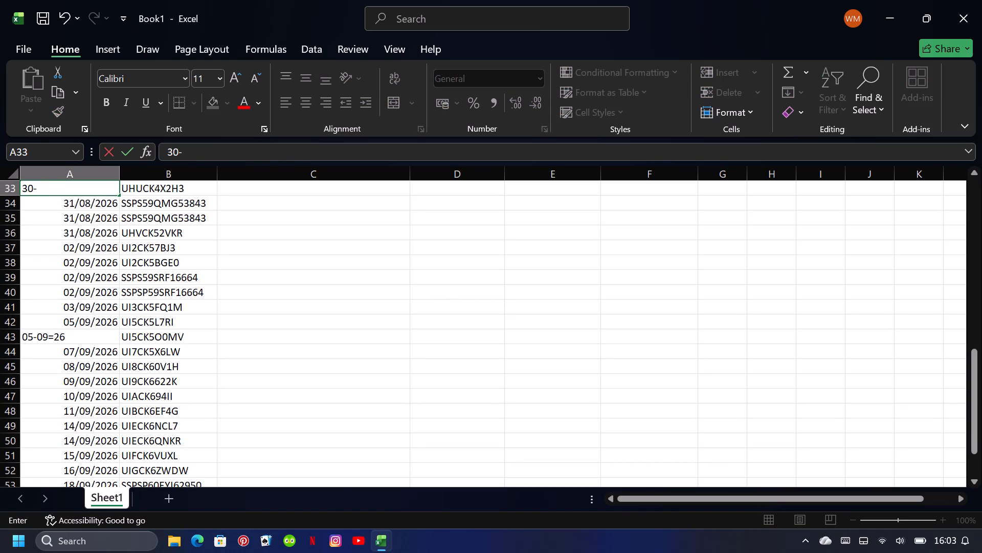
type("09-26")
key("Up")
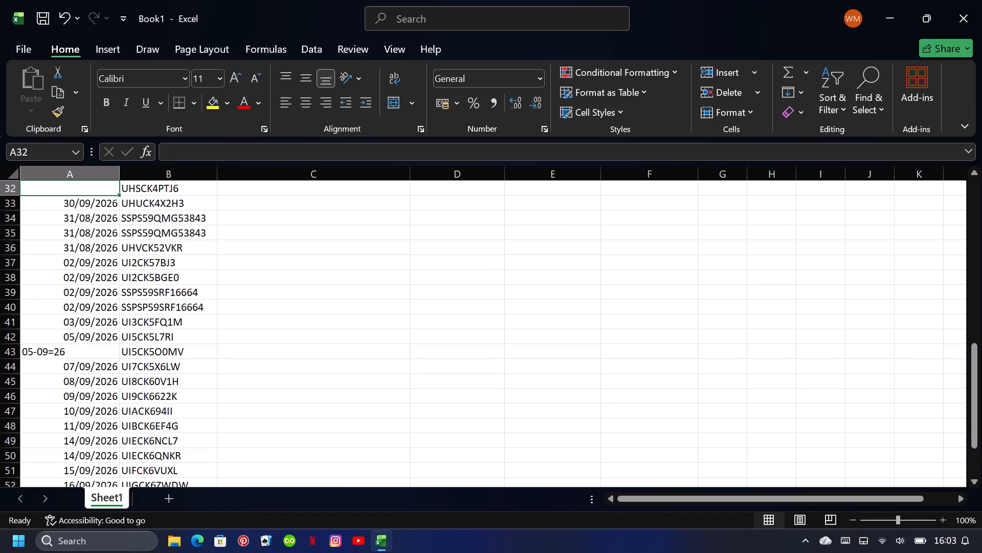
Enter the posting dates 28-08-26 in cell A32 and 27-08-26 in cell A31 above it.
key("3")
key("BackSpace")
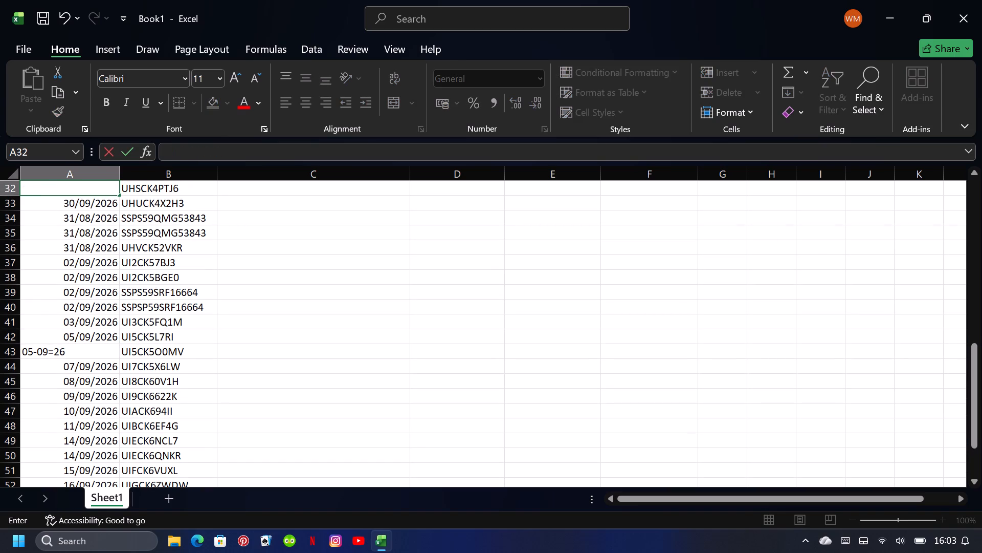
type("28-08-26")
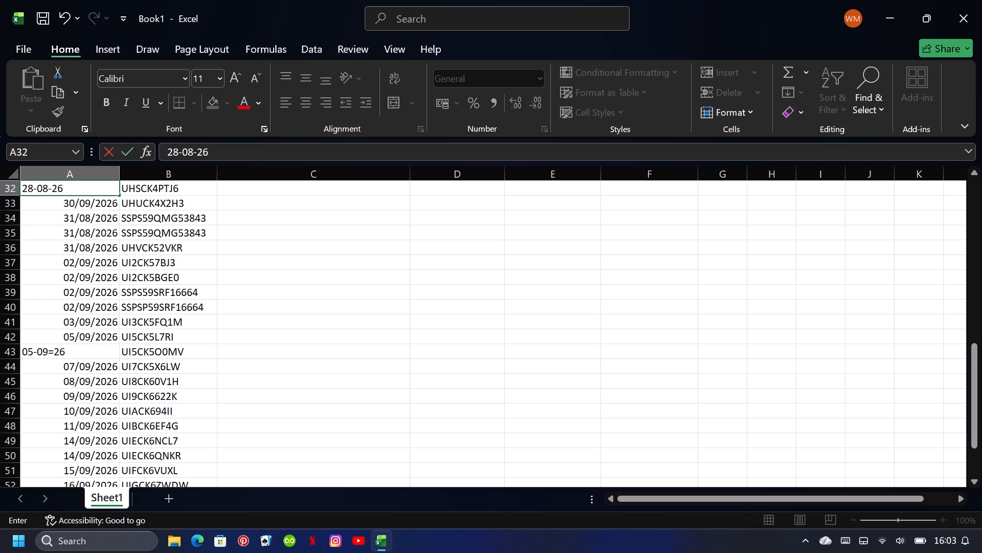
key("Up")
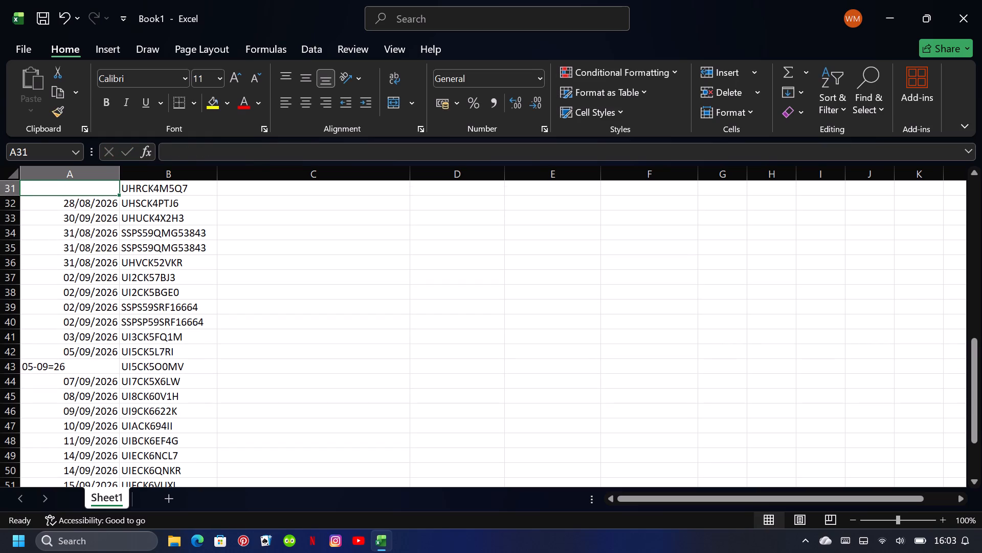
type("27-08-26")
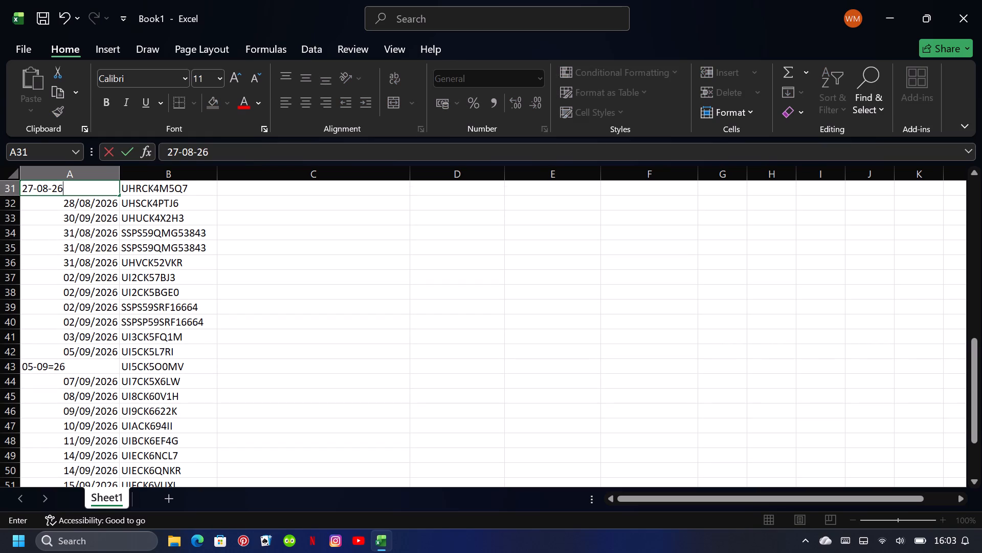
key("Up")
Enter the posting date 26-08-26 in cell A30 and in cell A29 above it.
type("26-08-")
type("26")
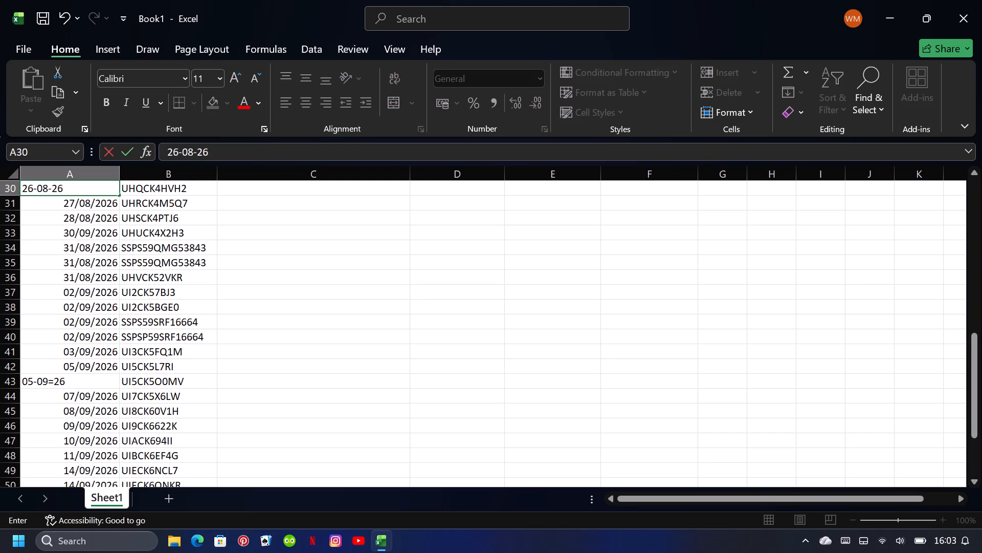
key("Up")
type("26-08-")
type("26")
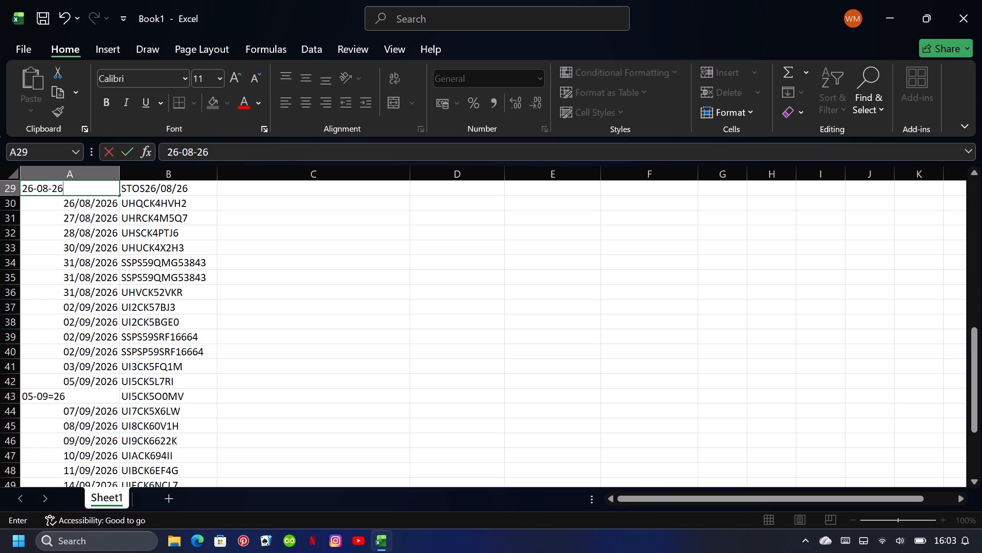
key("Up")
Enter the posting date 26-08-26 in cell A28 and in cell A27 above it.
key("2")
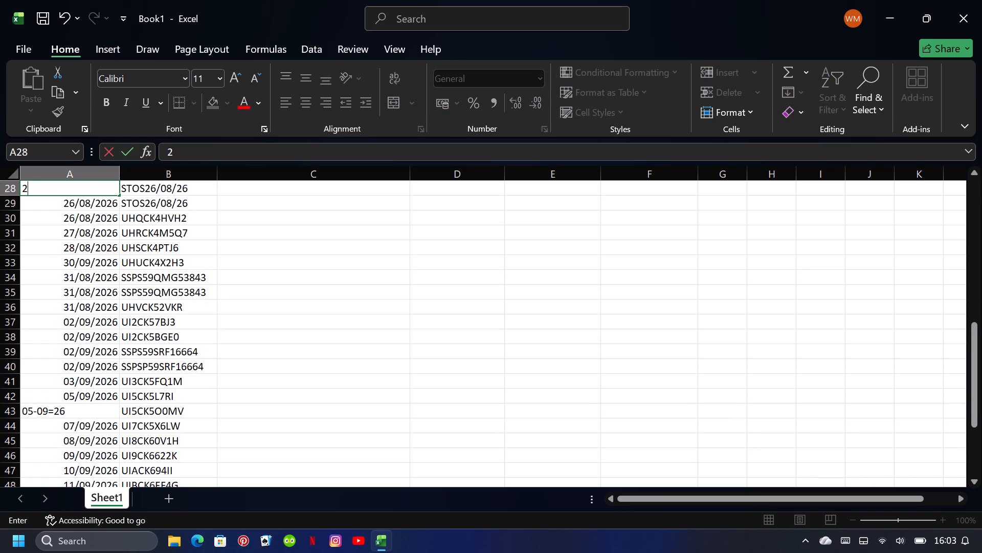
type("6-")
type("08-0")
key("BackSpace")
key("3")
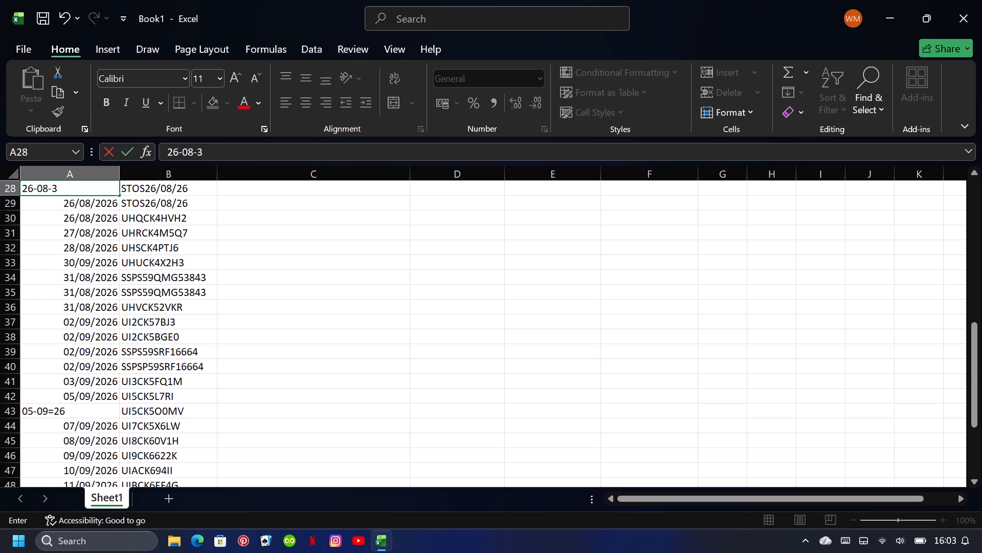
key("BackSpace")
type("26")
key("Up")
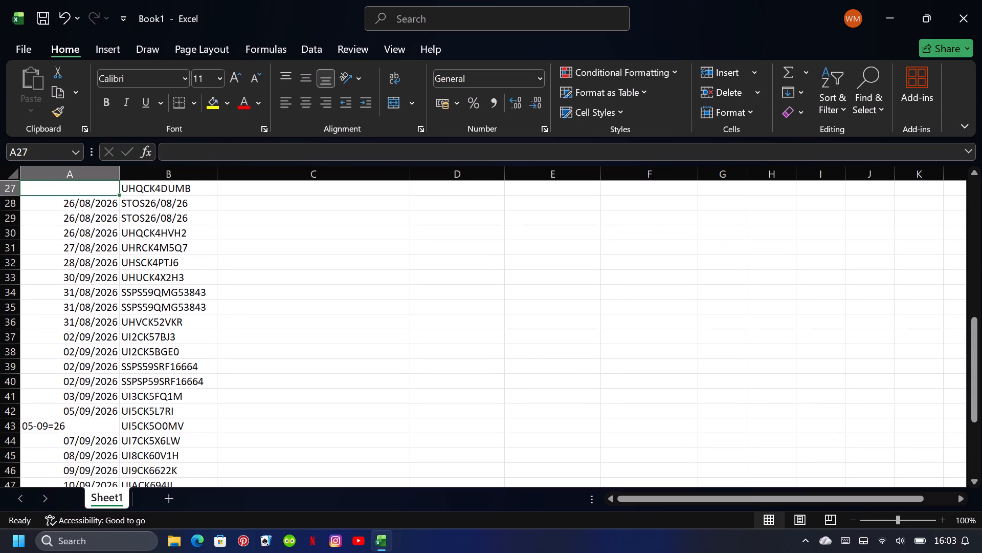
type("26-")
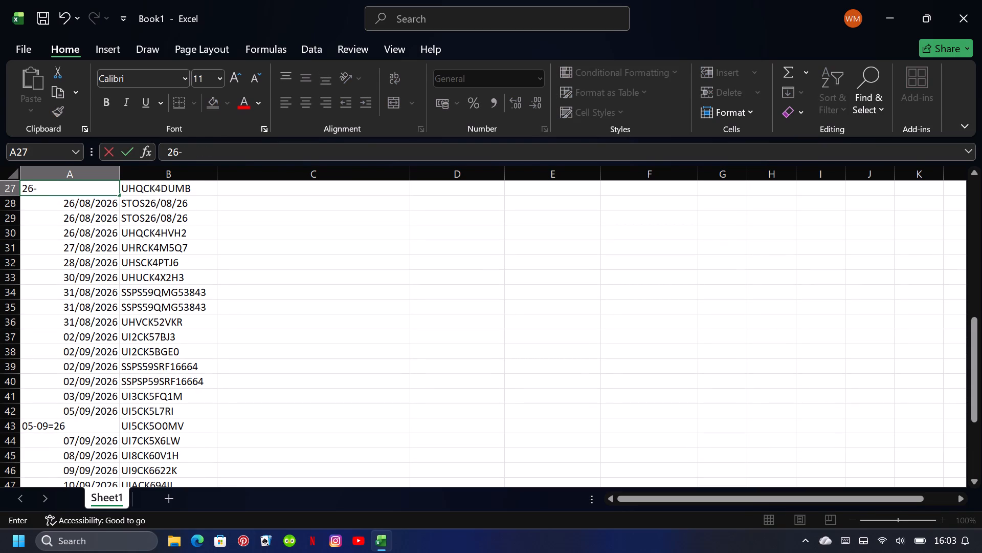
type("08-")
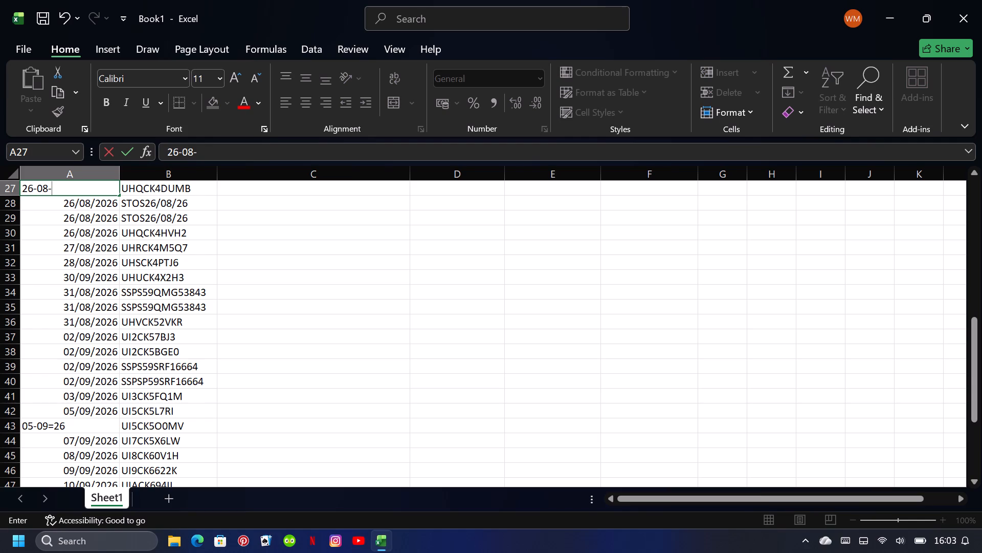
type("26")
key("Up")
Enter the posting date 24-08-26 in cells A26, A25 and A24, working upward.
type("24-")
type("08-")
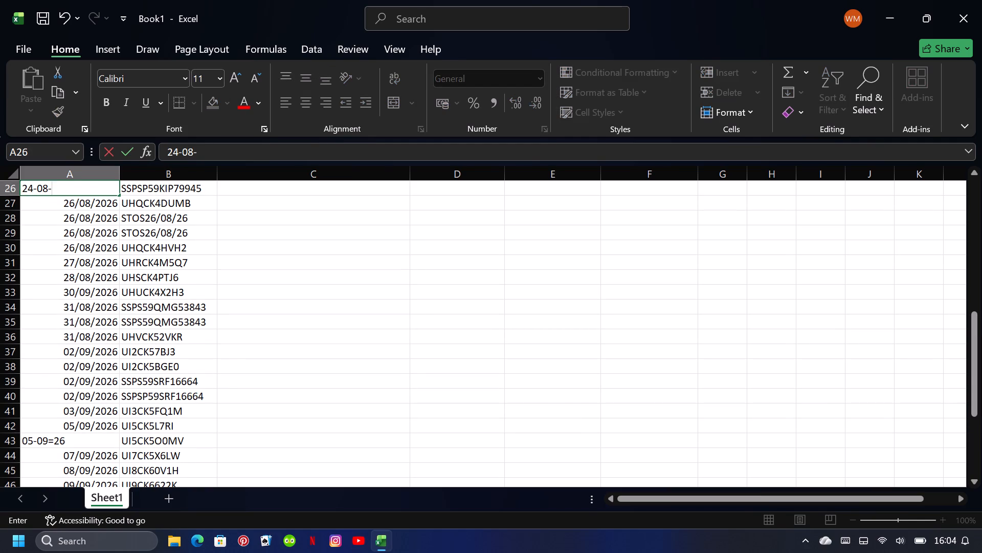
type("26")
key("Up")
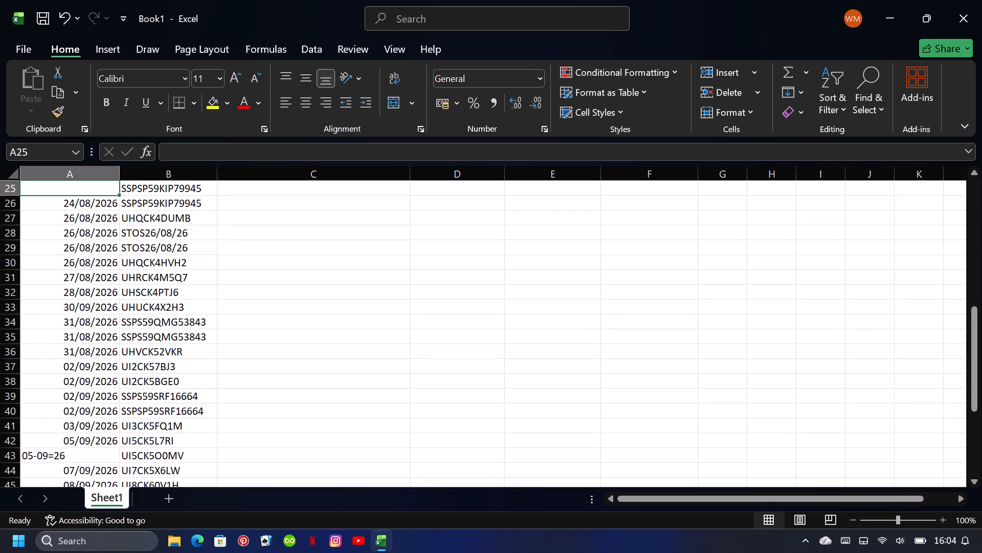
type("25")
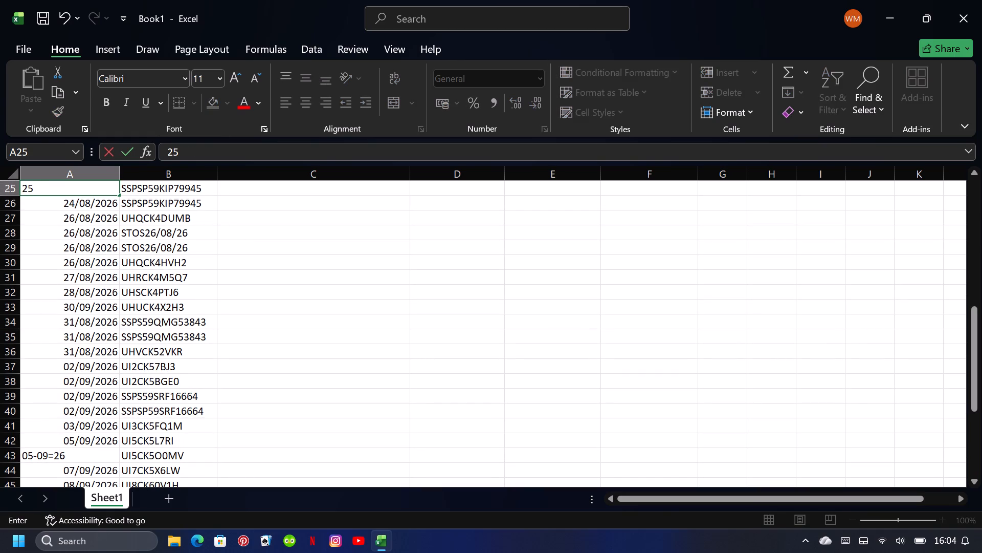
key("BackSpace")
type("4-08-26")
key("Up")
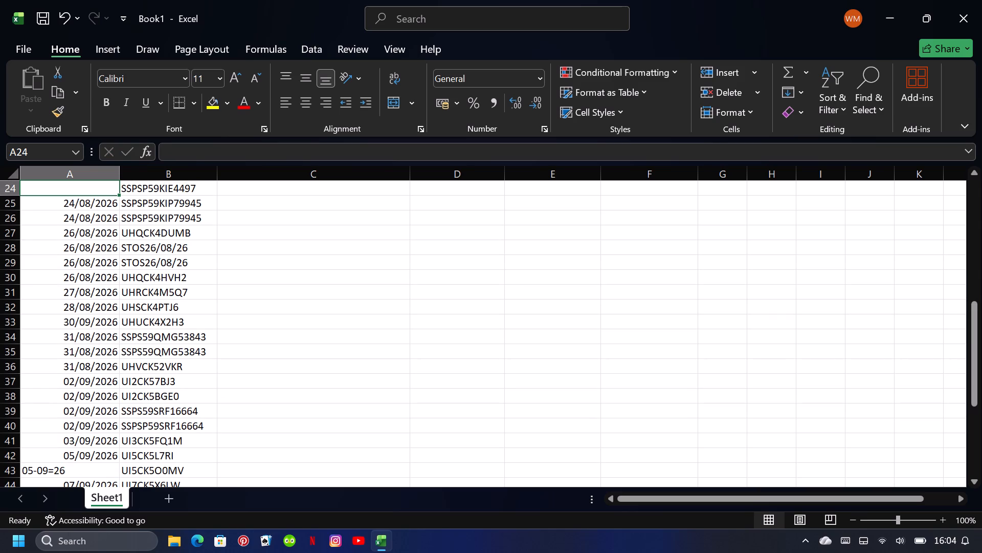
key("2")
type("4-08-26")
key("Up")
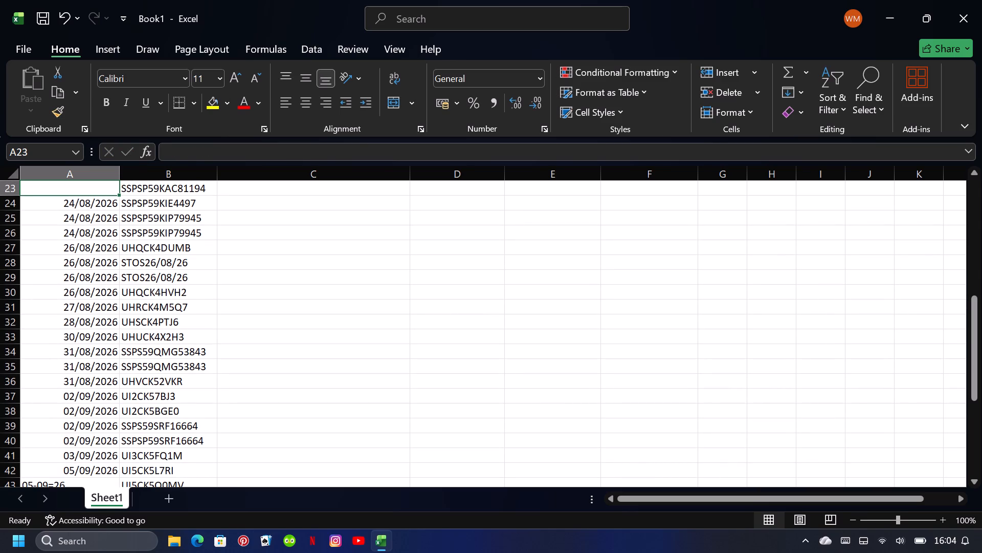
Enter the posting date 23-08-26 in cell A23 and in cell A22 above it.
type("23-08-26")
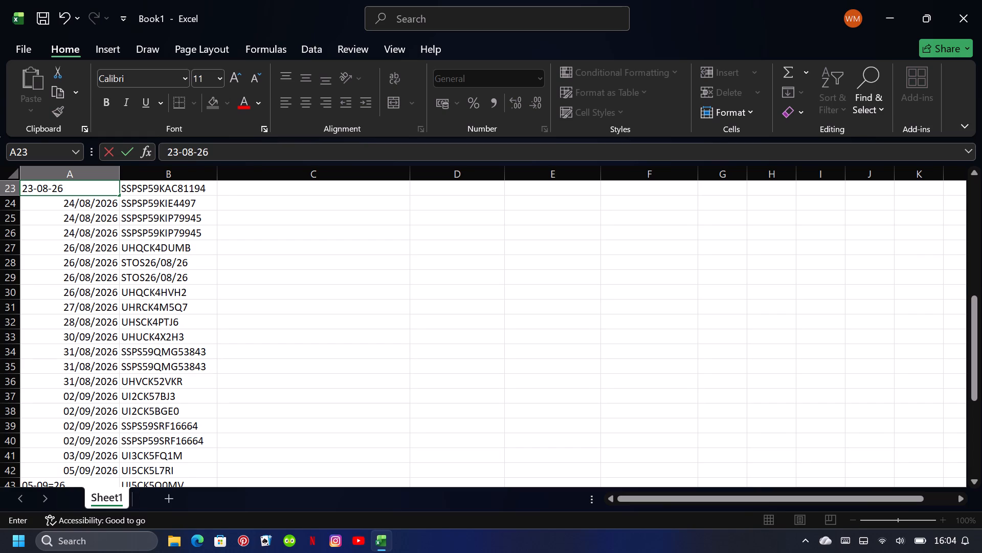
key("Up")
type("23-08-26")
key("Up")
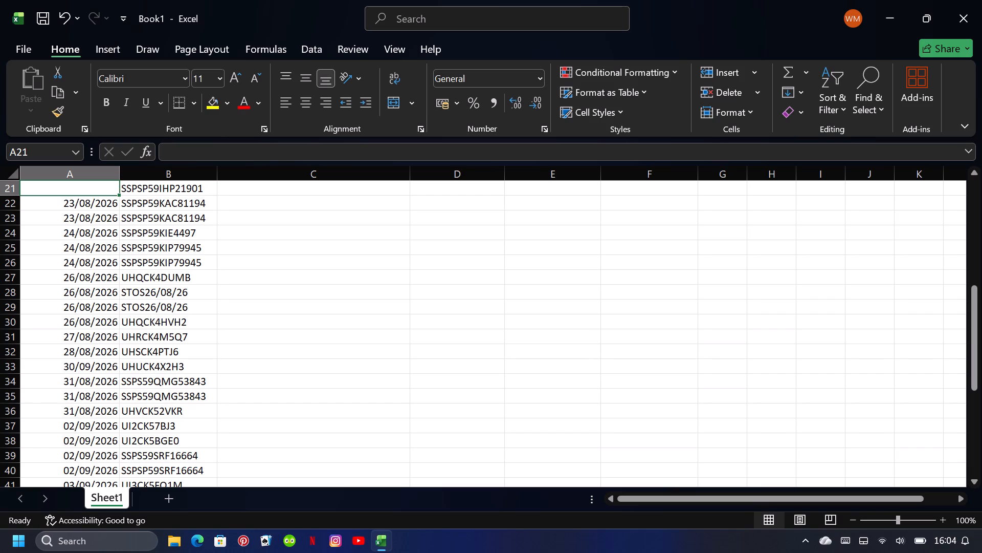
Enter the posting date 21-08-26 in cell A21 and in cell A20 above it.
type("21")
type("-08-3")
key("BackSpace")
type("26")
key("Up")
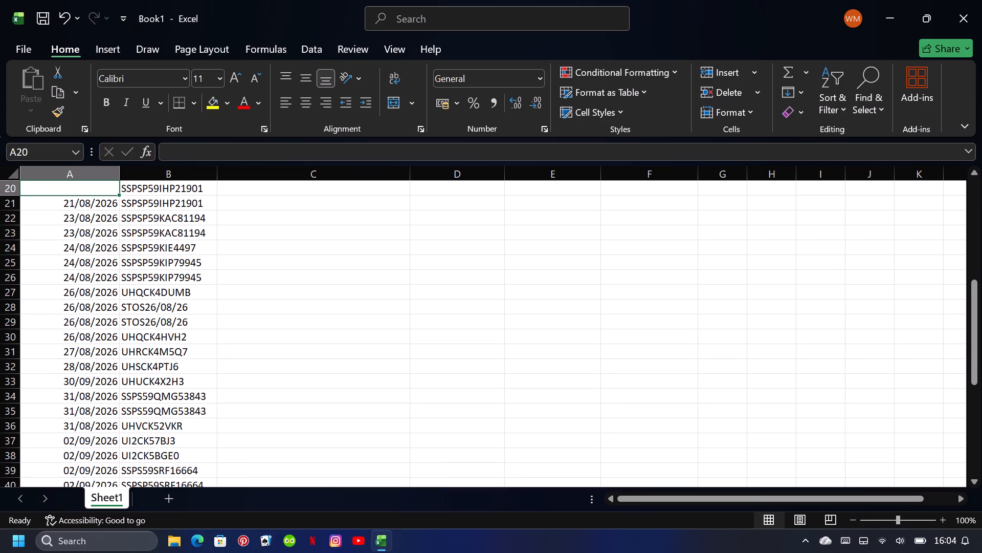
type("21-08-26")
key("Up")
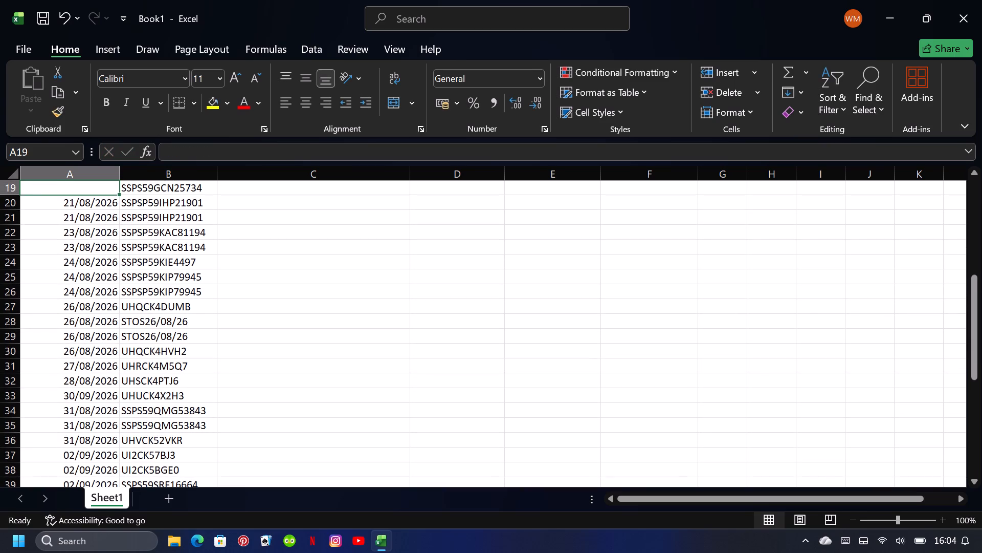
Enter the posting date 19-08-26 in cell A19 and in cell A18 above it.
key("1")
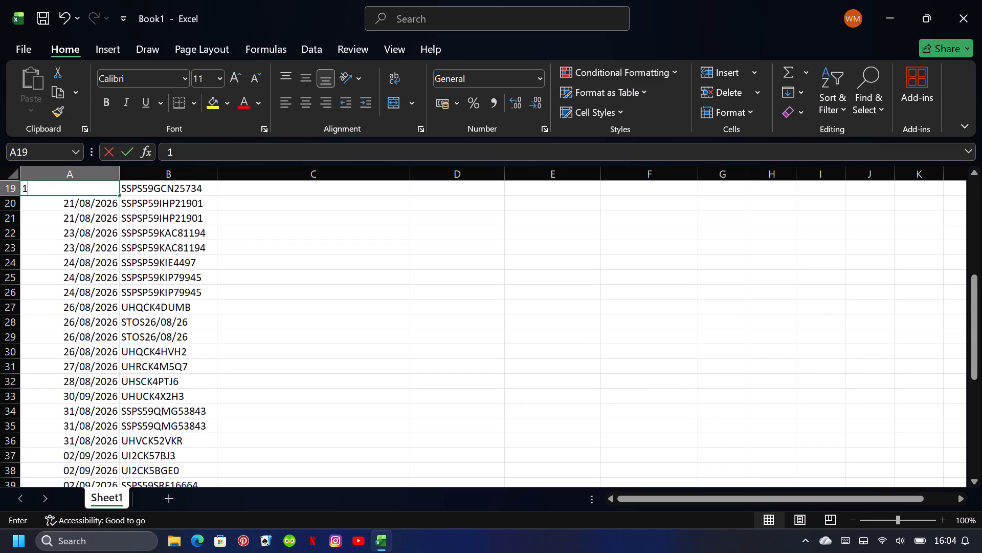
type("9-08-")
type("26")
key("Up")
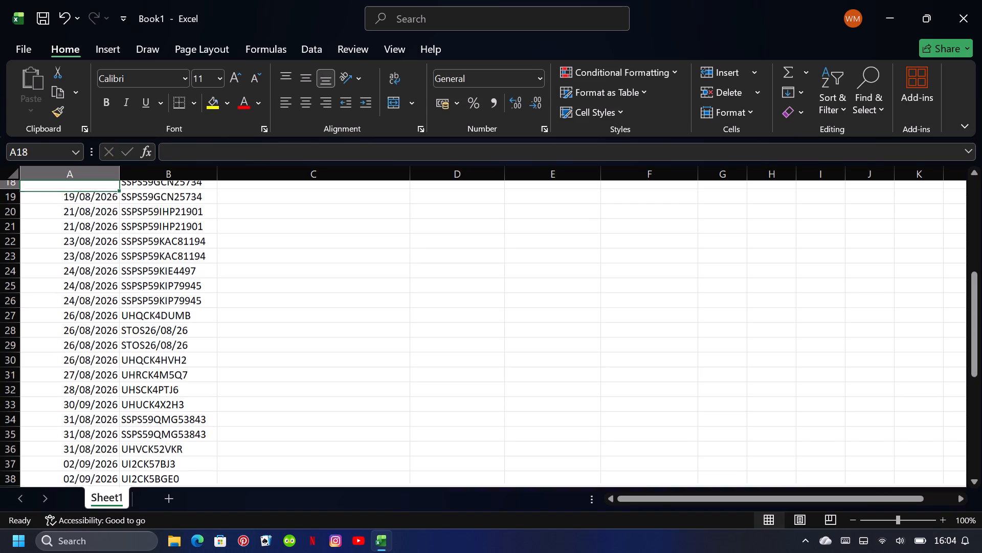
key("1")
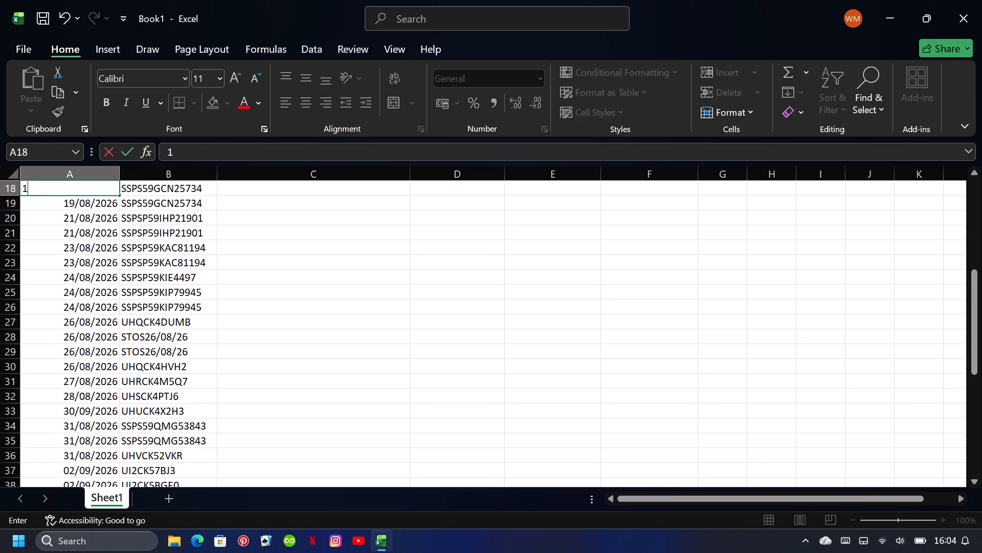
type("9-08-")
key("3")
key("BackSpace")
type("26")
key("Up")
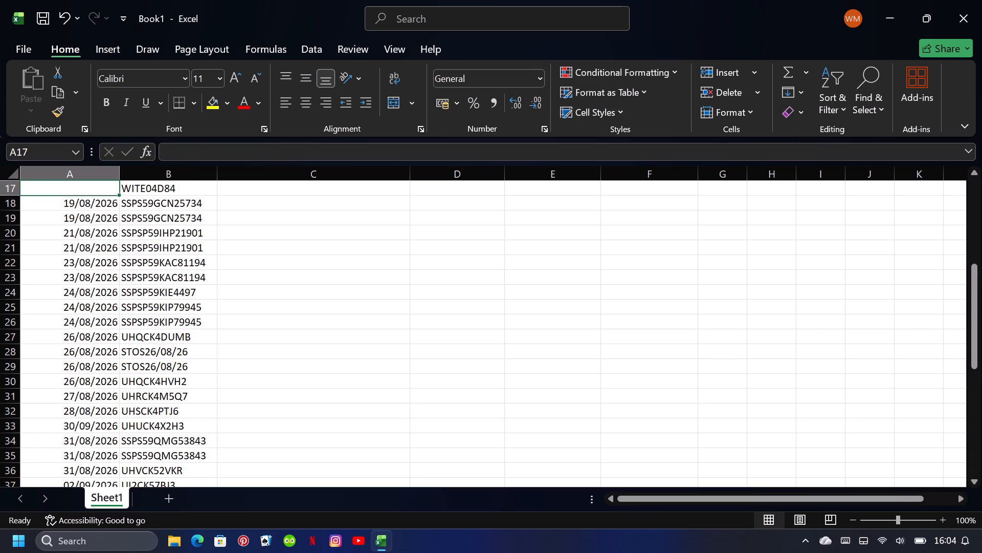
Enter the posting date 18-08-26 in cell A17 and in cell A16 above it.
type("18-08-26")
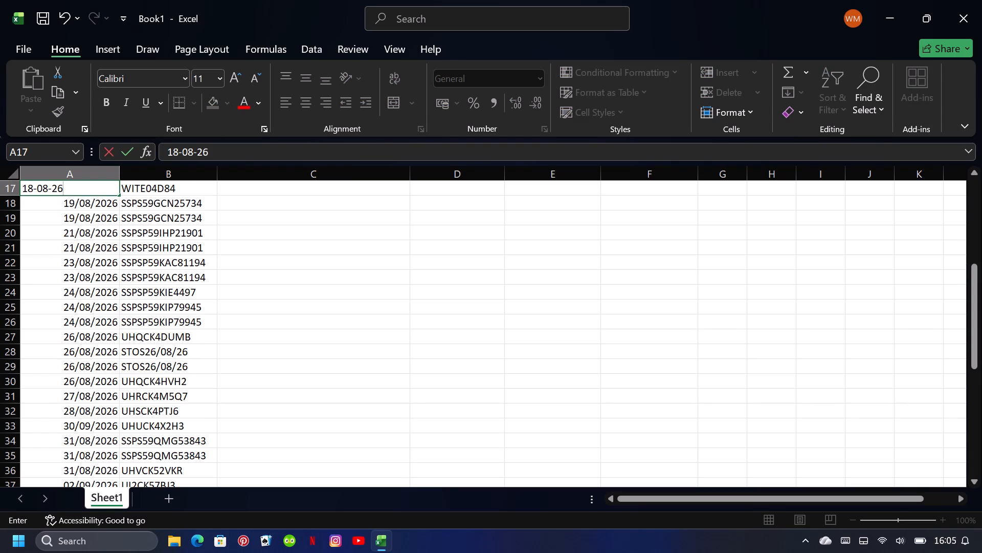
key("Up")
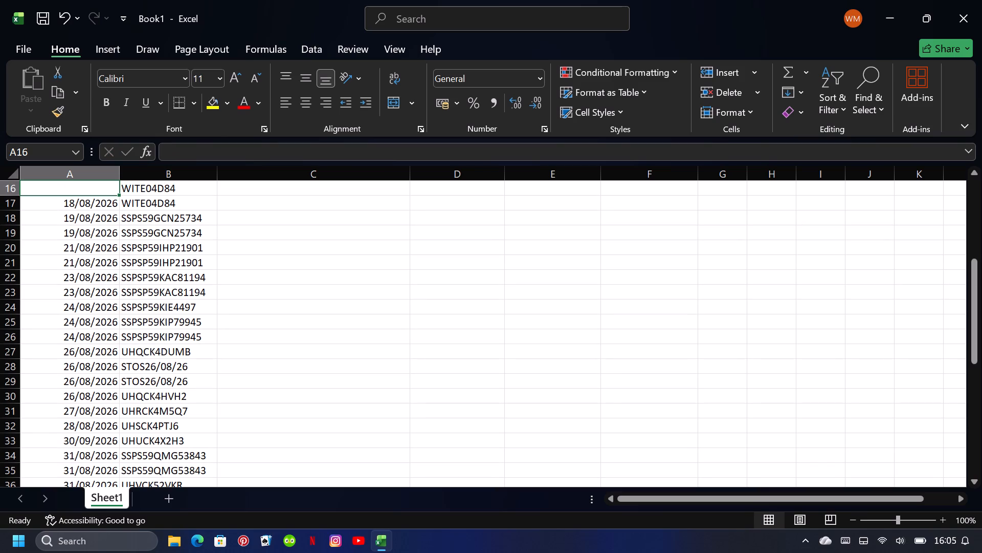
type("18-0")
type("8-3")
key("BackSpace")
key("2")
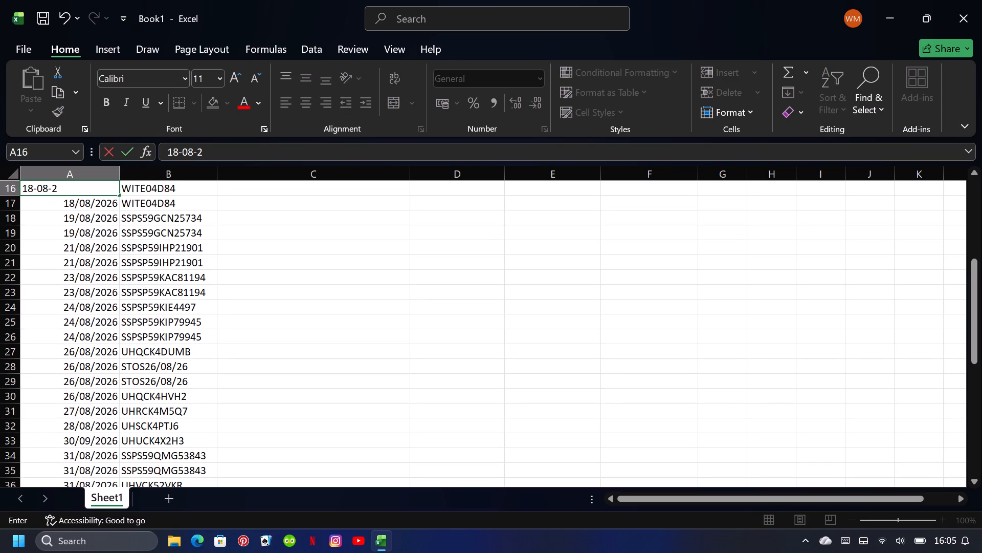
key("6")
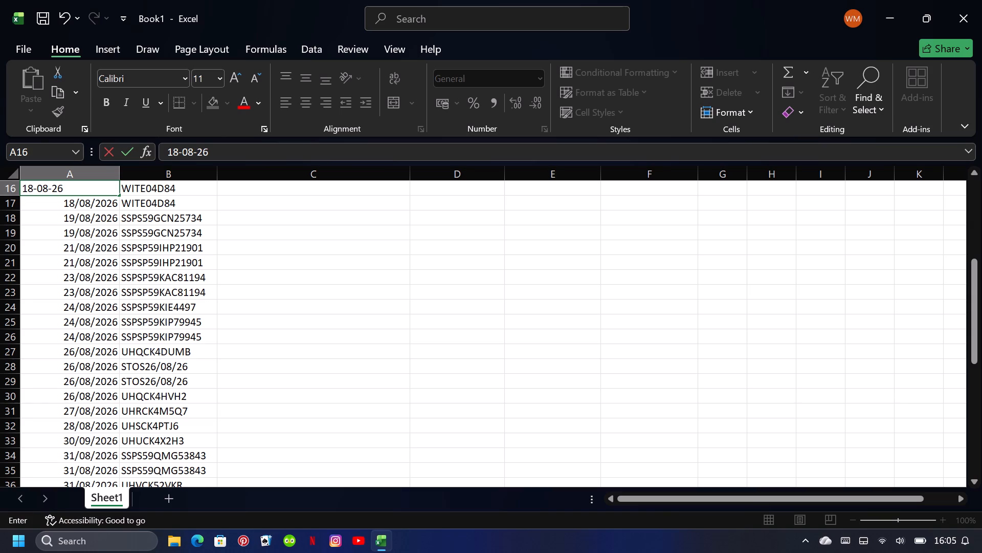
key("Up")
Enter the posting date 18-08-26 in cell A15.
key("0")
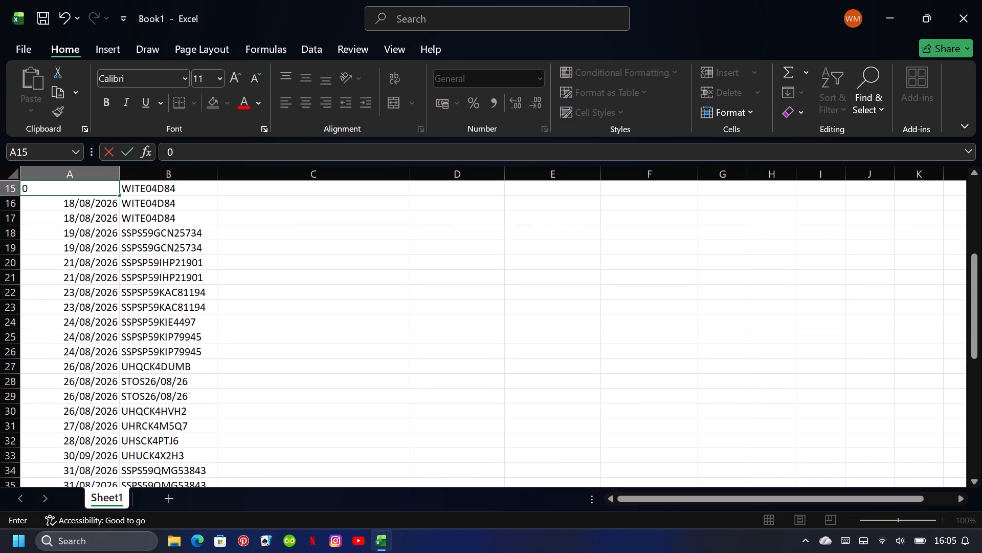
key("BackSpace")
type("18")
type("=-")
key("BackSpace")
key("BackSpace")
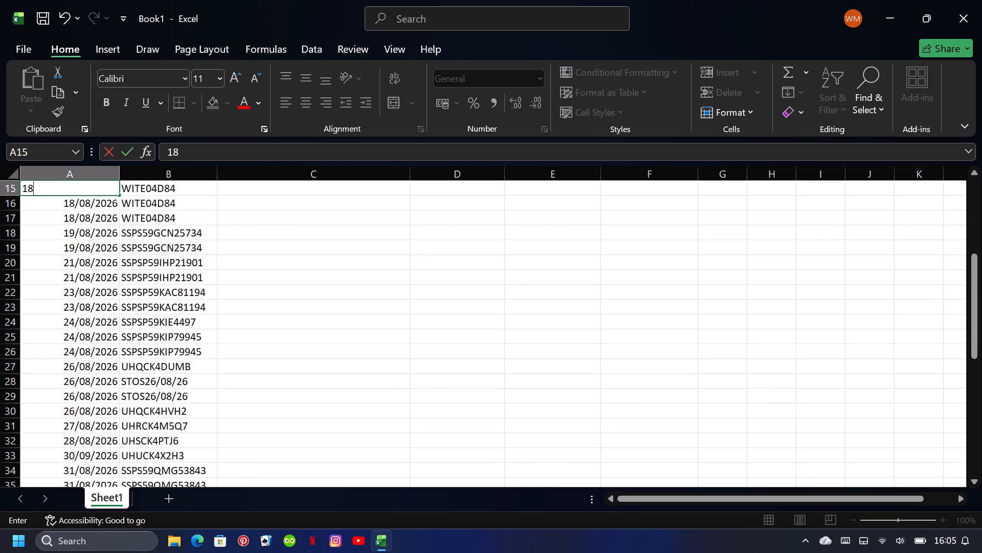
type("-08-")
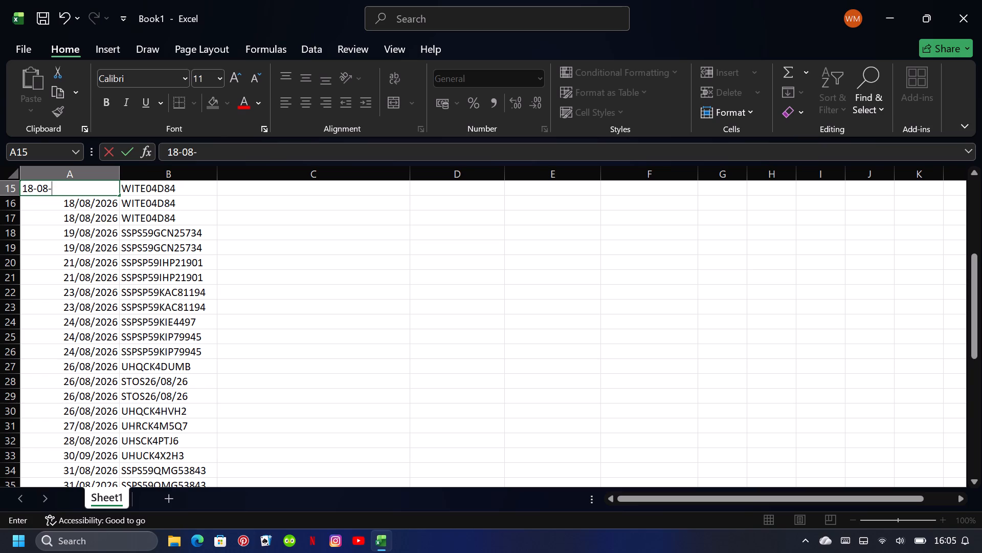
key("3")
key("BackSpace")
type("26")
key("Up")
Enter the posting date 15-08-26 in cell A14 and 13-08-26 in cell A13 above it.
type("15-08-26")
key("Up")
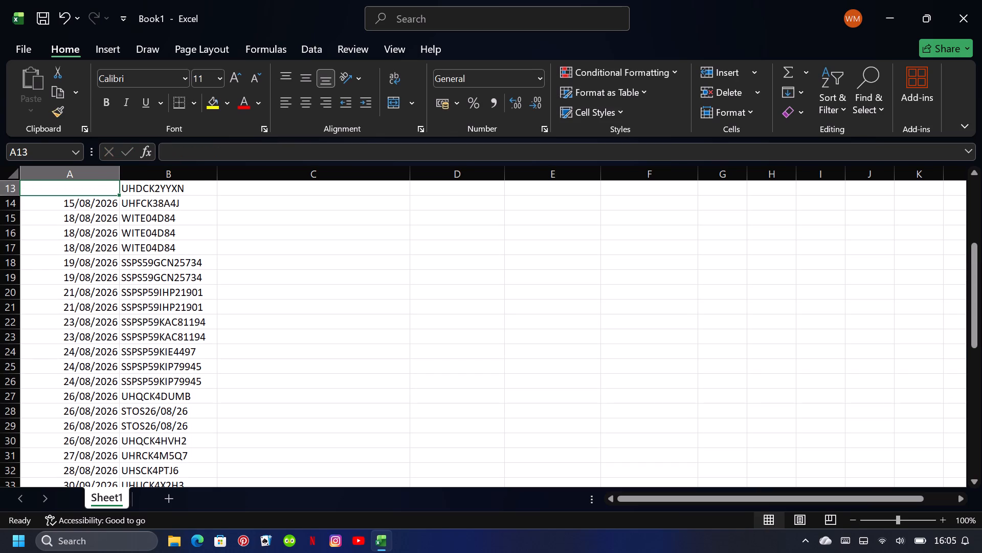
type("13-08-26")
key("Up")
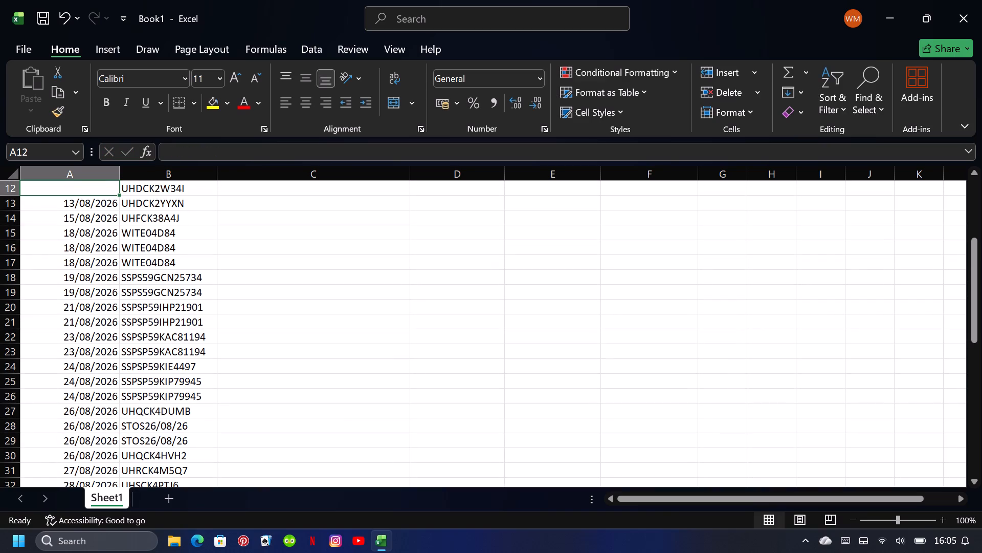
Enter the posting date 13-06-26 in cell A12.
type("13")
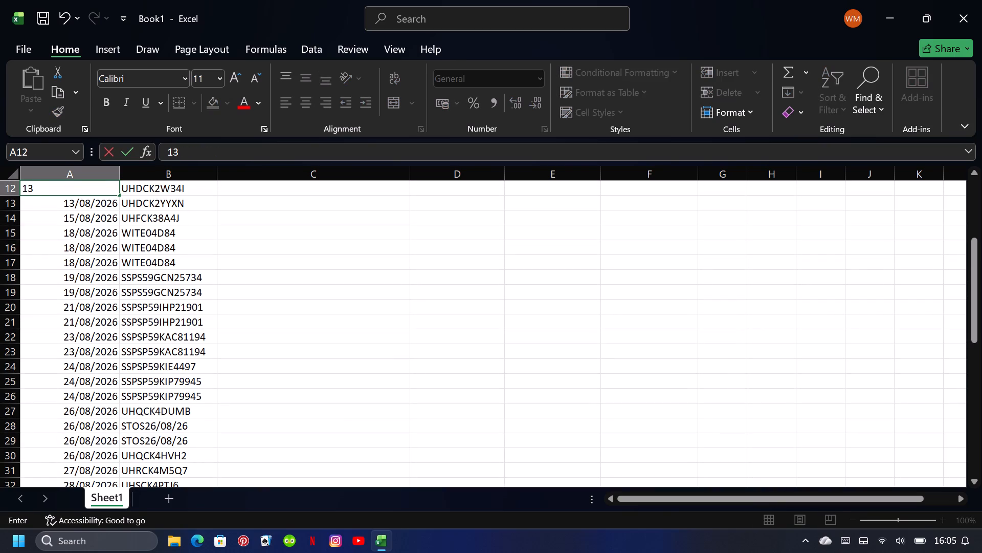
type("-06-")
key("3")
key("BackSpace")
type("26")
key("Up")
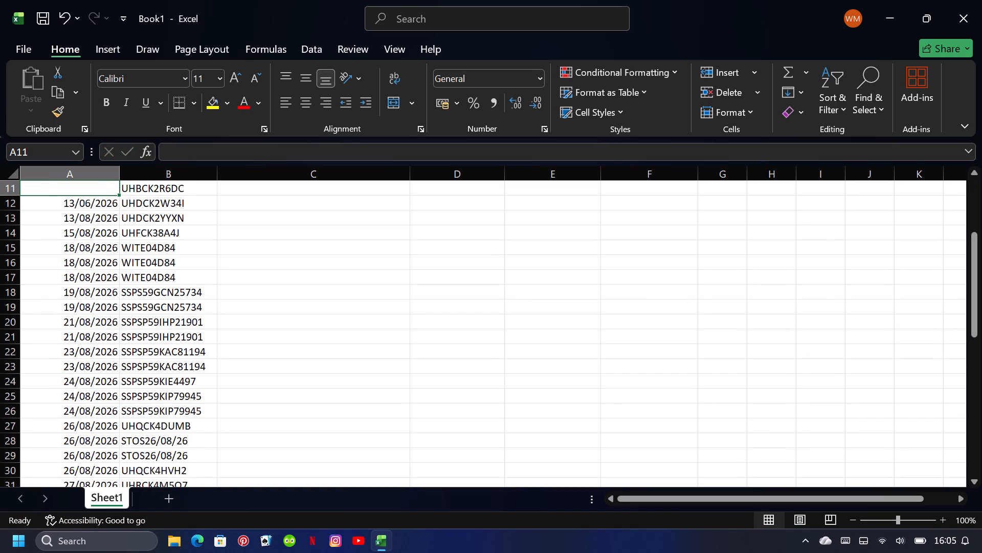
Enter the posting date 11-08-26 in cell A11 and in cell A10 above it.
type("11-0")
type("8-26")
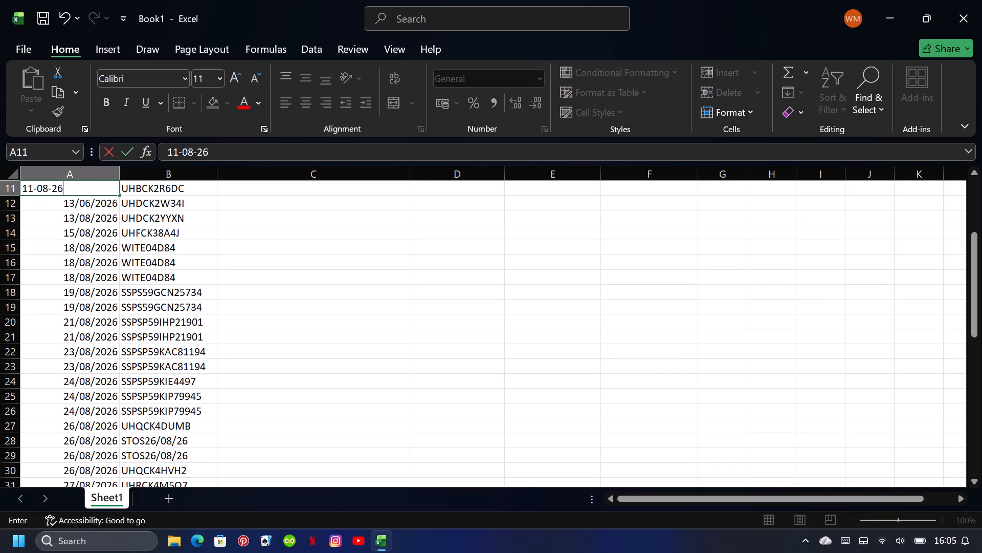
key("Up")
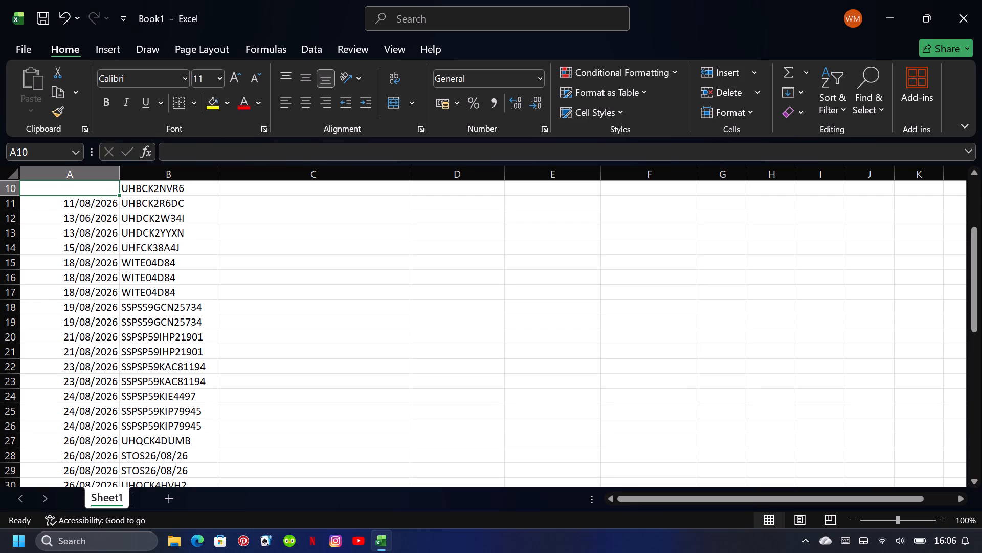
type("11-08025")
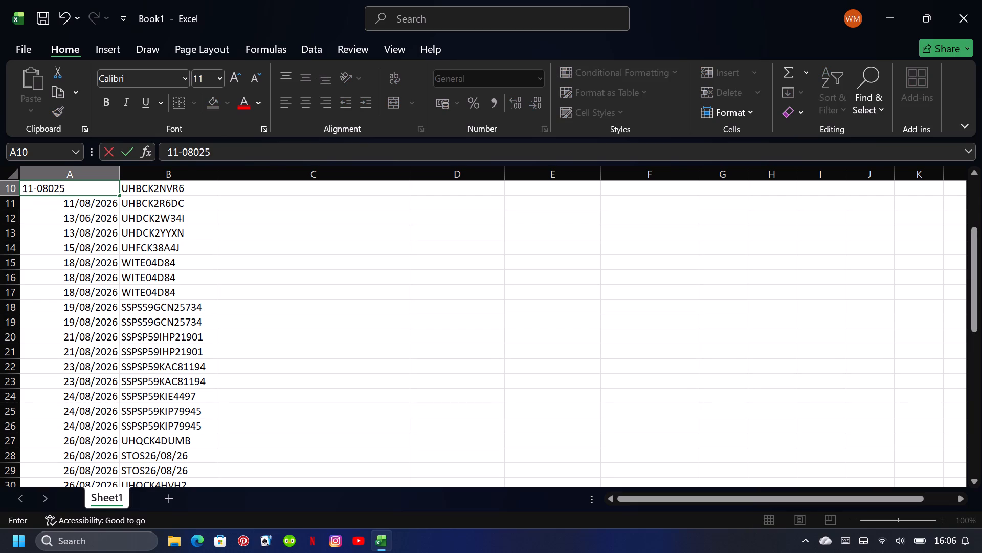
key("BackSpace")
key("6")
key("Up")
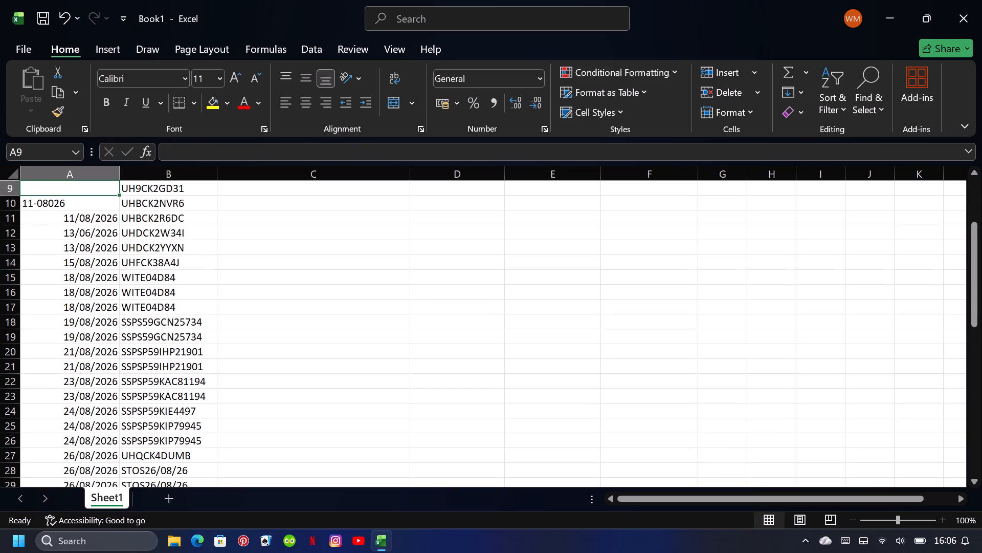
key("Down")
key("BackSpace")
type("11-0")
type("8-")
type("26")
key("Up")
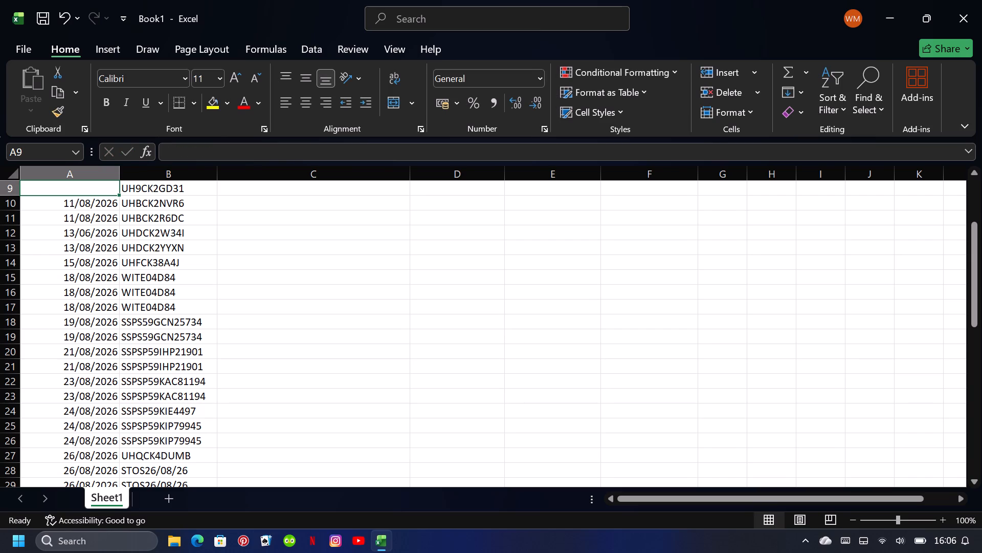
Fill the posting dates upward from cell A9 to A7 with 09-08-26, 08-08-26 and 06-08-26.
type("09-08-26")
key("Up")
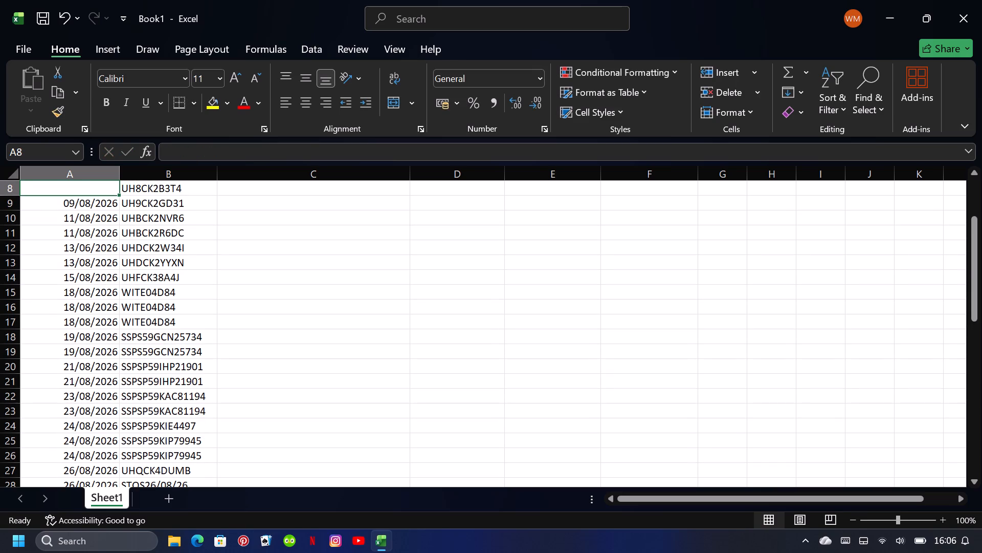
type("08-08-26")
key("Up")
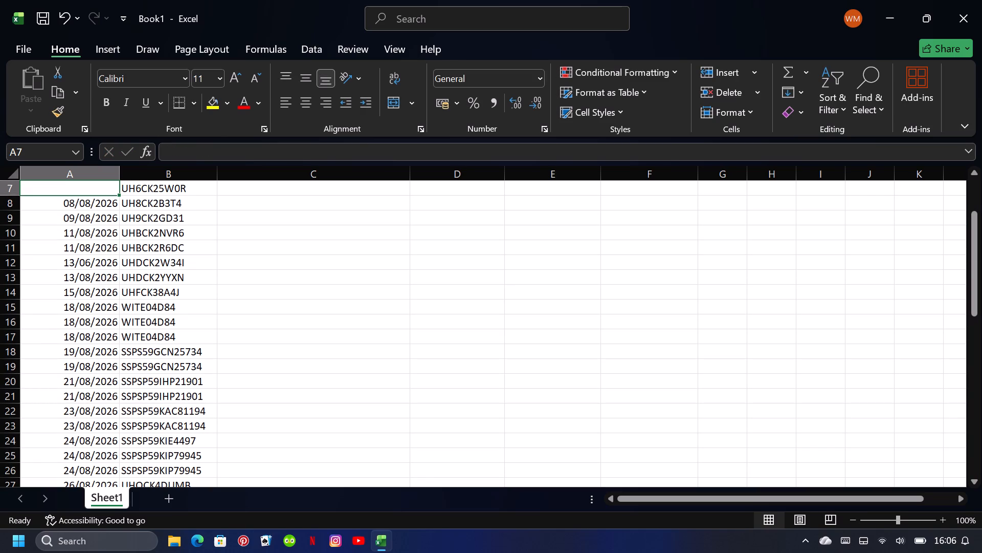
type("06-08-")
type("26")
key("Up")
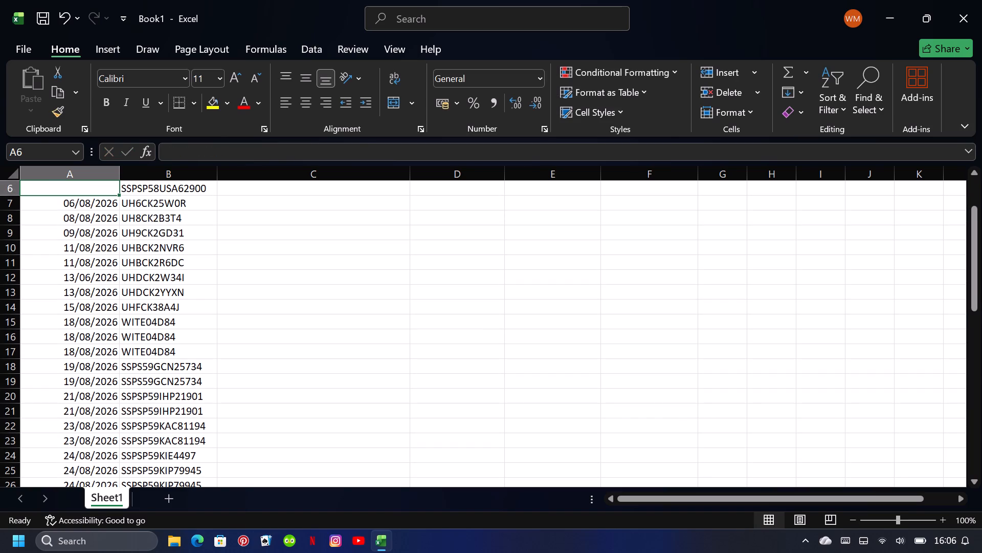
Enter the posting date 05-08-26 in each of cells A6, A5 and A4, working upward.
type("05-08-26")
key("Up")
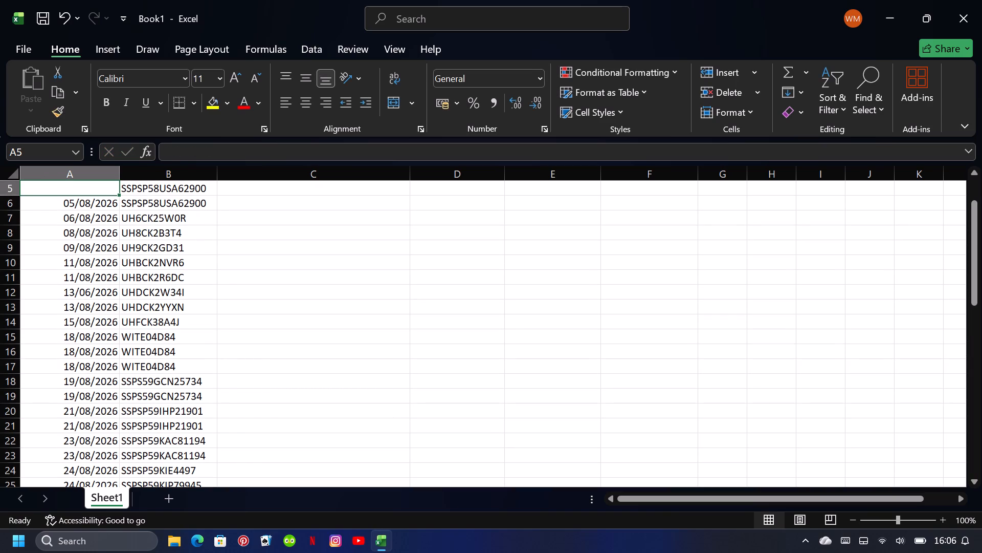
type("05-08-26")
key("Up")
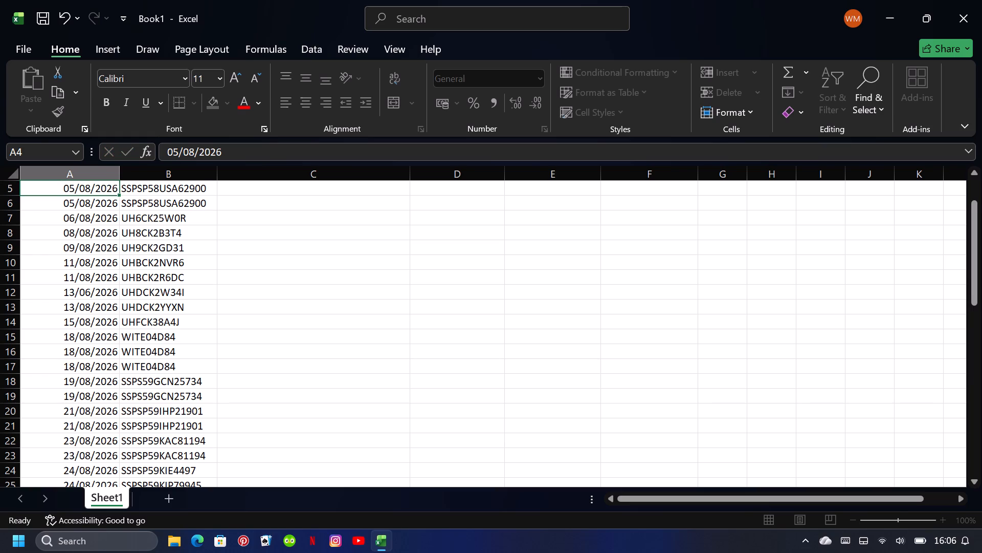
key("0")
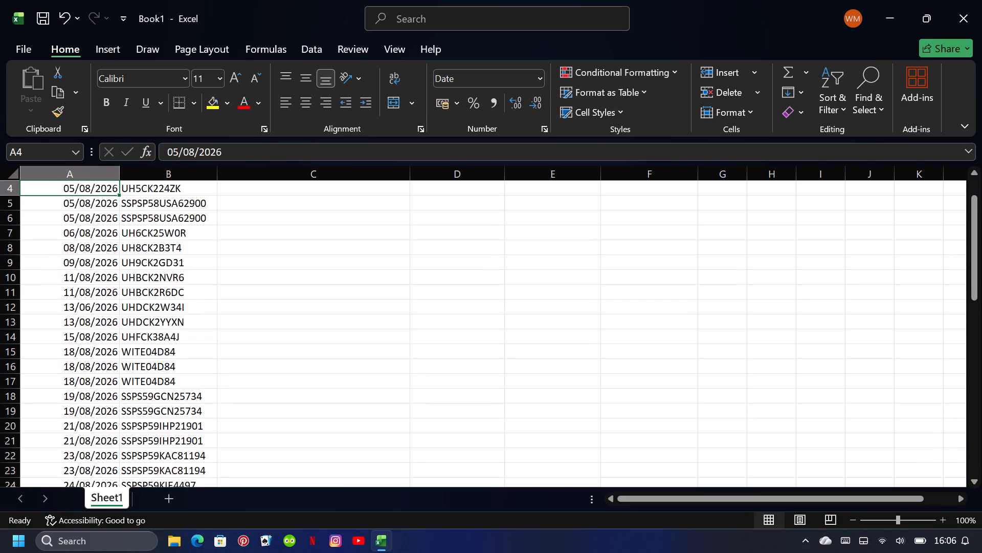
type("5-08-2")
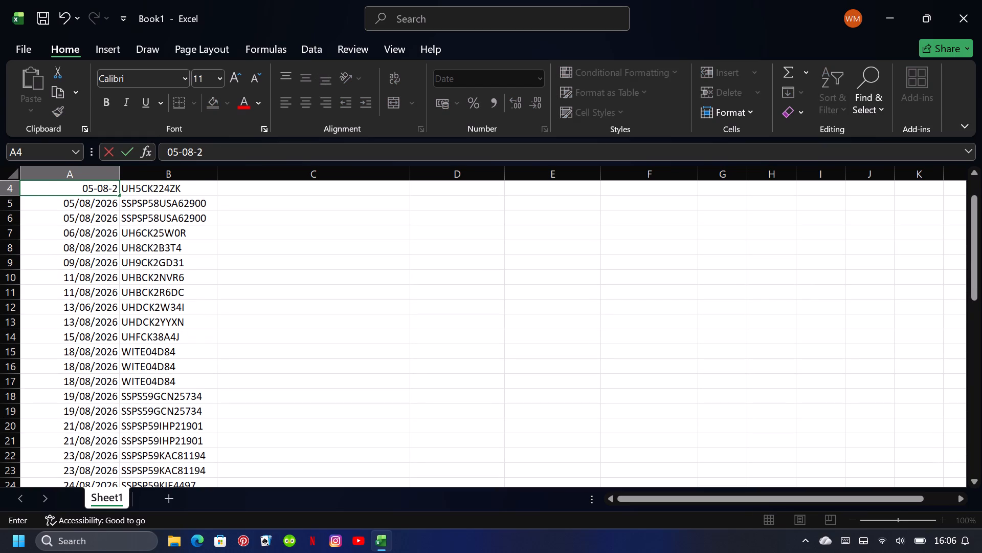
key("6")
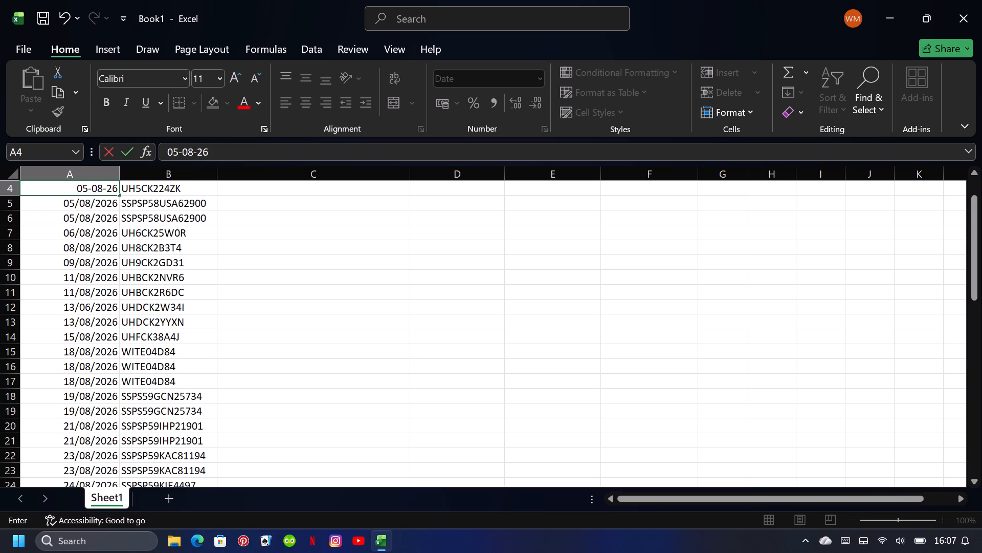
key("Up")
Replace the mistyped posting date in cell A43 with 05-09-26.
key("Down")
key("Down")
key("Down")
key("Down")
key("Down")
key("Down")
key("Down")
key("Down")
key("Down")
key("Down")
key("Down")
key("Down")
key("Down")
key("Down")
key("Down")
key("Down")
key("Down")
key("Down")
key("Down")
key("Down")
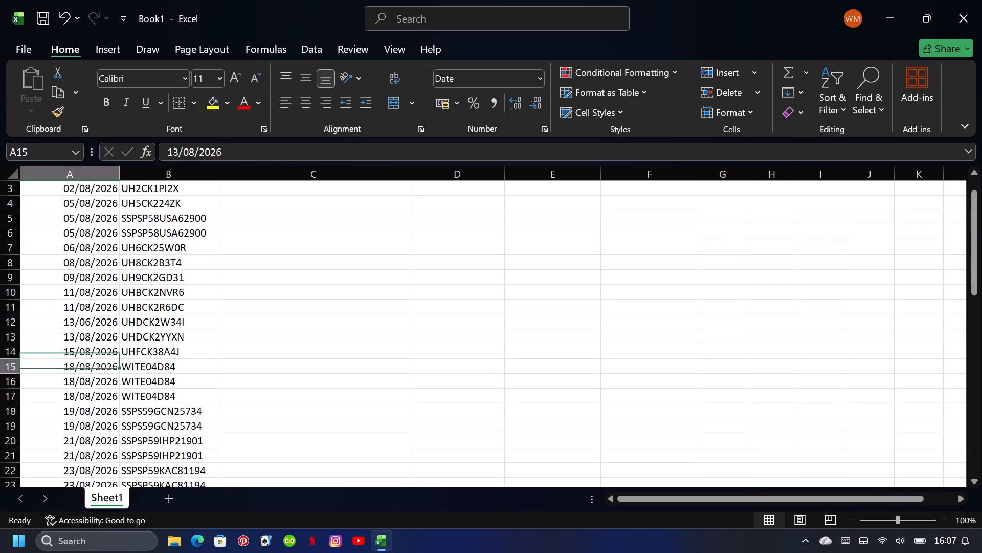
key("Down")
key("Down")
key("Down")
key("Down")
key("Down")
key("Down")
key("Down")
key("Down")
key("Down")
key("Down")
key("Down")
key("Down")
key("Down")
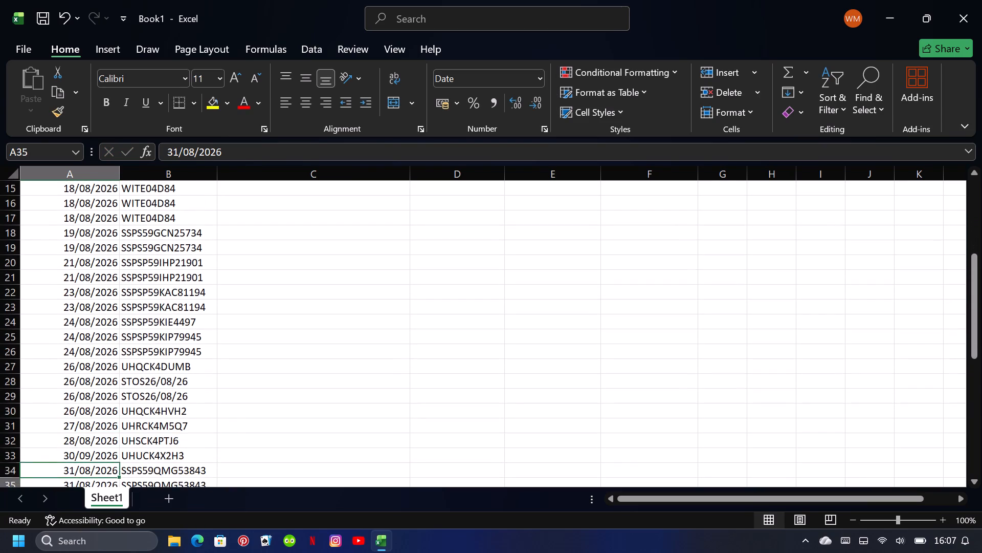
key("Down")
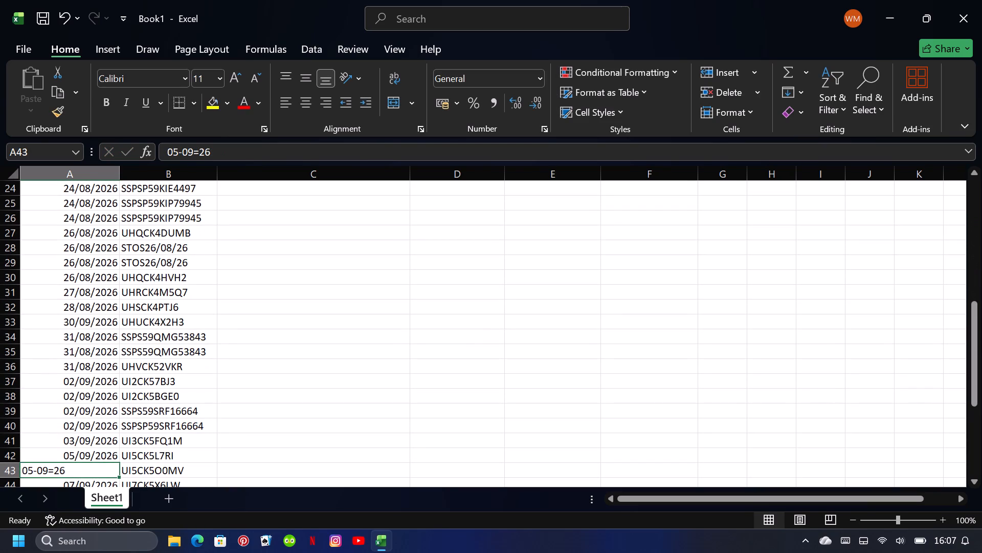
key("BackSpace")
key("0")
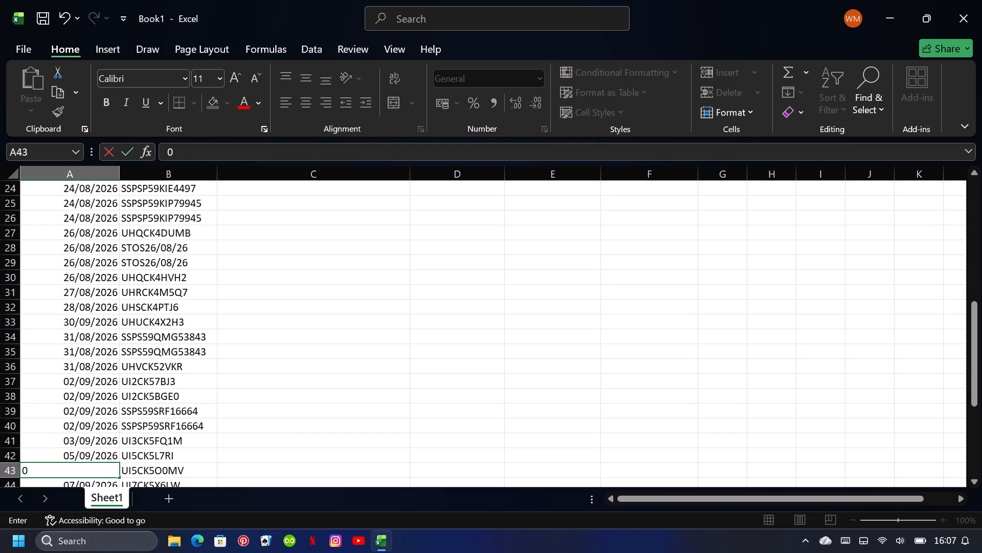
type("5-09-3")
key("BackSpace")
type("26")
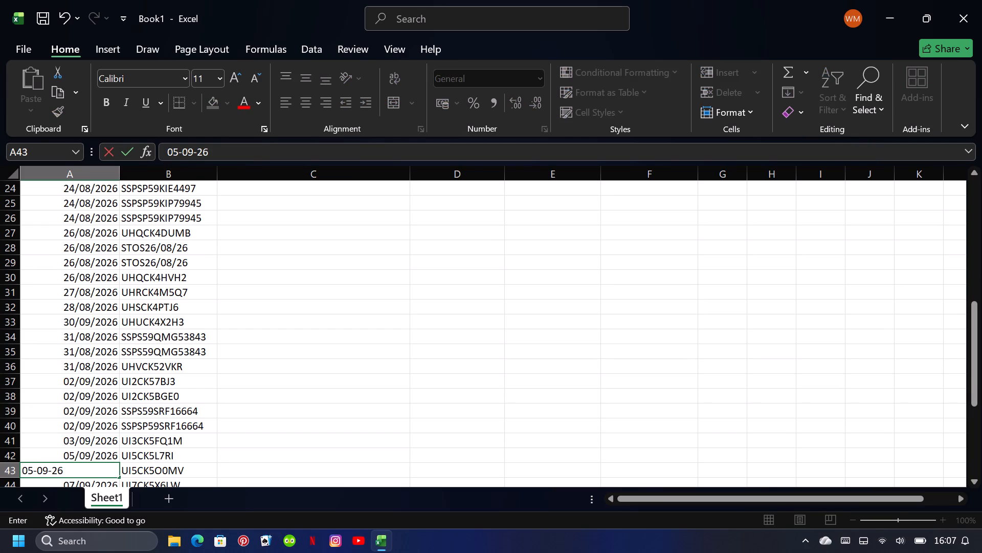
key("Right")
Enter the first description in cell C2: the payer's phone number followed by "paybill deposit".
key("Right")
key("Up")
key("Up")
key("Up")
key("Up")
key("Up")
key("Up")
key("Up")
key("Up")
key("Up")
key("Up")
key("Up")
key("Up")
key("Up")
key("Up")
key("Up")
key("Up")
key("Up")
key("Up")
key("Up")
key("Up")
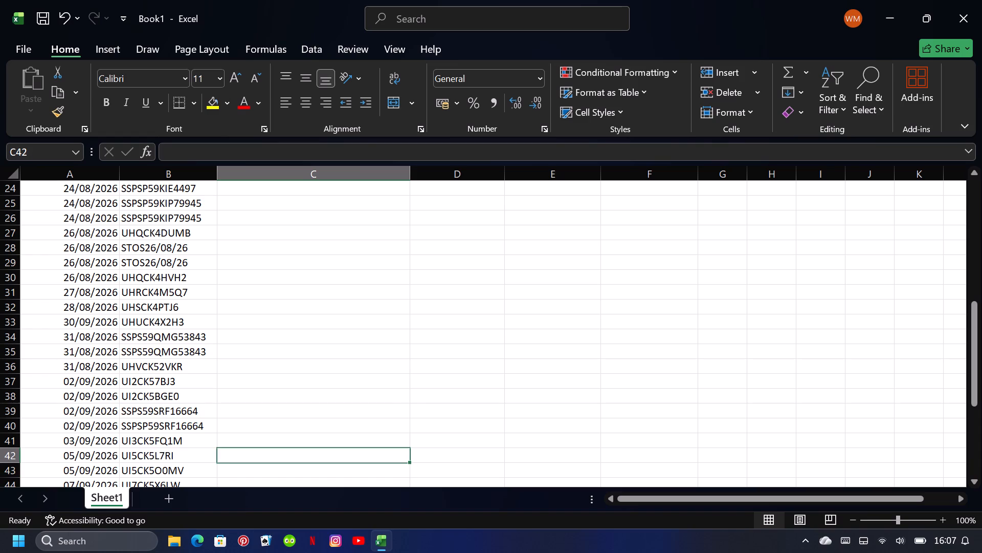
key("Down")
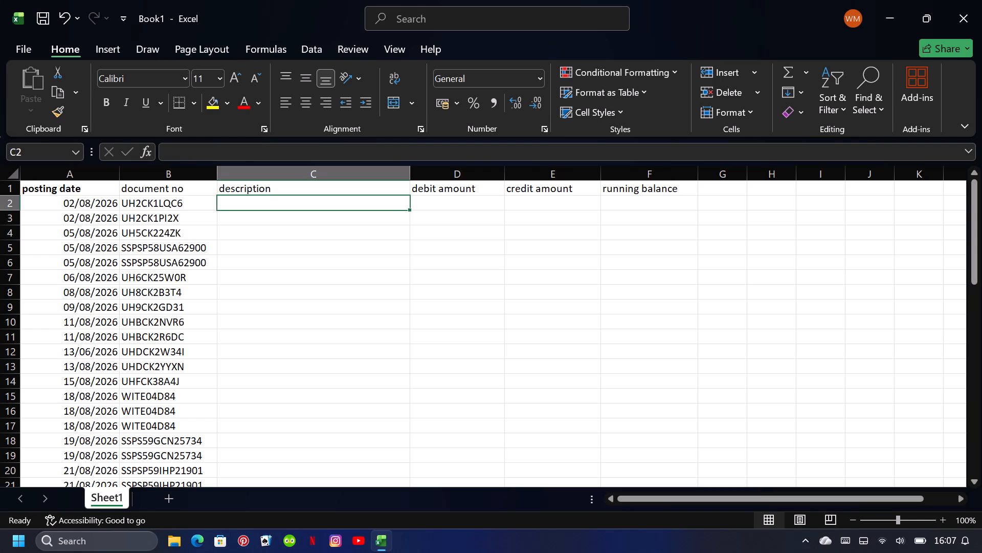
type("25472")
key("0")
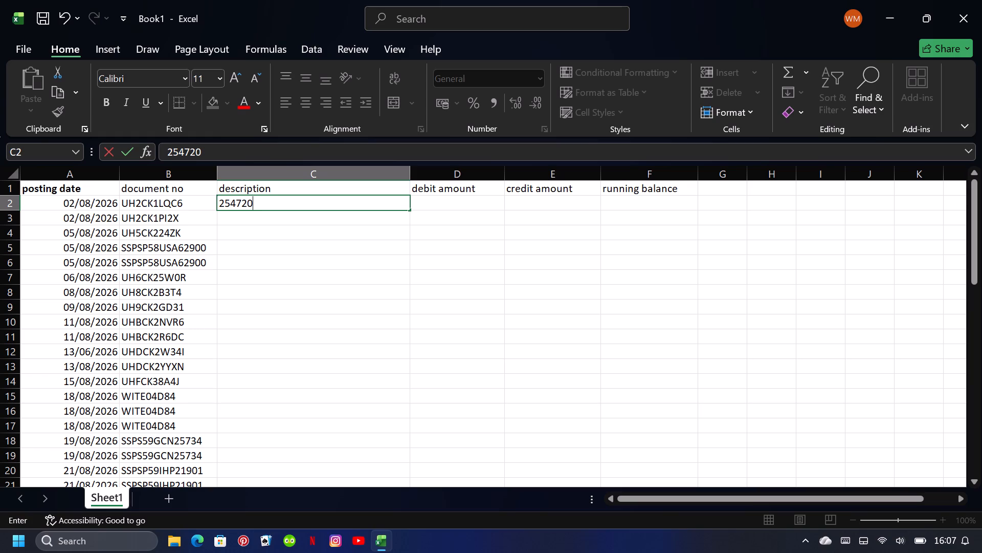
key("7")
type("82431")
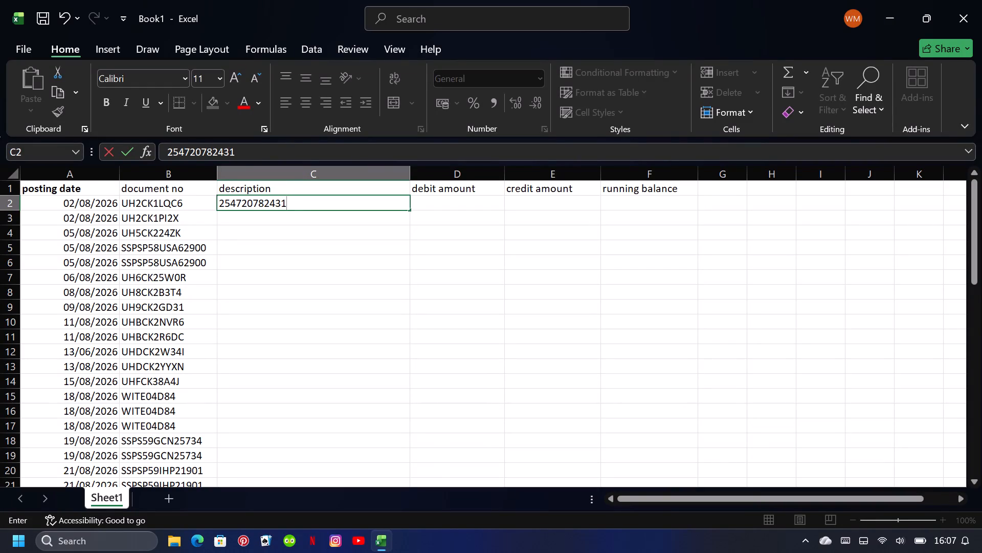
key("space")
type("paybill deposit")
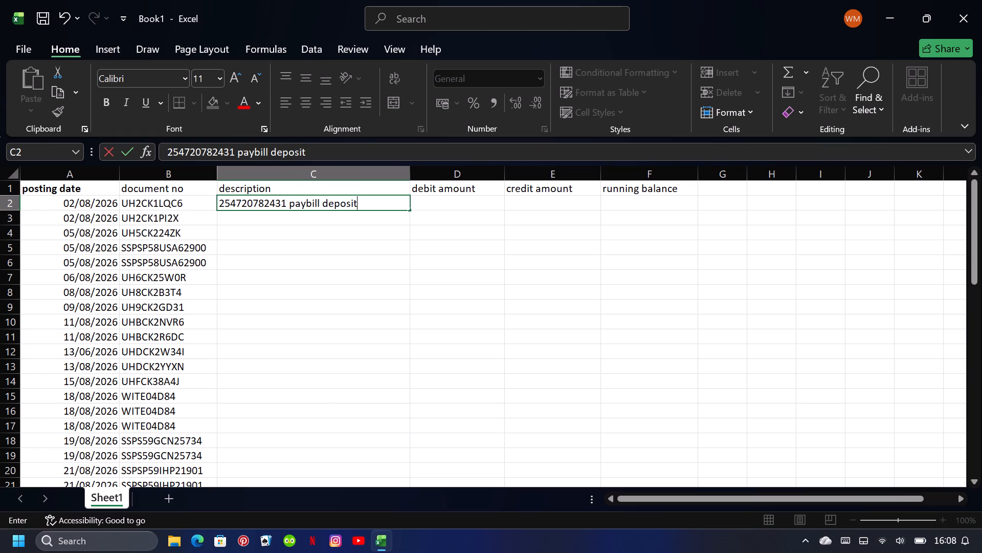
Copy the full description text from cell C2 and paste it into cells C3 and C4.
left_click_drag(372, 201, 352, 204)
left_click_drag(352, 204, 216, 210)
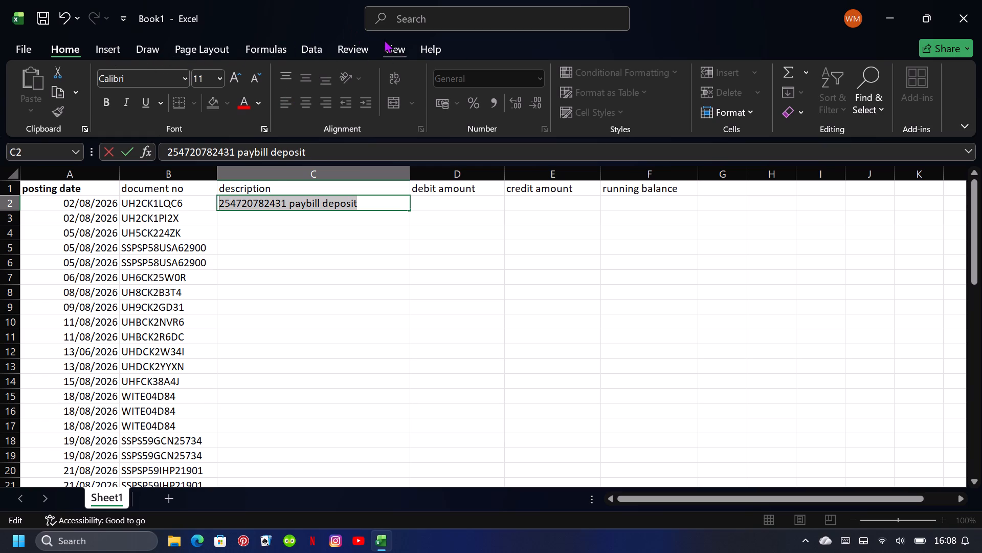
left_click(404, 45)
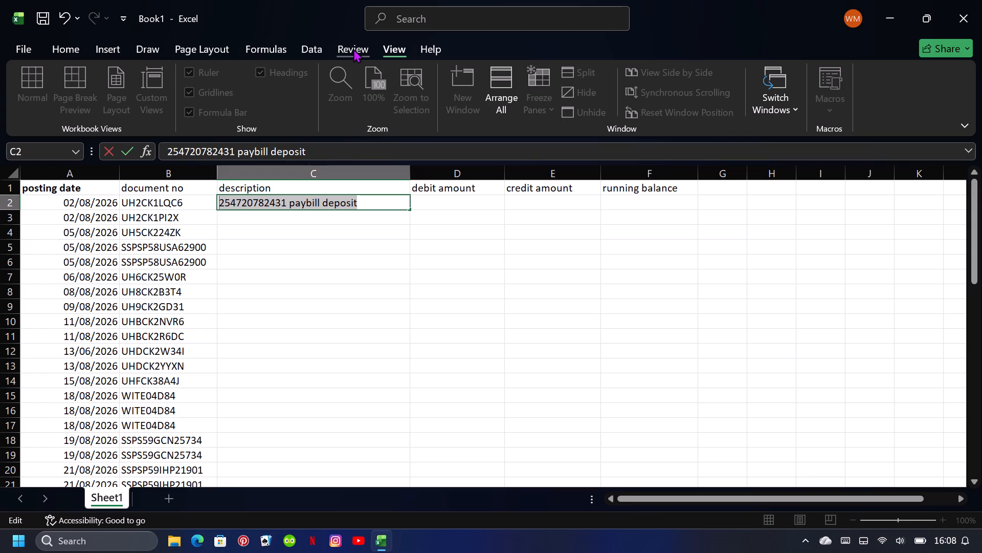
left_click(353, 49)
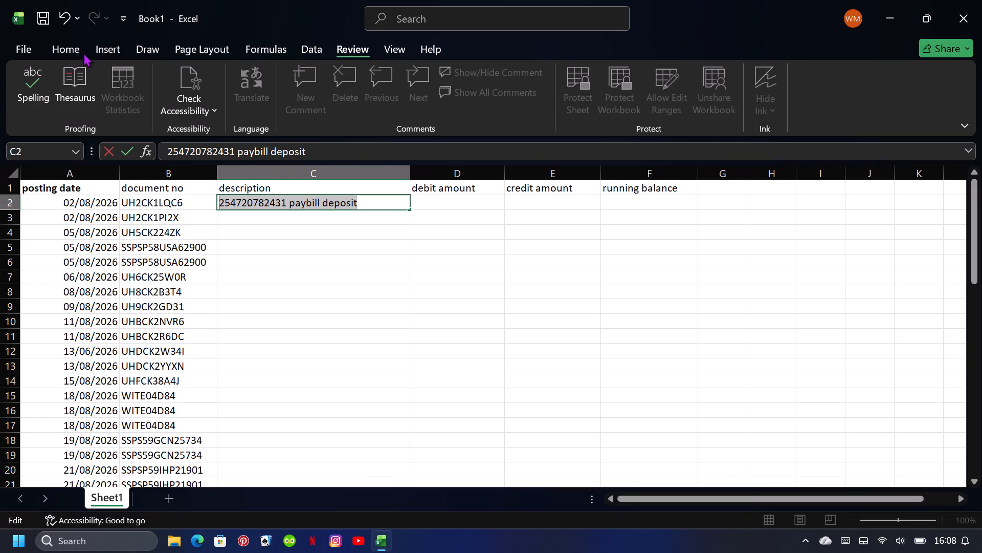
left_click(62, 48)
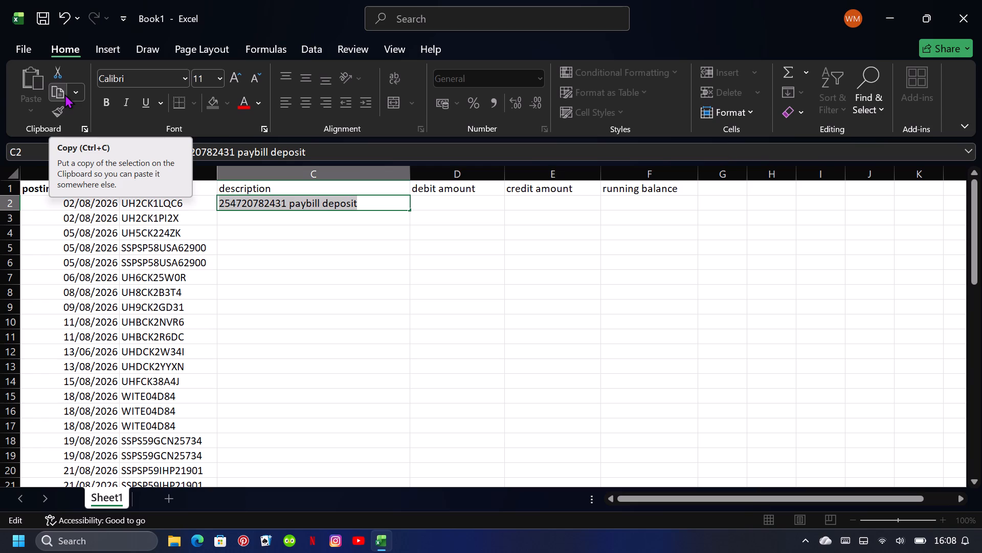
left_click(65, 94)
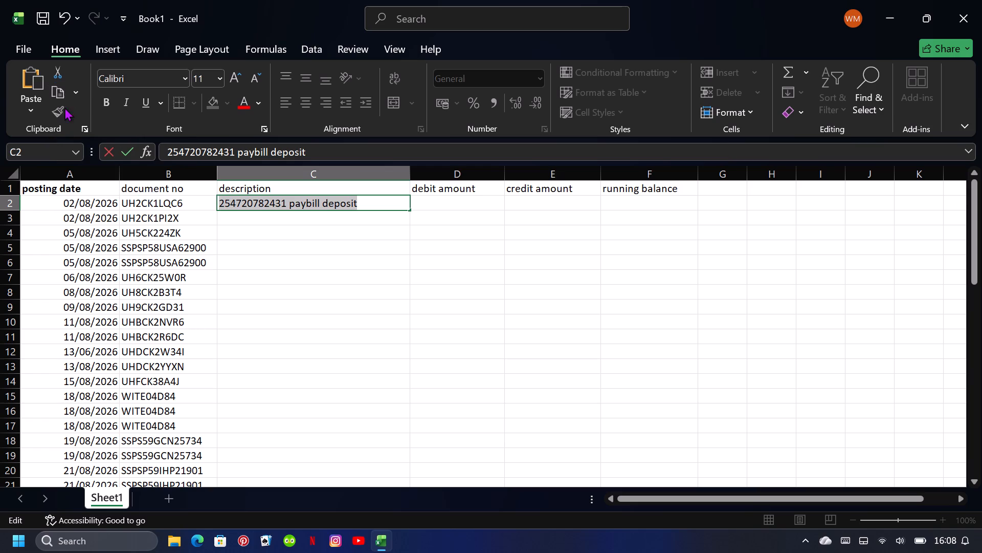
left_click(236, 220)
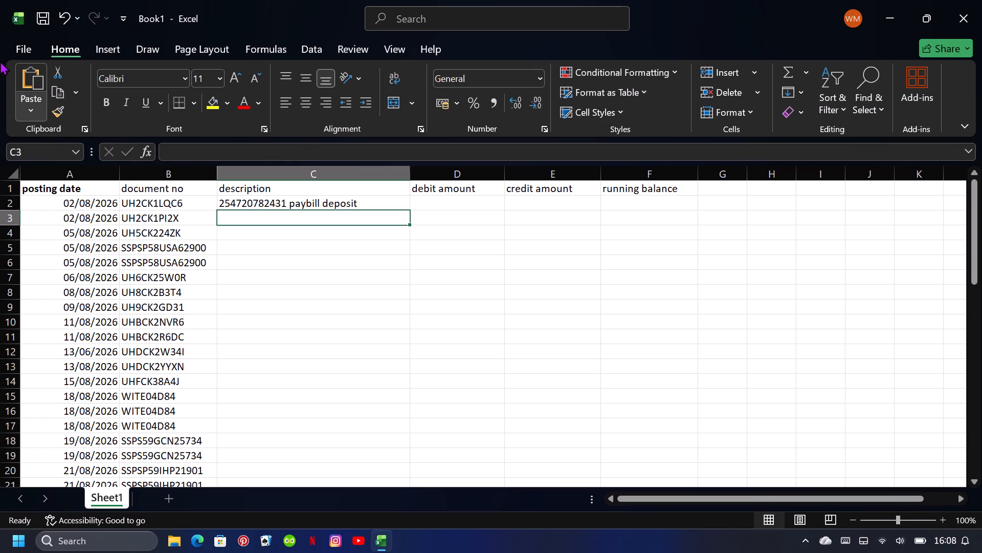
left_click(34, 109)
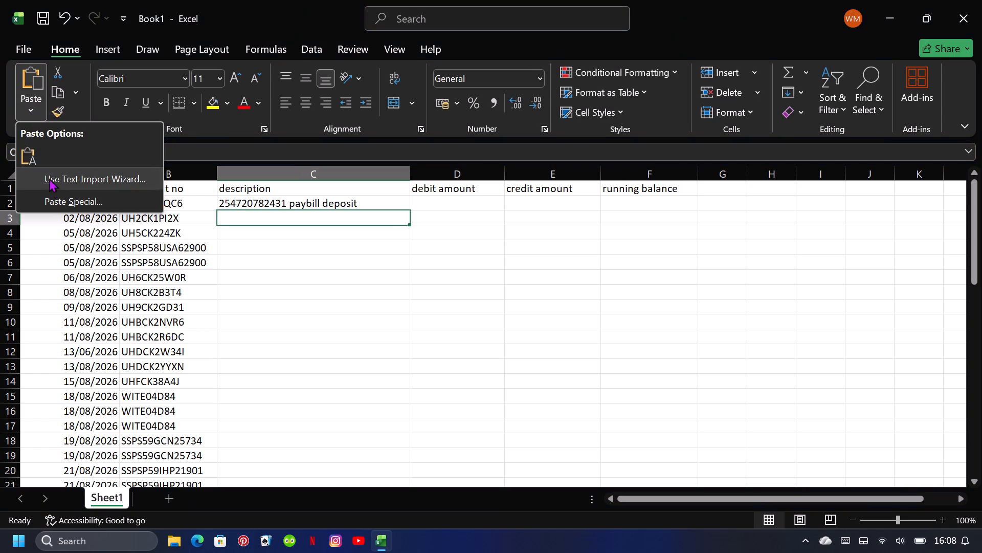
left_click(33, 153)
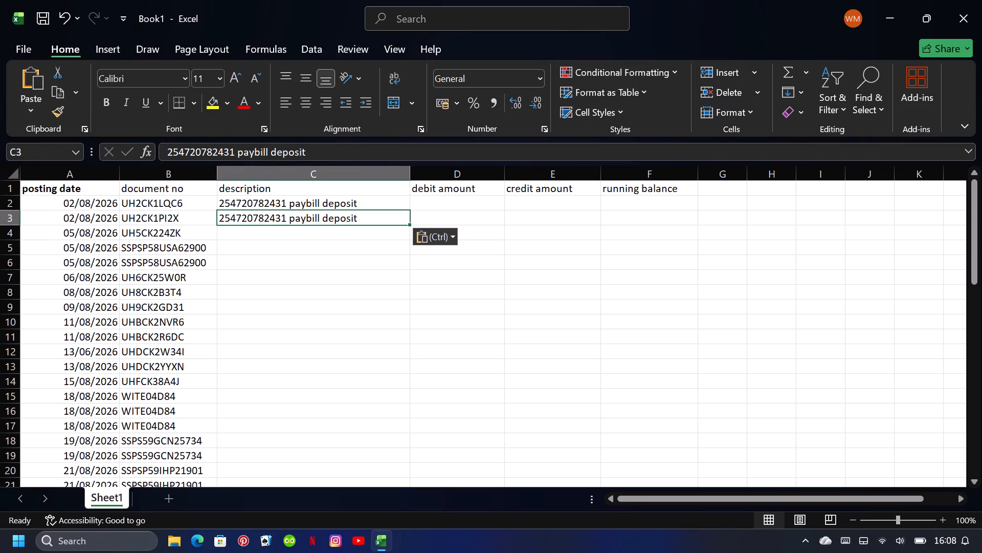
left_click(250, 235)
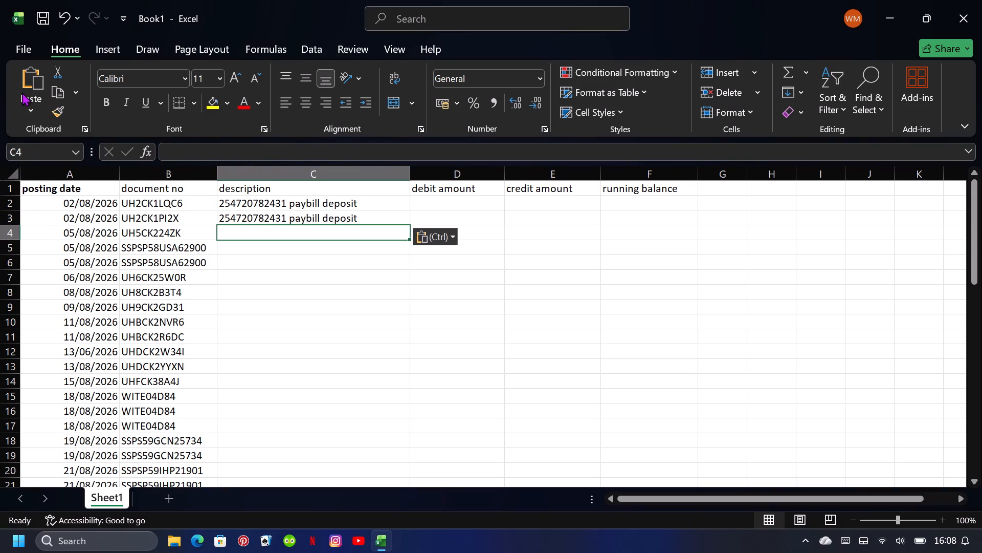
left_click(30, 103)
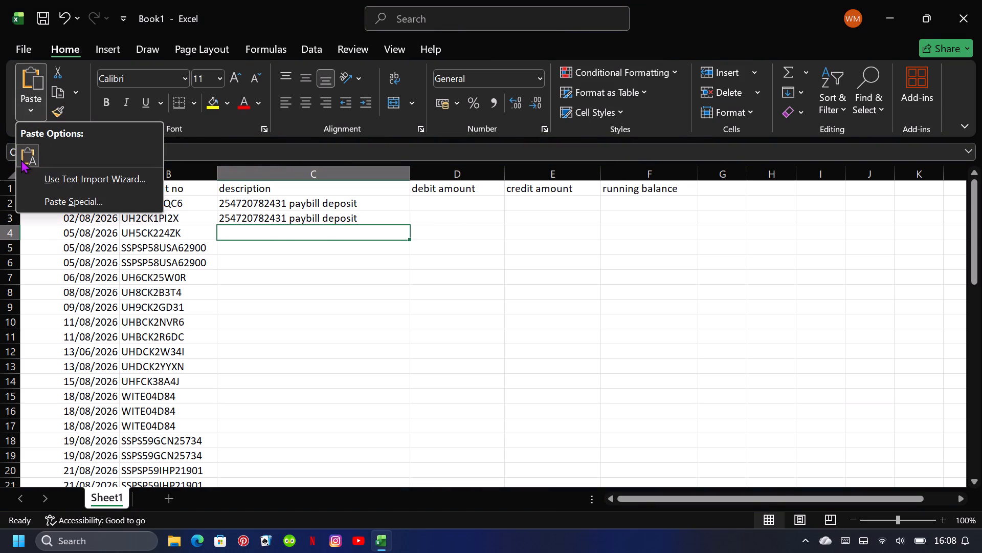
left_click(19, 159)
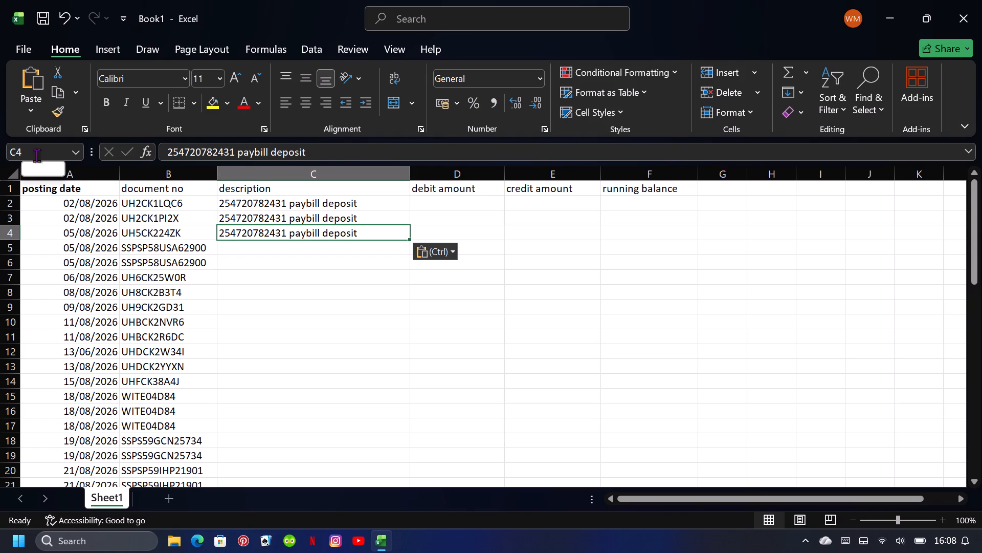
left_click_drag(251, 280, 292, 326)
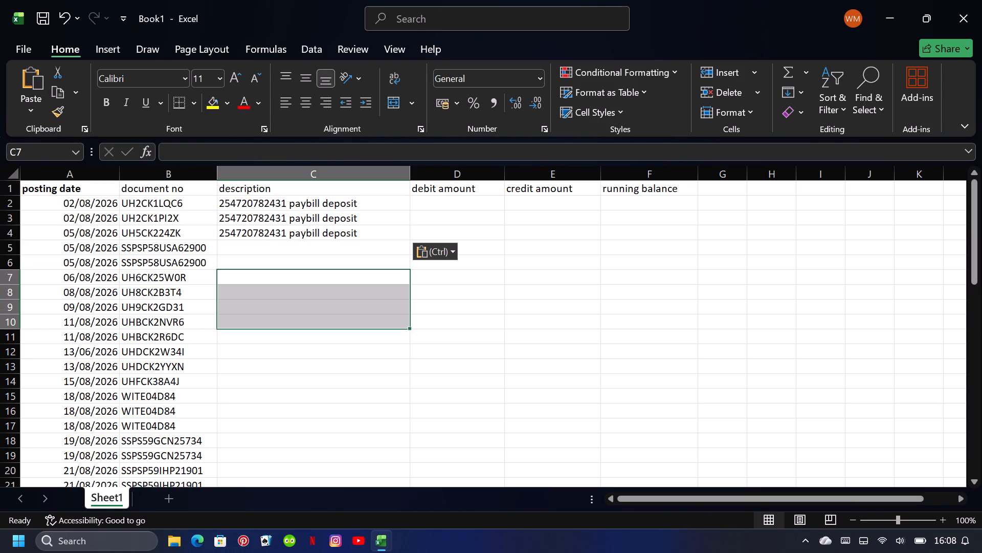
left_click(252, 278)
left_click(252, 278)
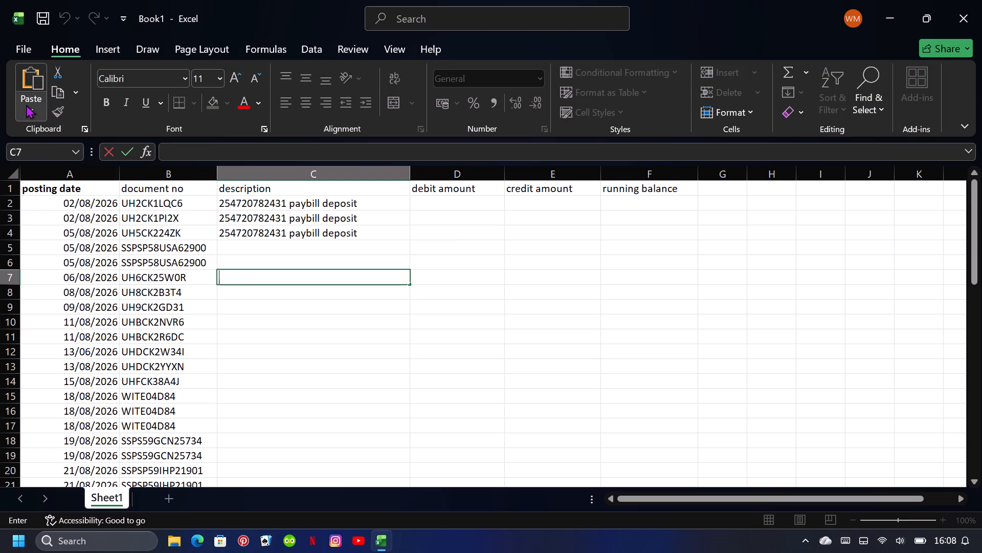
left_click(26, 104)
left_click(32, 160)
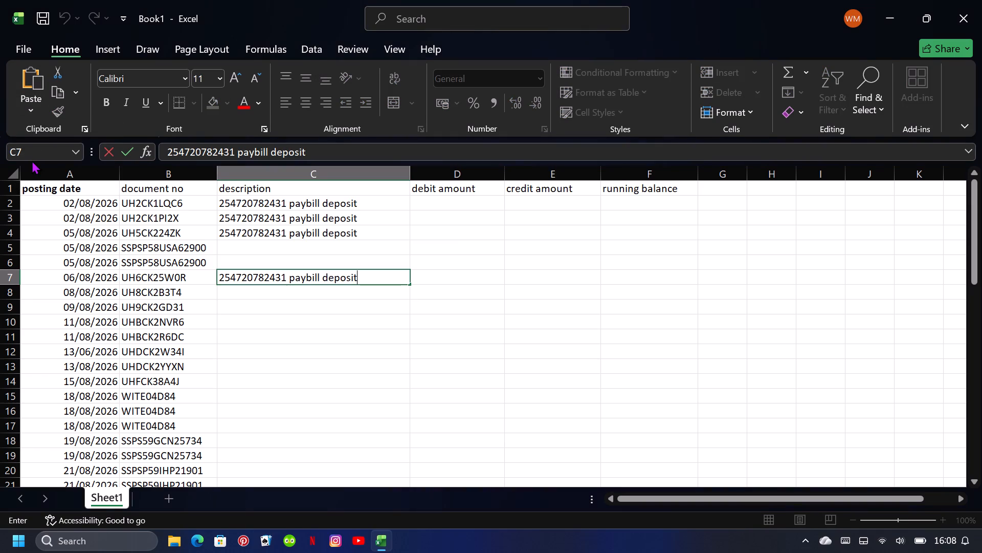
left_click(253, 289)
left_click(27, 111)
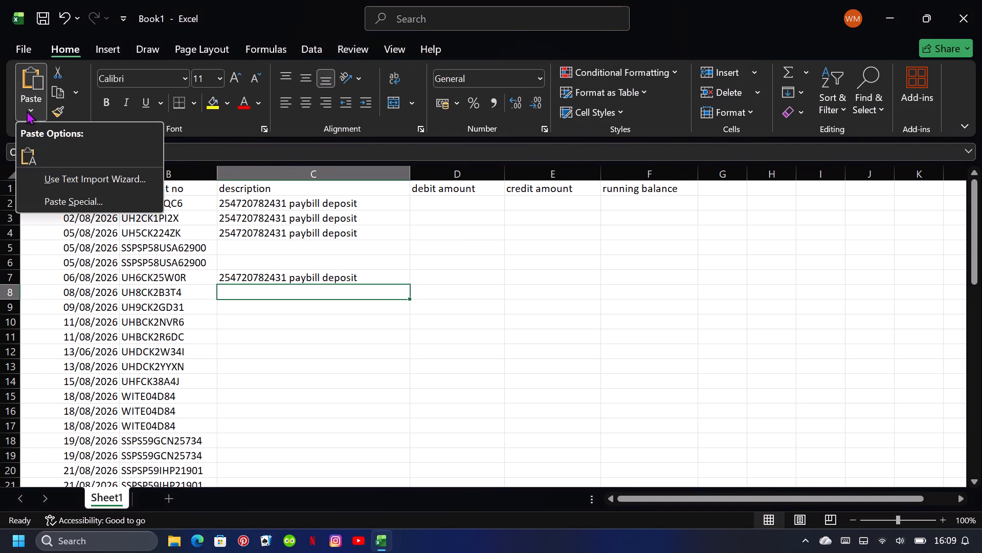
left_click(16, 155)
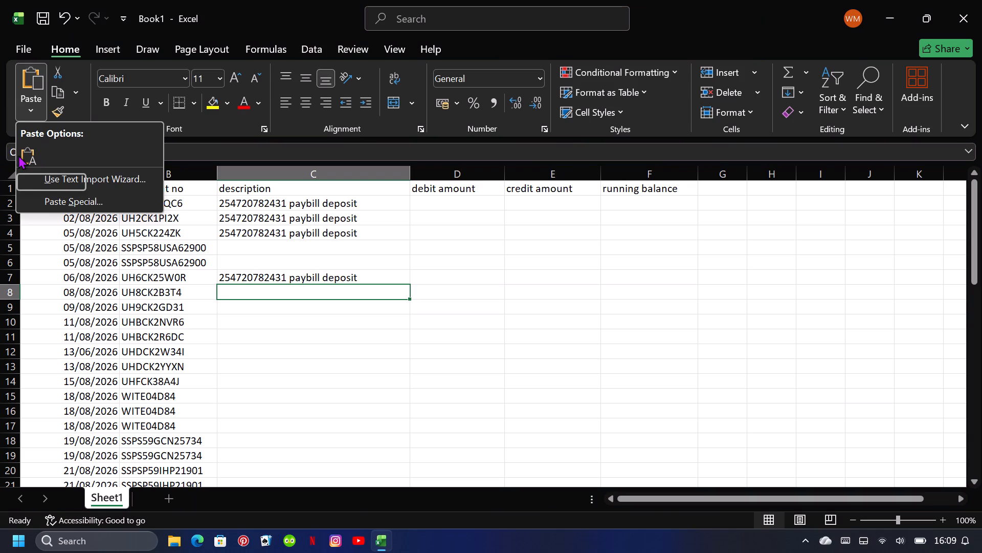
left_click(18, 155)
left_click(27, 159)
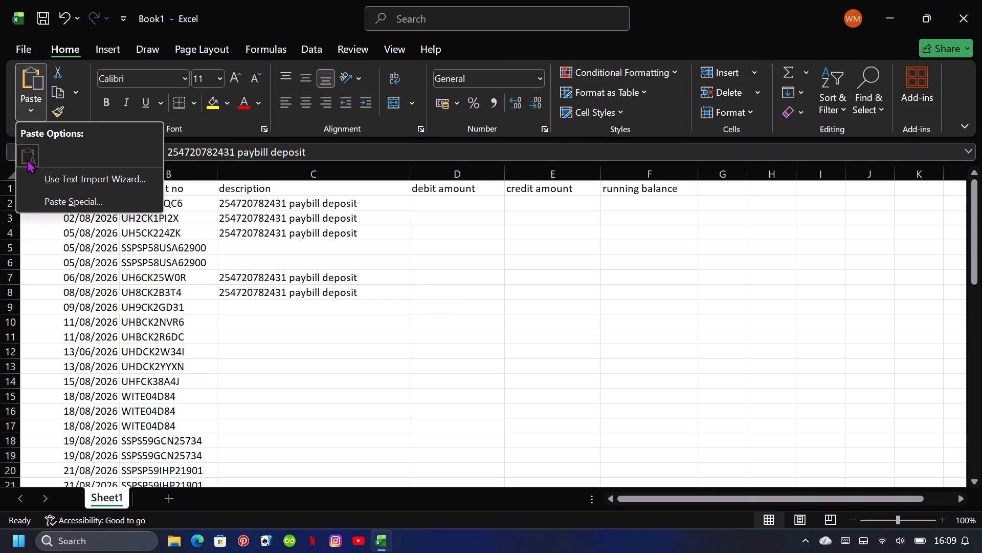
Paste the copied paybill deposit description into cell C9, for document UH9CK2GD31.
left_click(251, 307)
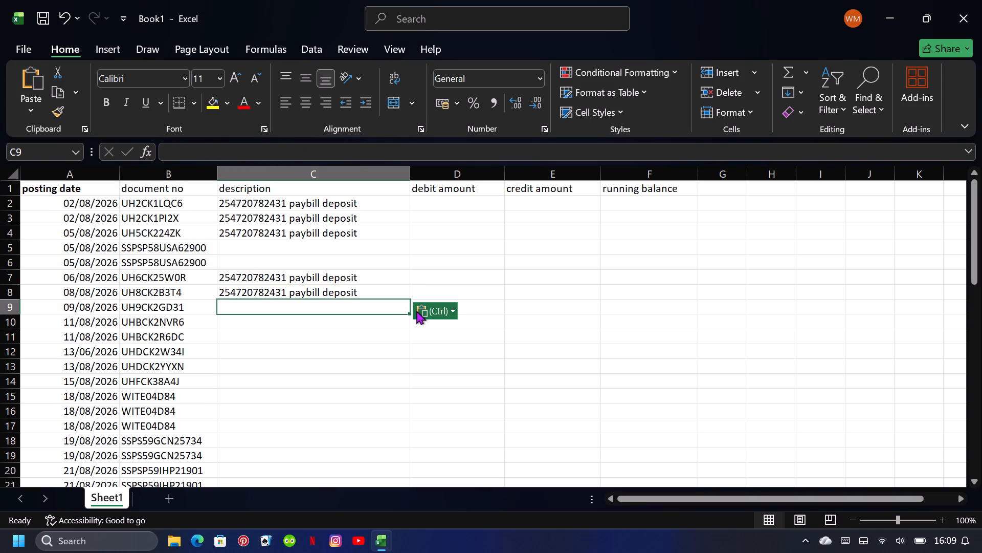
left_click(416, 310)
left_click(425, 358)
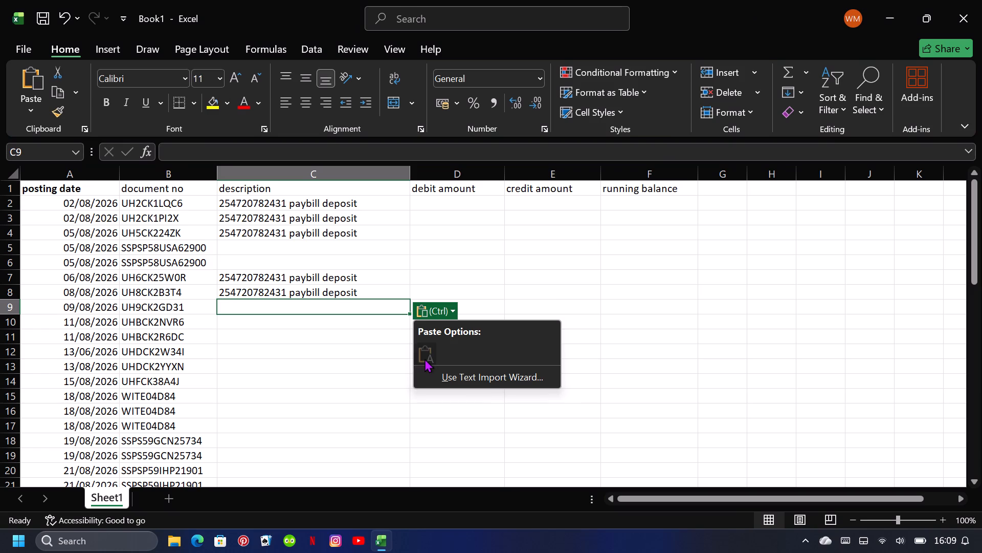
left_click(424, 317)
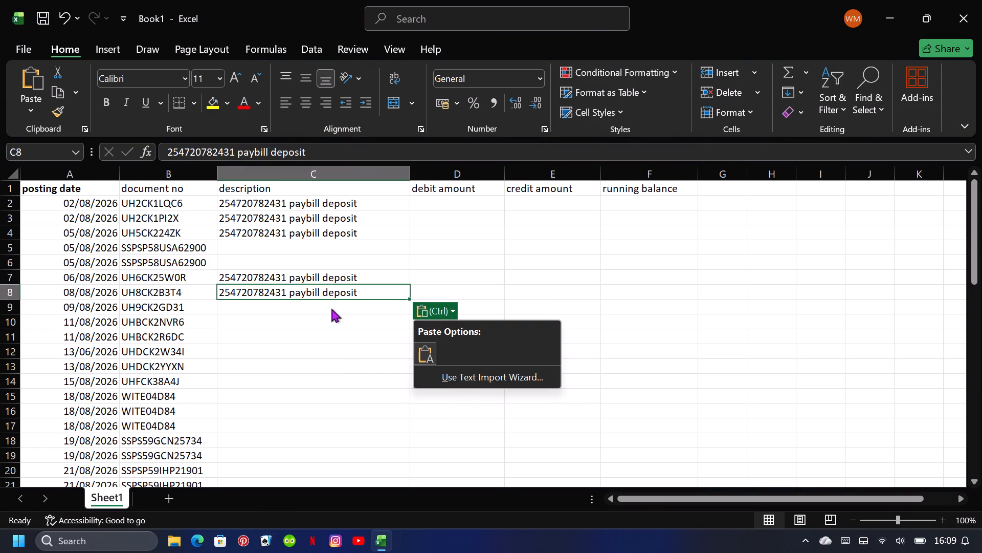
left_click(331, 308)
left_click(331, 308)
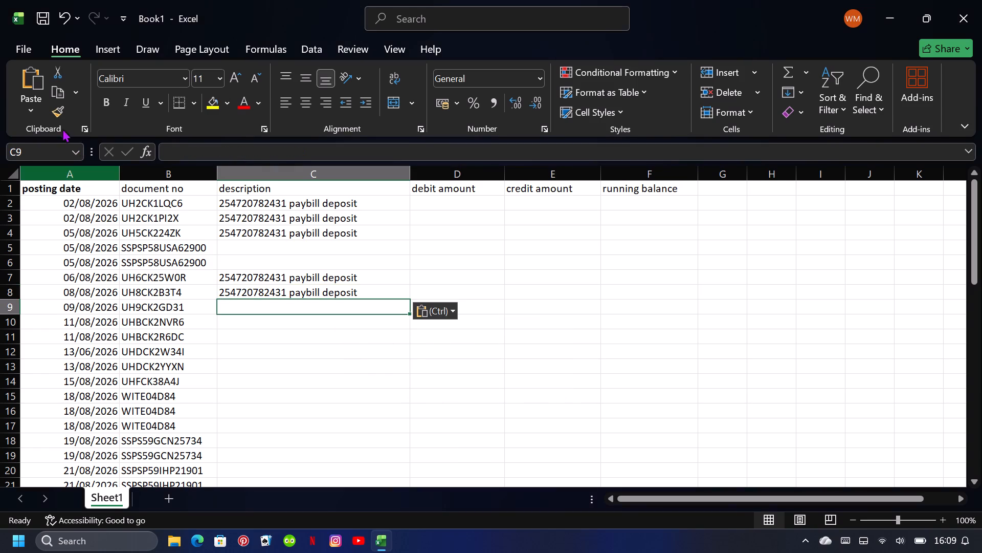
left_click(33, 110)
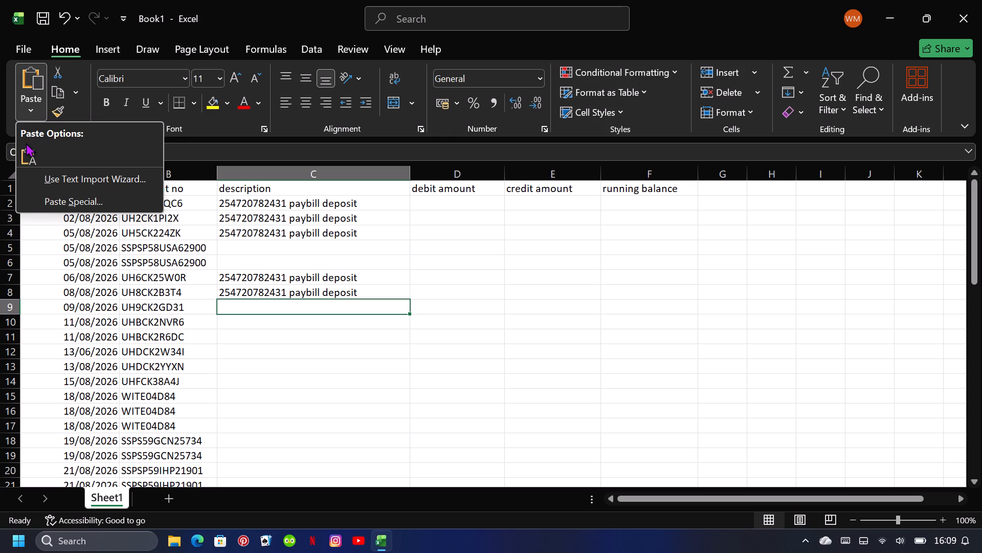
left_click(25, 145)
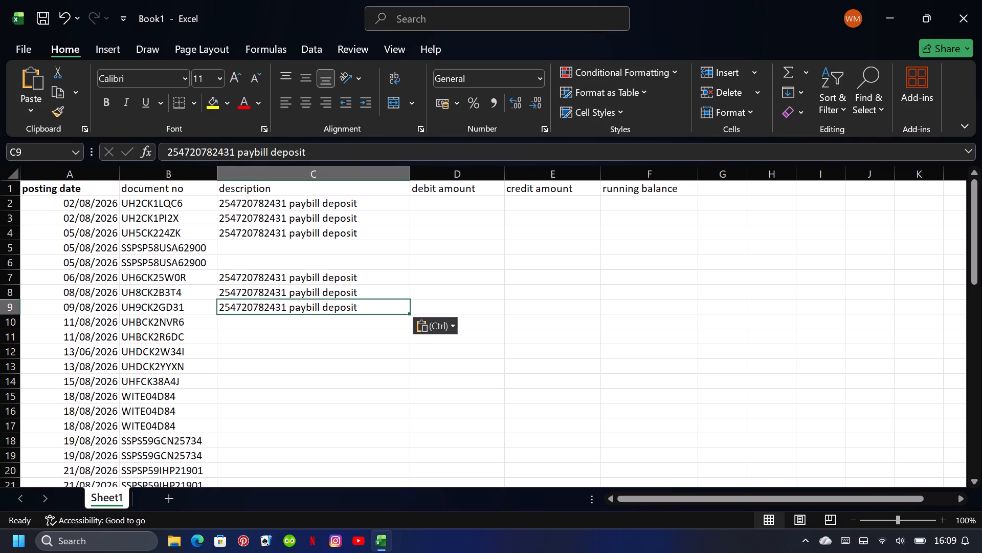
Paste the copied paybill deposit description as text only into cells C10, C11 and C12.
left_click(258, 323)
left_click(25, 92)
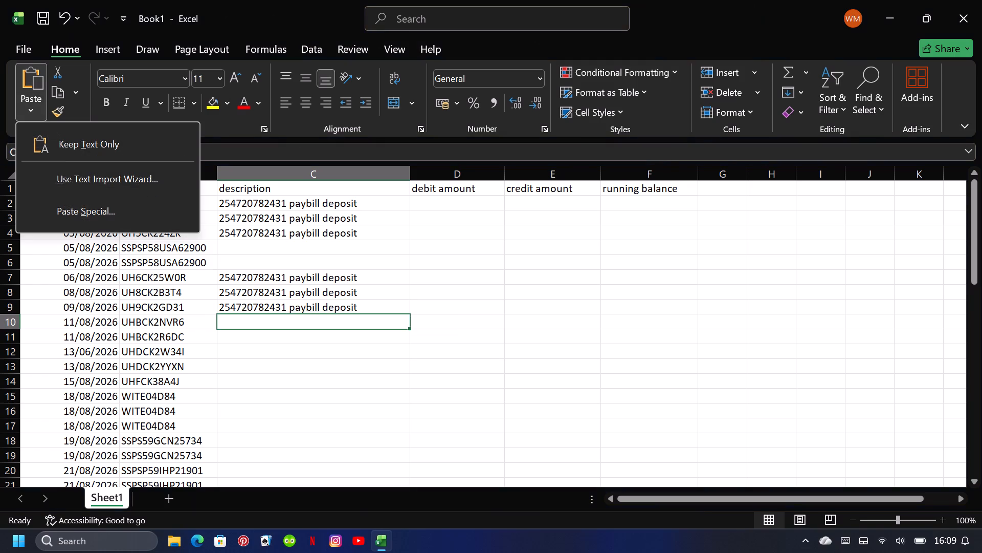
left_click(36, 149)
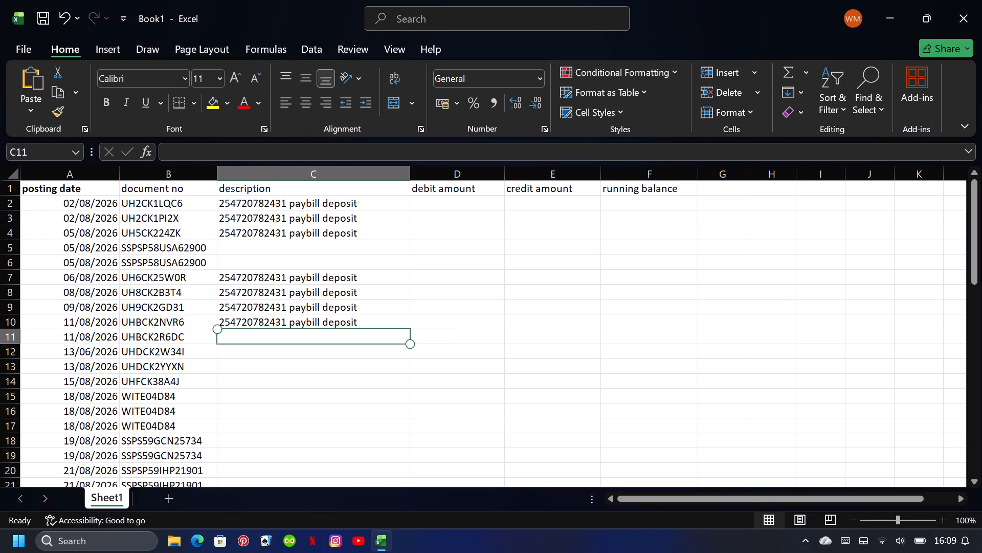
left_click(36, 99)
left_click(41, 150)
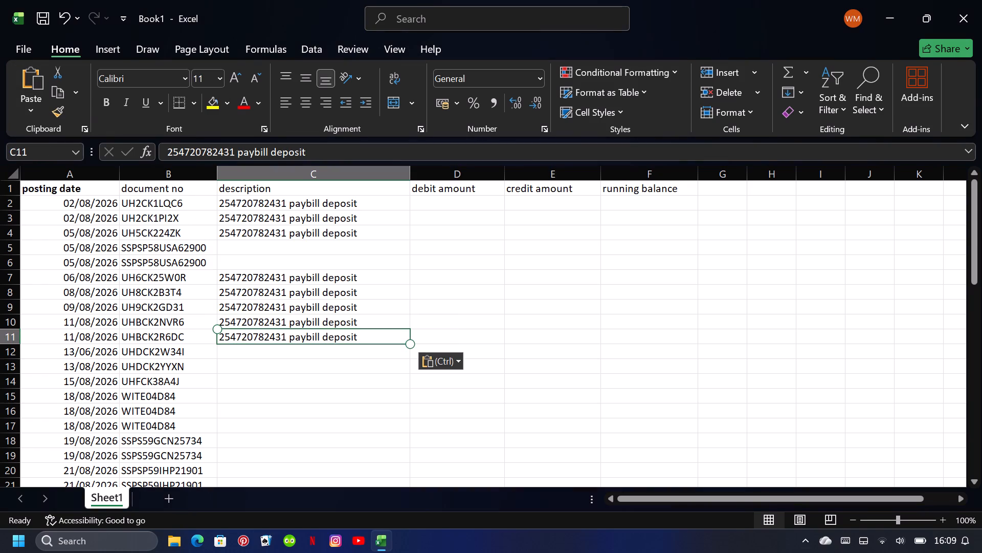
left_click(37, 100)
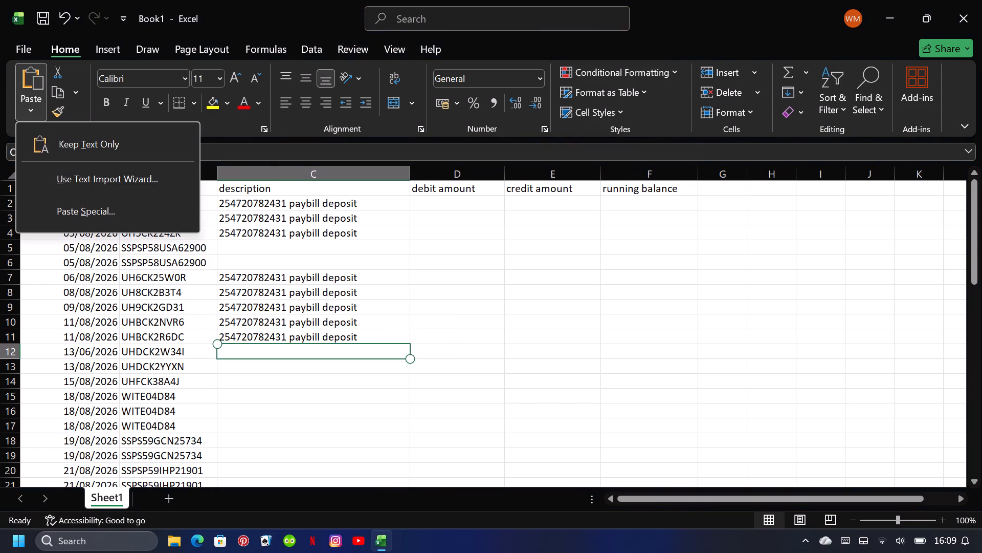
left_click(47, 151)
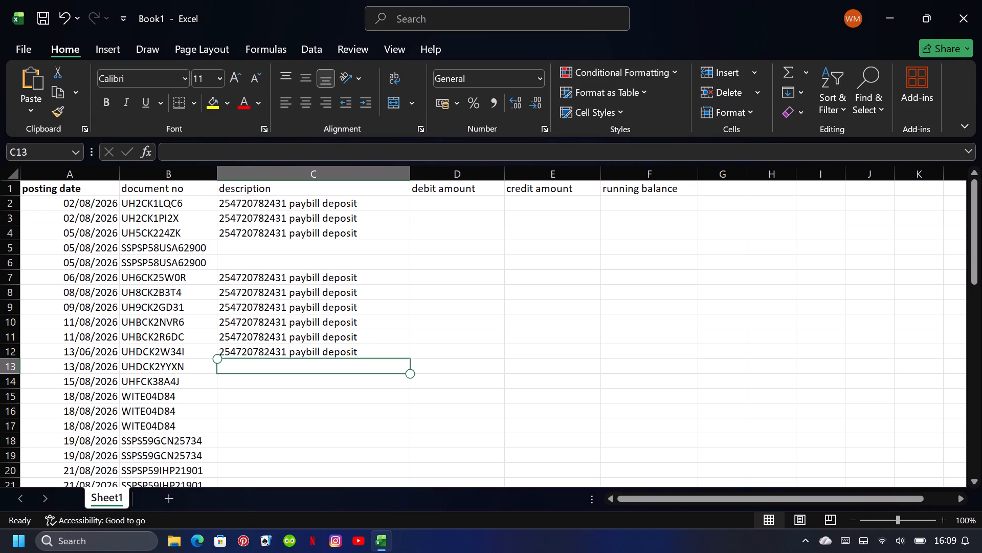
left_click(35, 98)
left_click(38, 144)
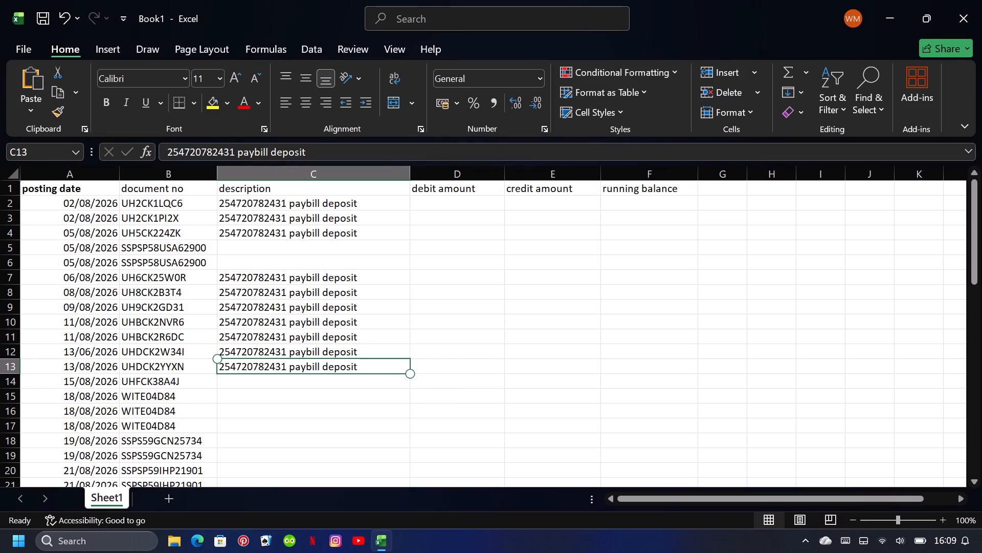
left_click(28, 104)
left_click(48, 145)
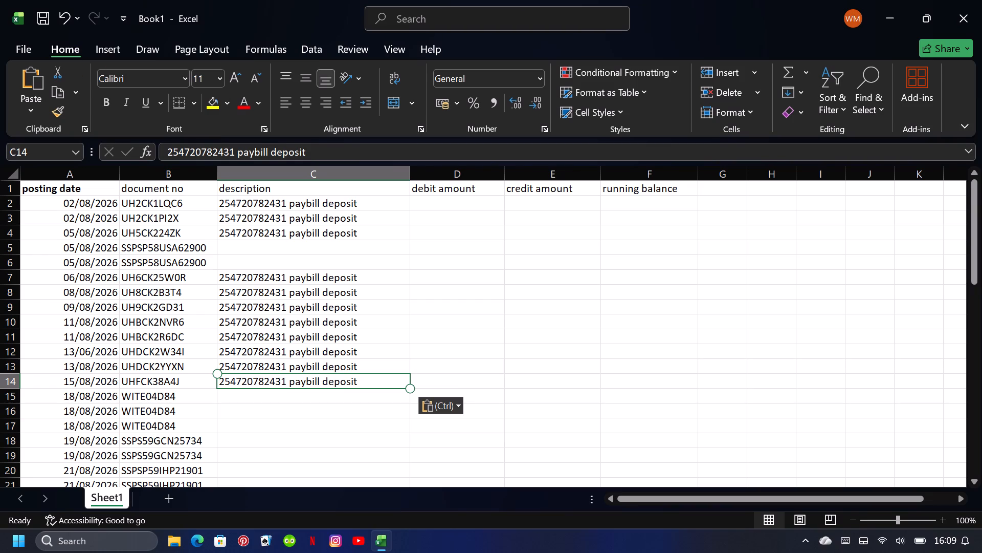
Enter the descriptions "withdrawal", "withdrawal charges" and "exsice duty" in cells C15 to C17 for the three WITE04D84 rows.
left_click(289, 393)
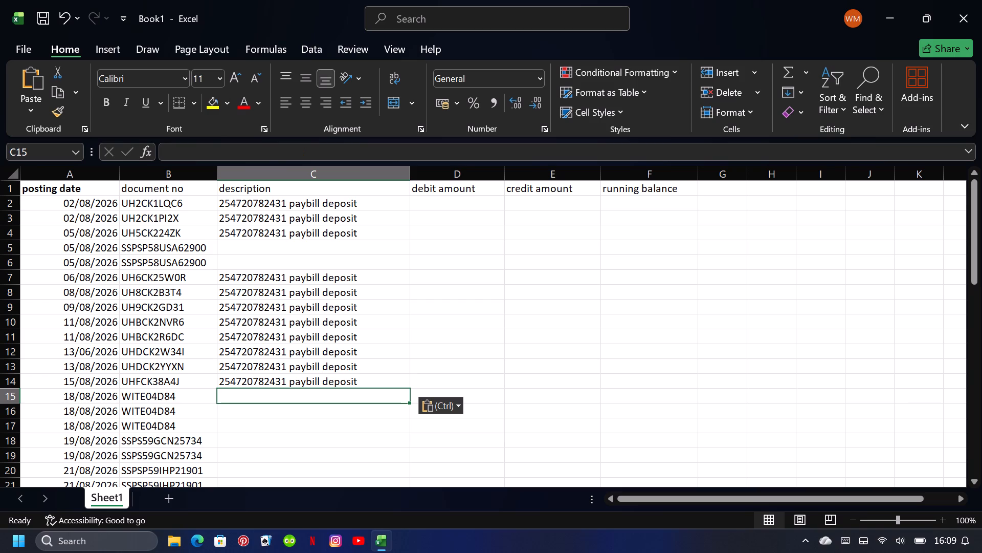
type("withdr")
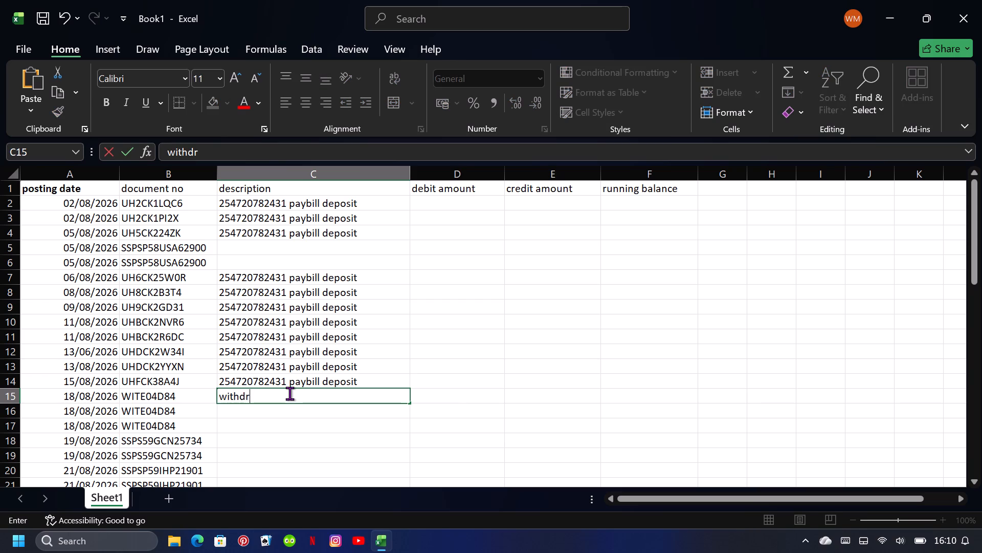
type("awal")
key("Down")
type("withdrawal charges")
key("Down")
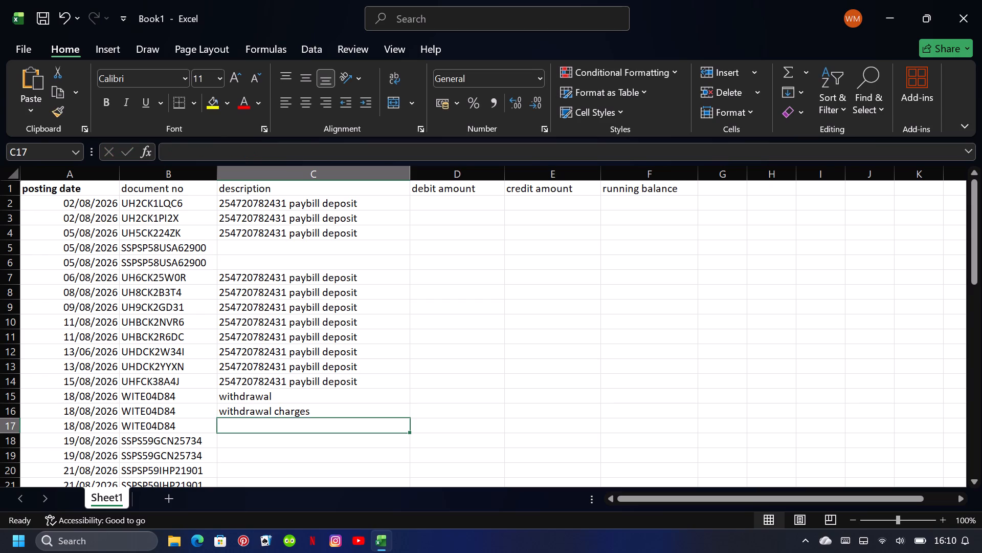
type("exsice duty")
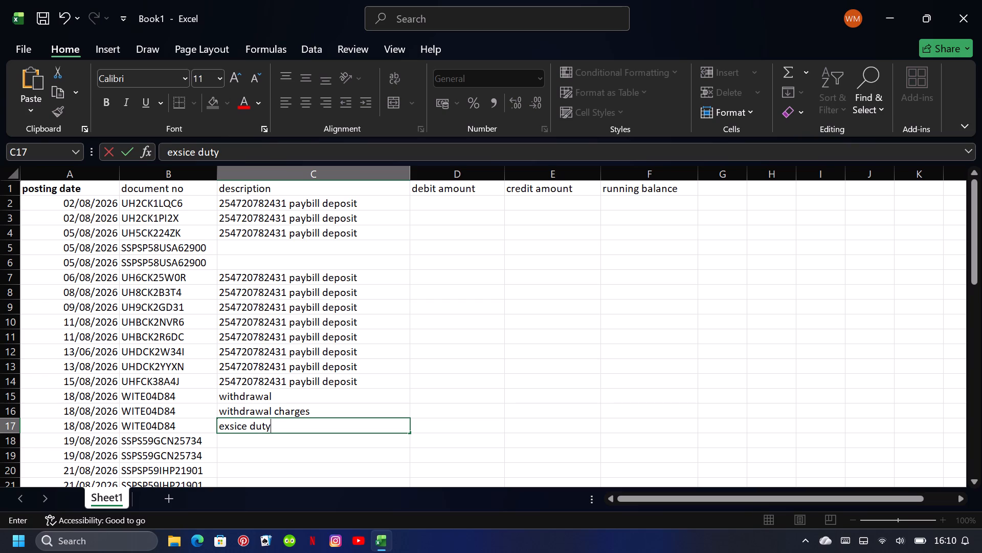
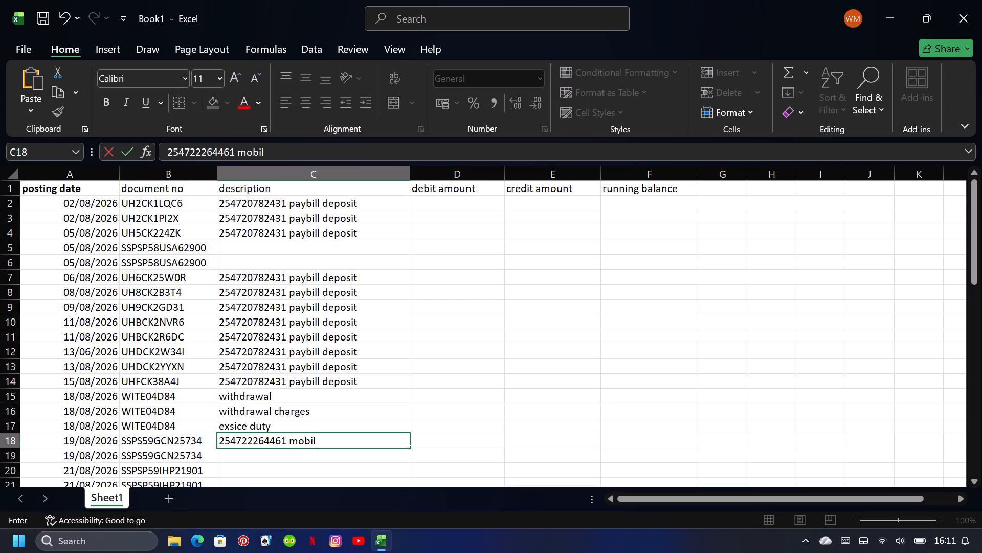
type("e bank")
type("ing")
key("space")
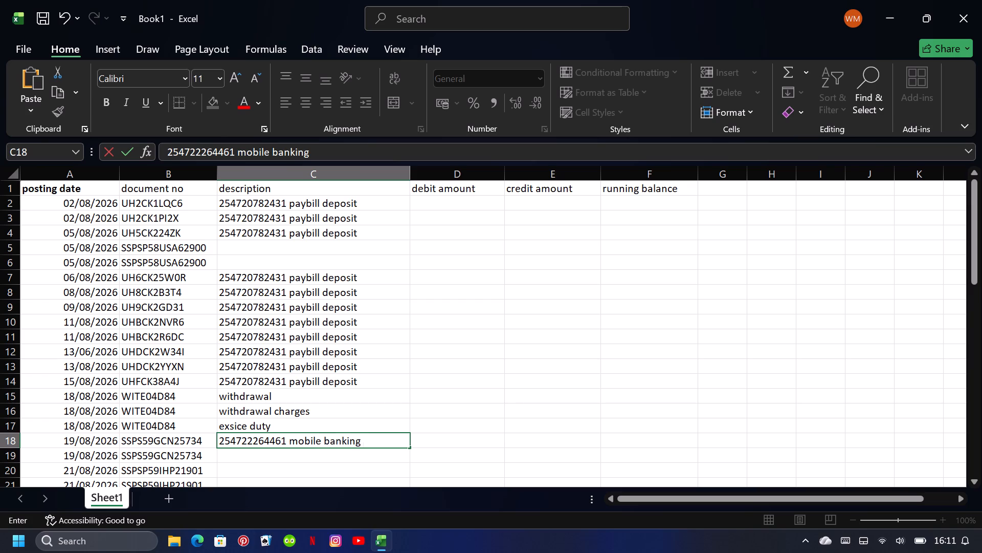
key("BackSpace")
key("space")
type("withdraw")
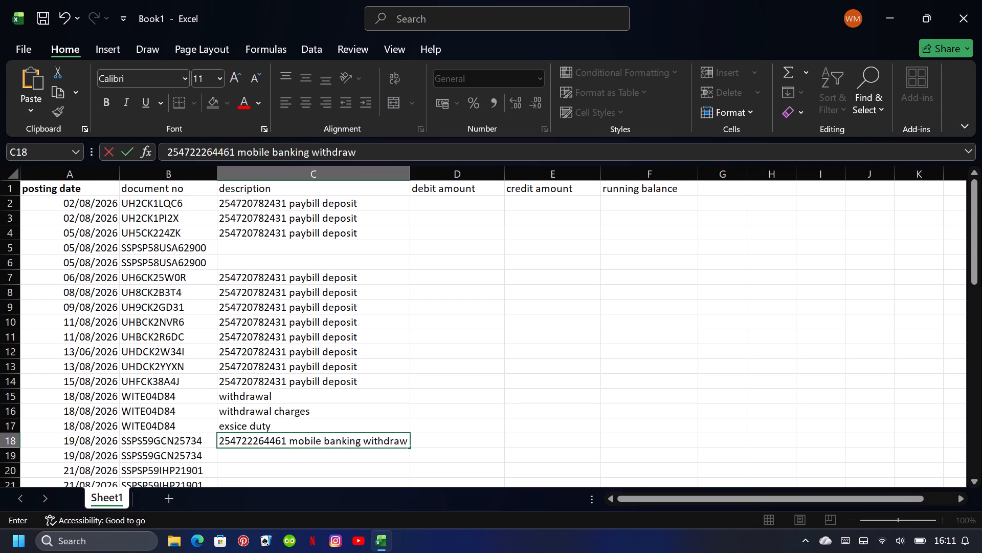
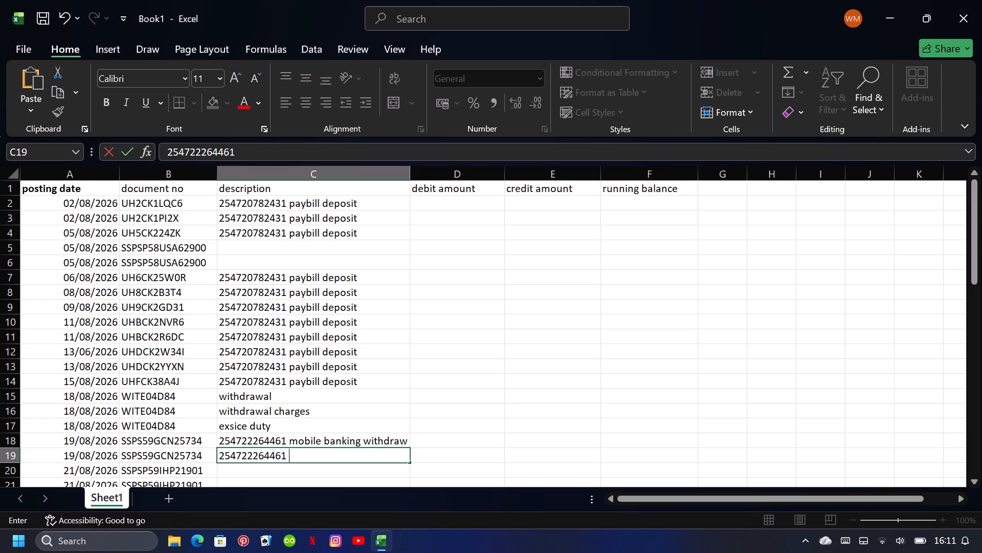
type("withdw")
key("BackSpace")
type("rawa")
key("space")
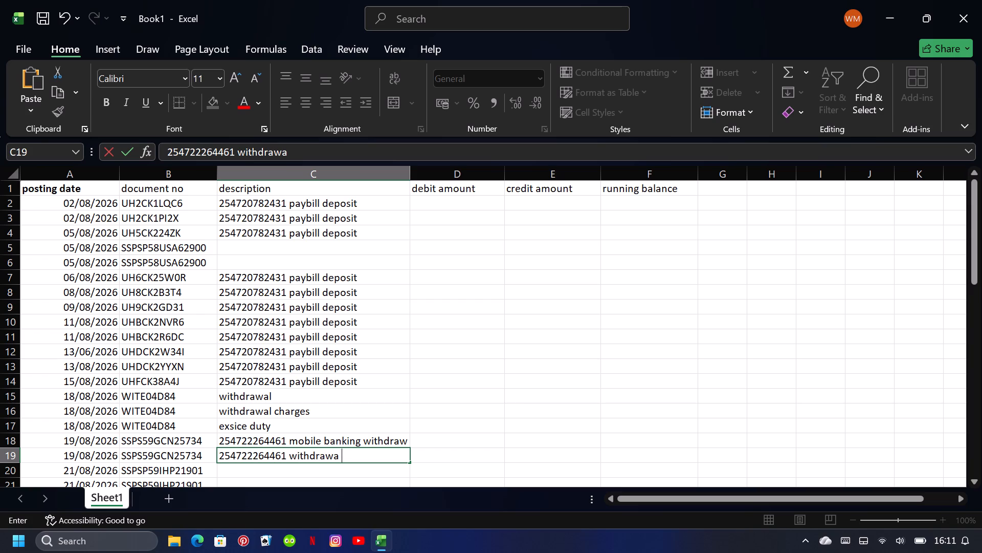
key("BackSpace")
type("l c")
type("hard")
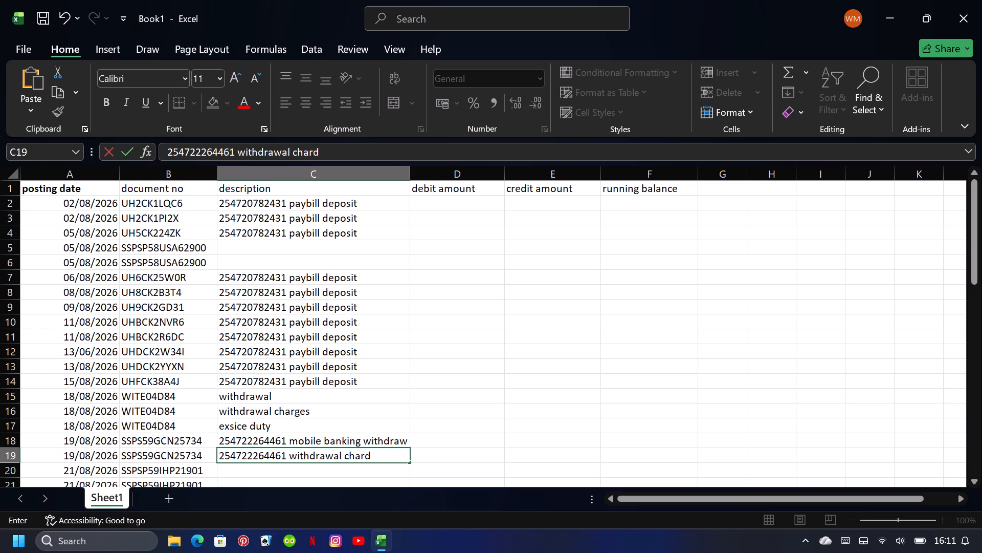
key("BackSpace")
type("ges")
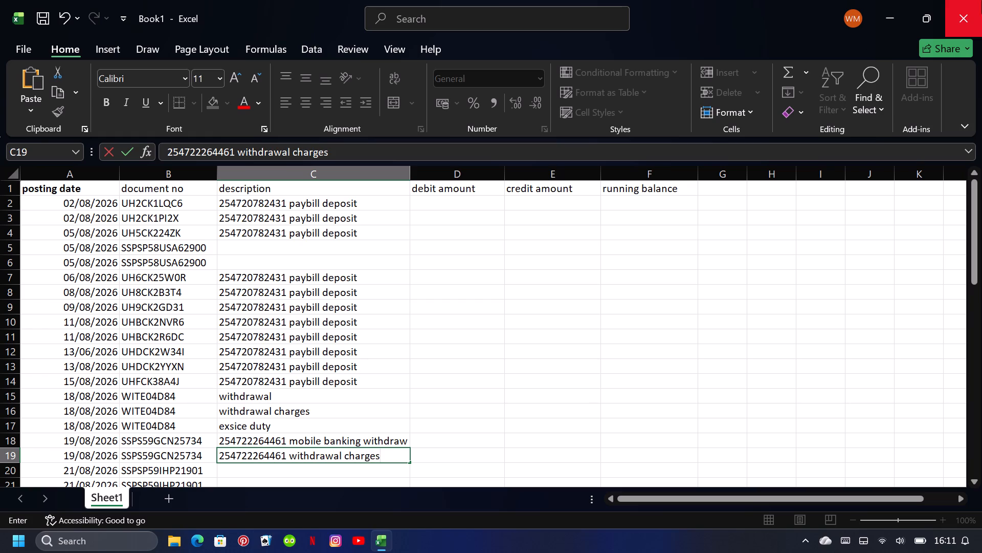
Minimize the Book1 workbook window to reveal the desktop.
left_click(903, 20)
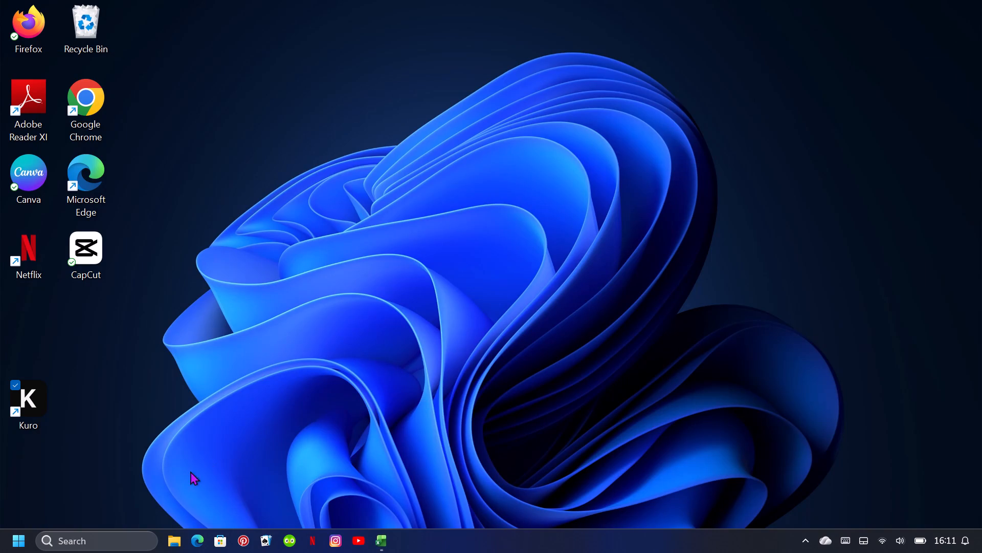
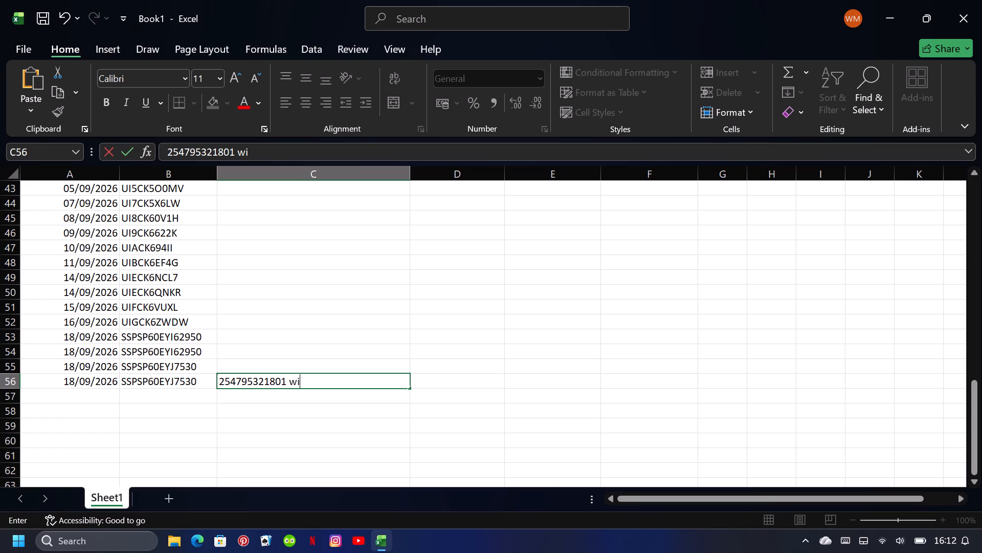
type("th")
type("drawal chae")
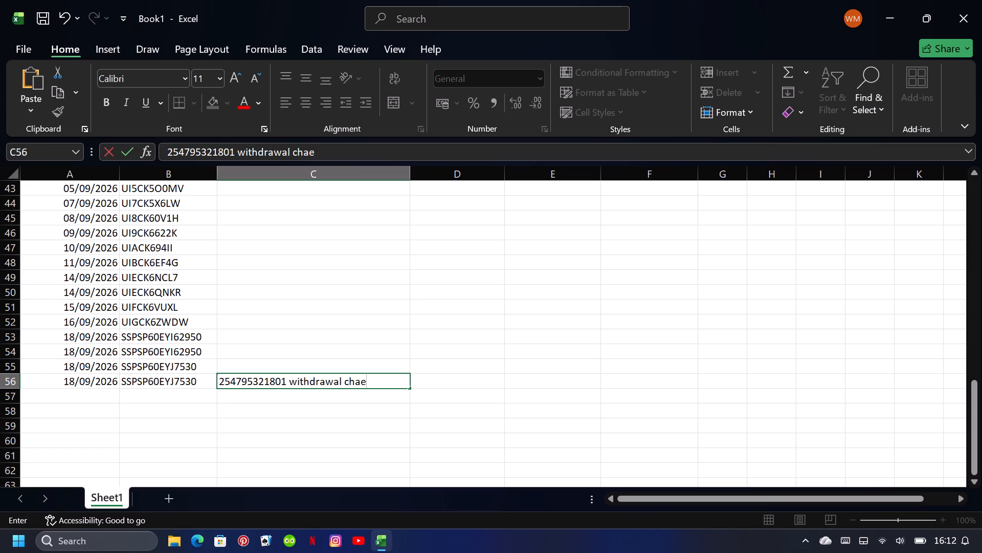
key("BackSpace")
type("rge")
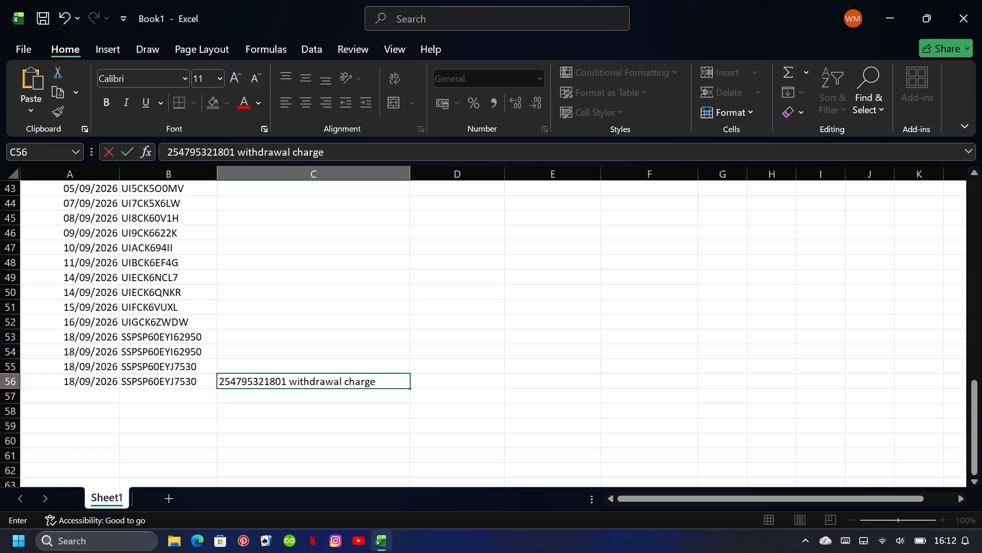
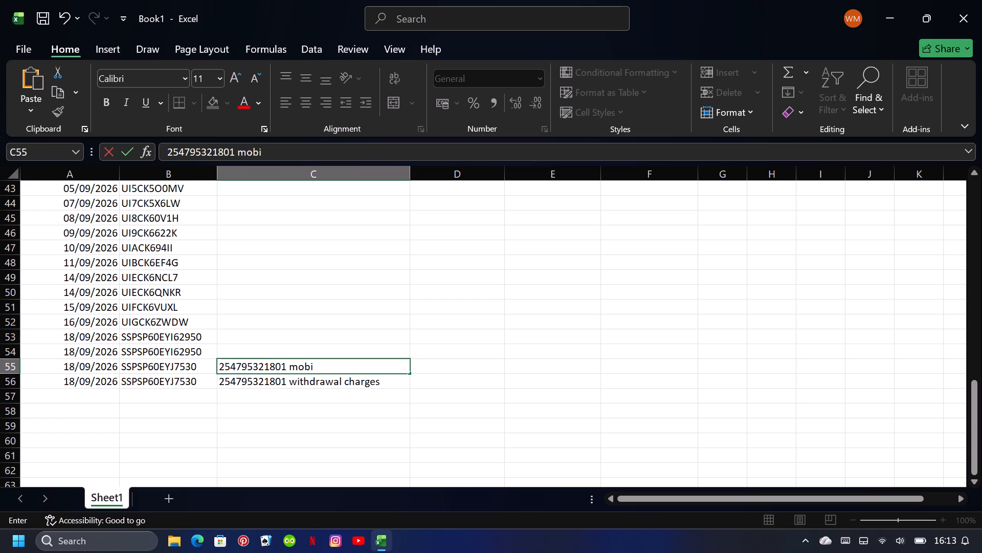
type("le ba")
type("nking w")
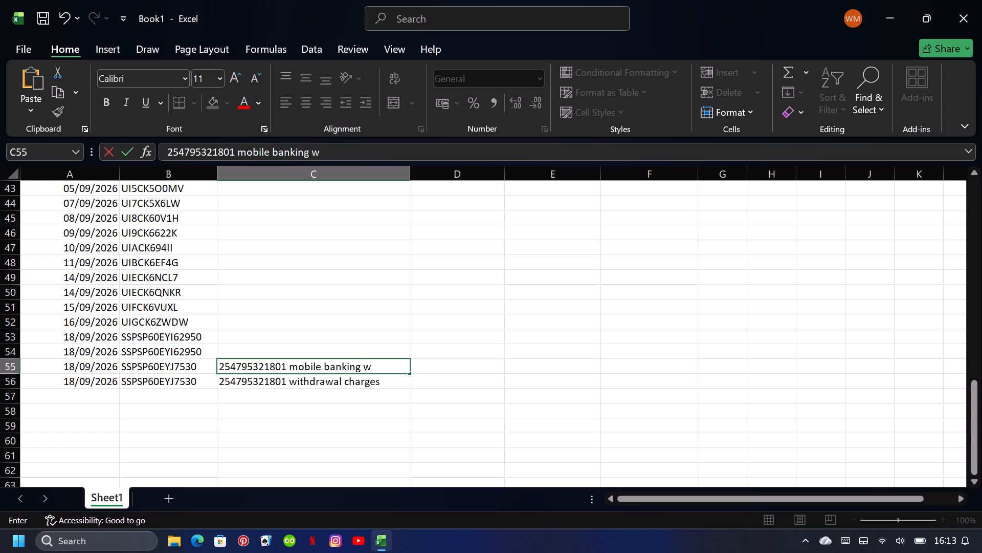
type("ithdr")
type("aw")
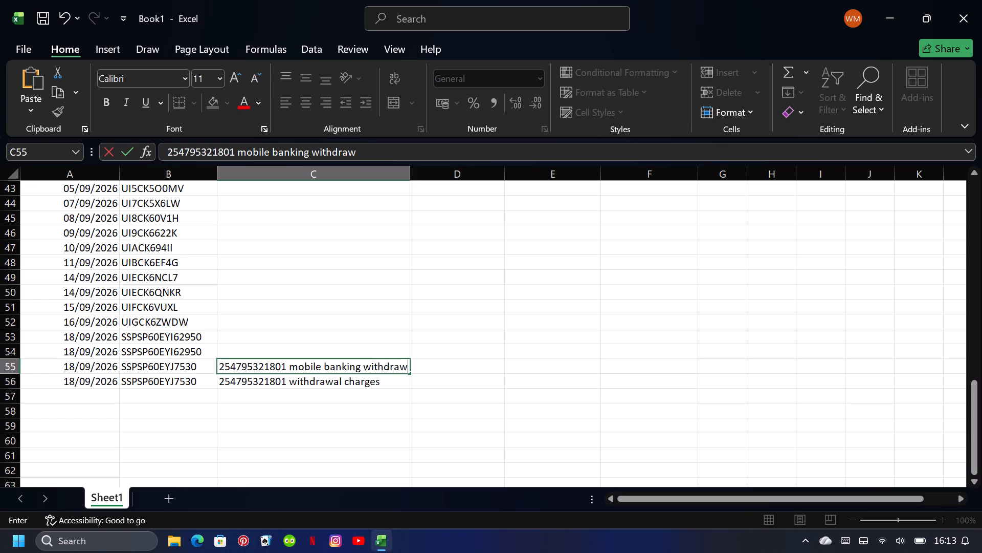
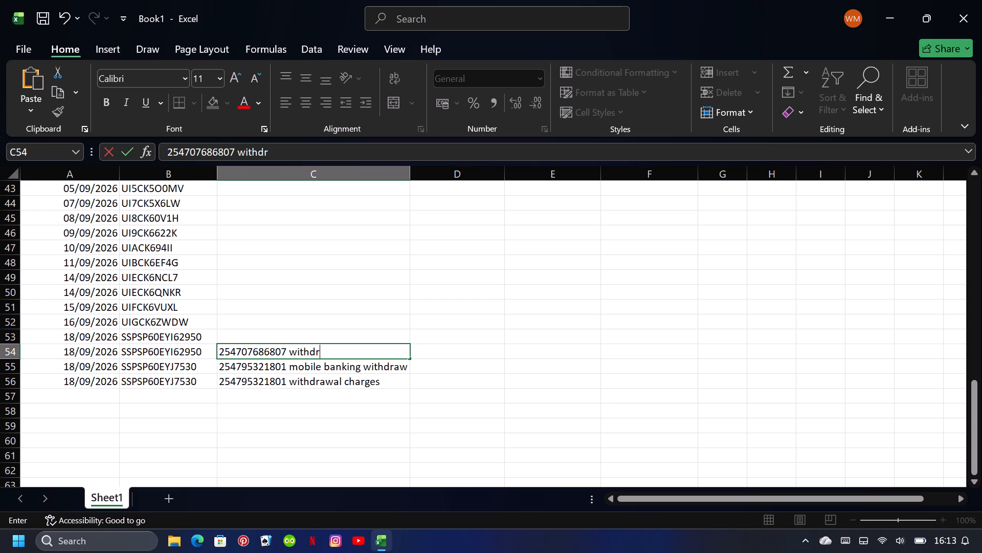
type("awa")
type("l")
key("space")
type("char")
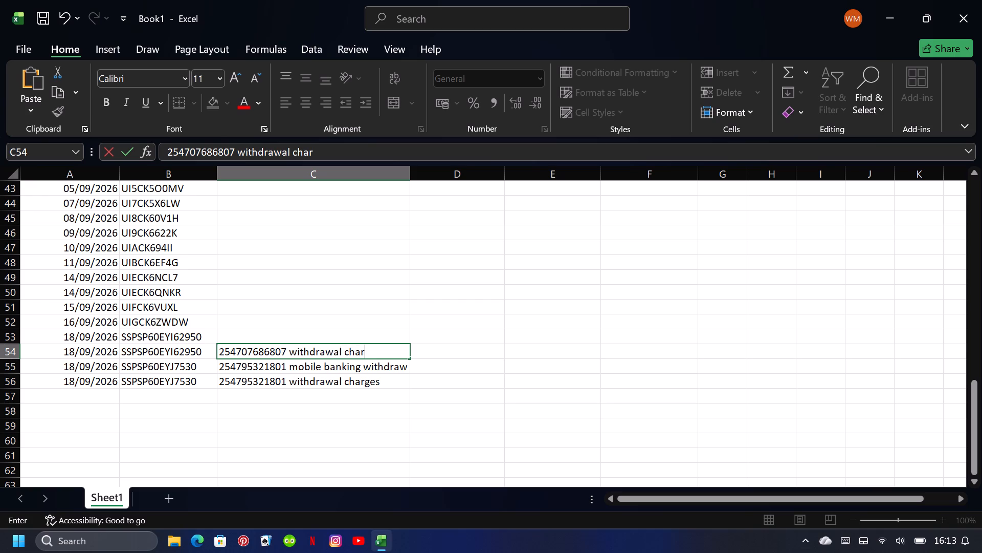
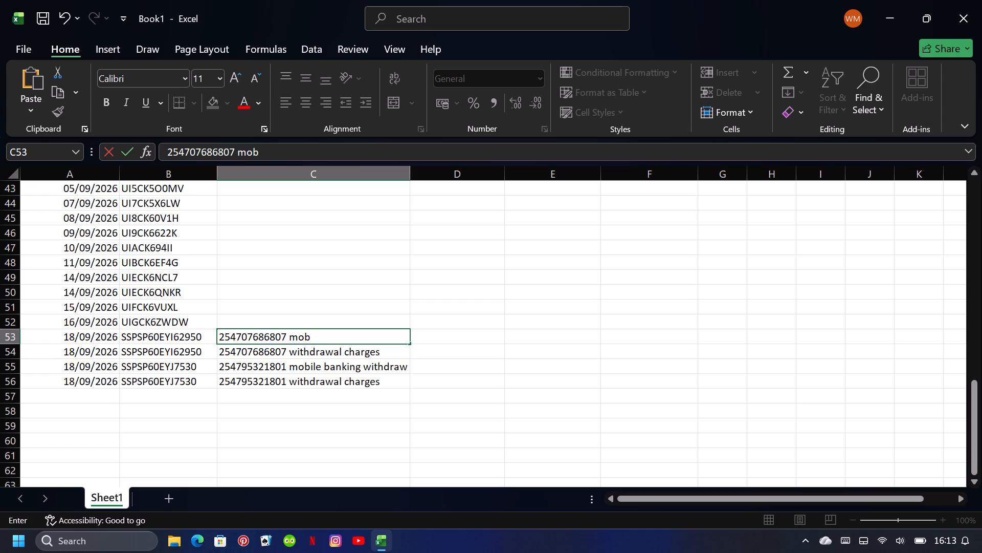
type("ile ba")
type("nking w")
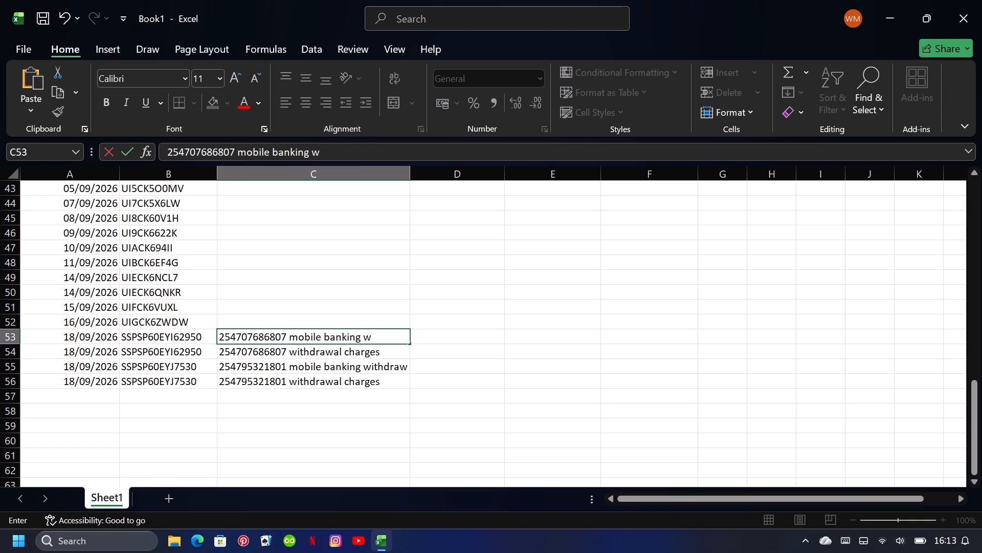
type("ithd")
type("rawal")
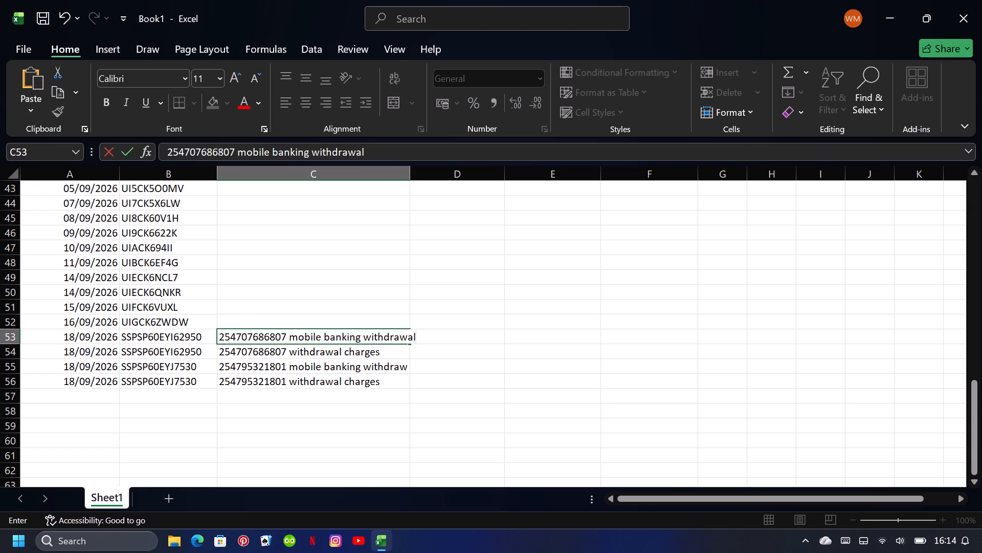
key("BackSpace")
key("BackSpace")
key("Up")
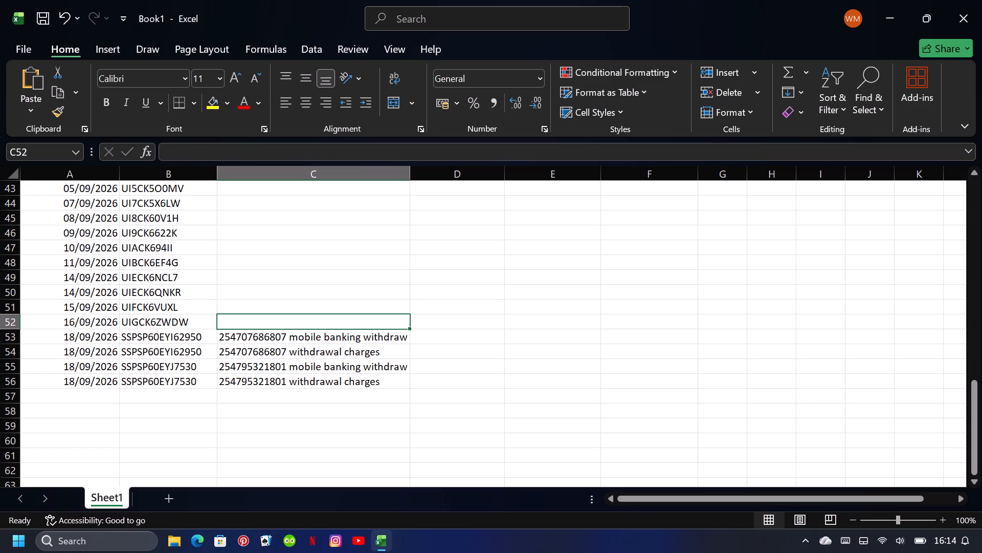
Paste the copied "paybill deposit" description as text only into cells C52, C51, C50 and C49, working upward.
left_click(35, 110)
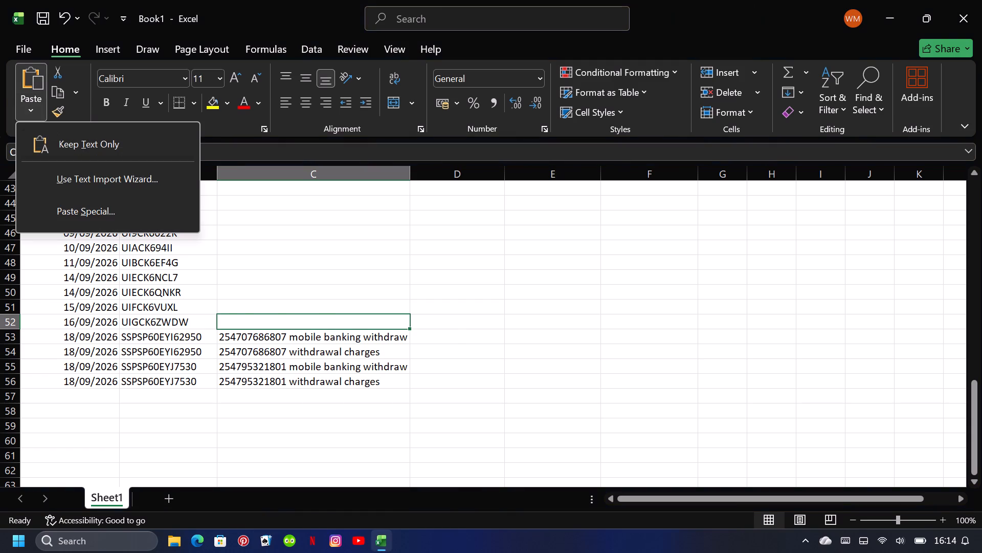
left_click(38, 151)
key("Up")
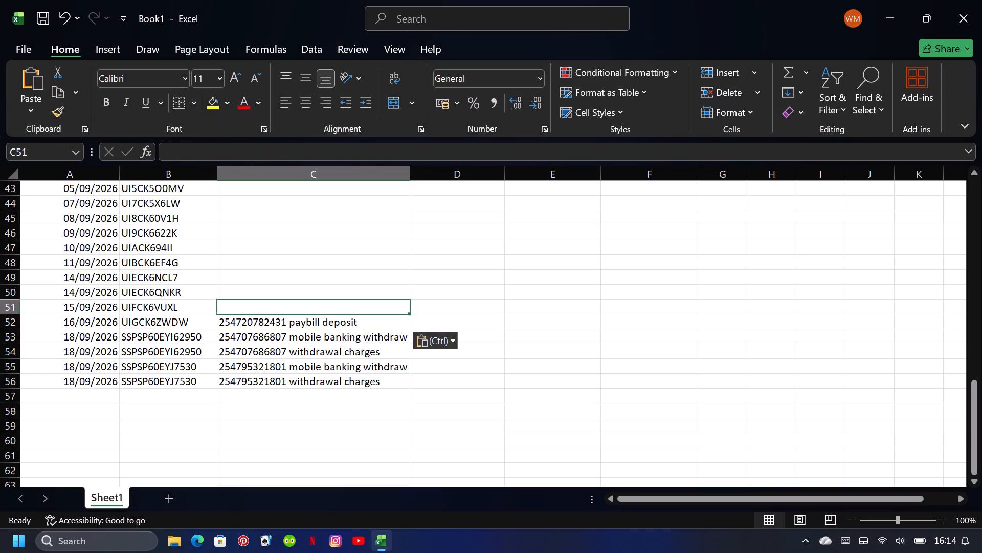
left_click(28, 109)
left_click(43, 141)
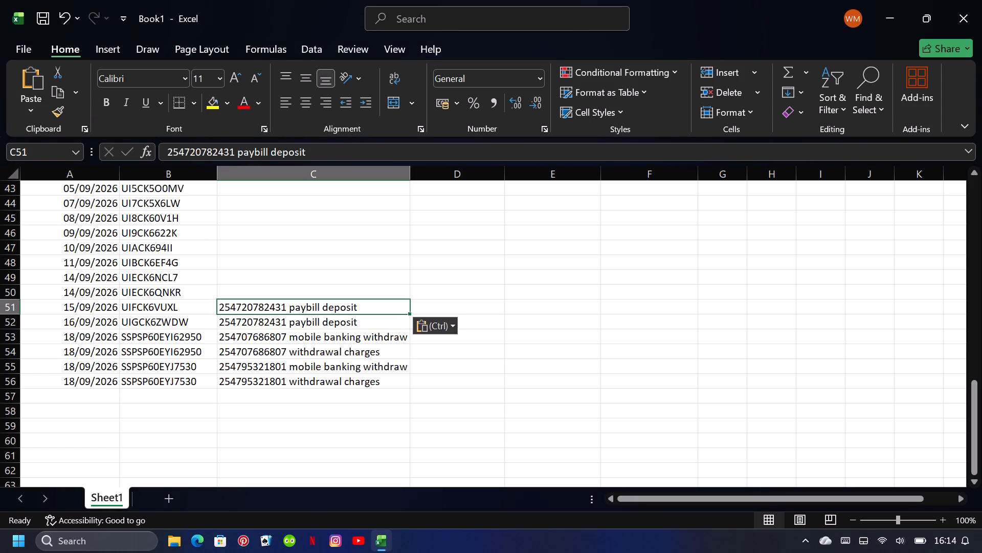
key("Up")
left_click(25, 92)
left_click(32, 113)
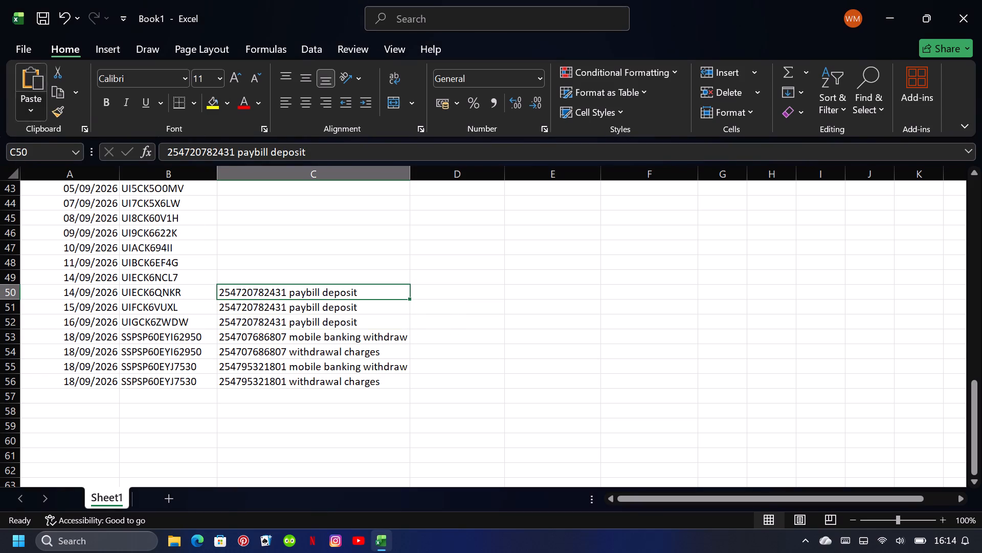
left_click(37, 150)
key("Up")
left_click(25, 104)
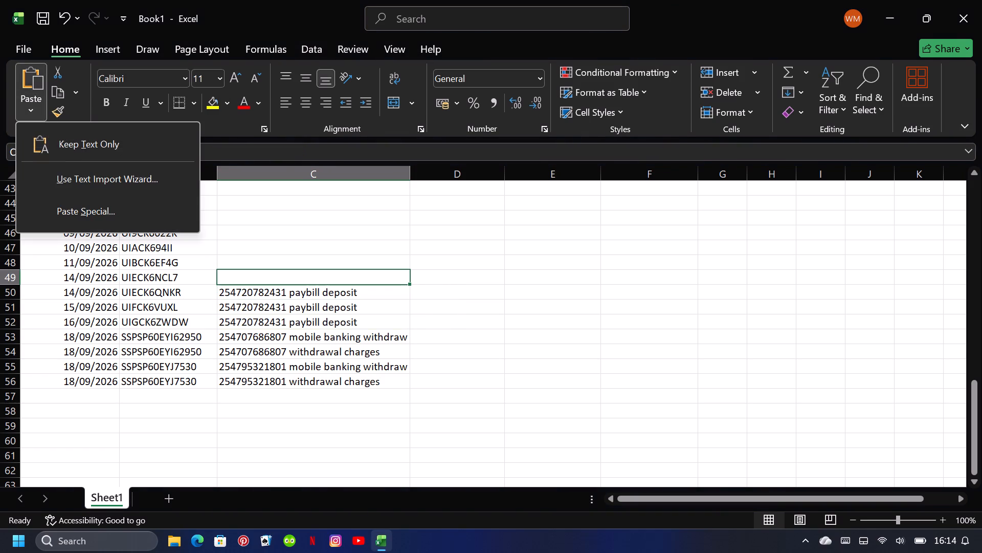
left_click(41, 142)
Paste the same "paybill deposit" description as text only into cells C48, C47, C46 and C45 for the 11 to 8 September entries.
key("Up")
left_click(32, 103)
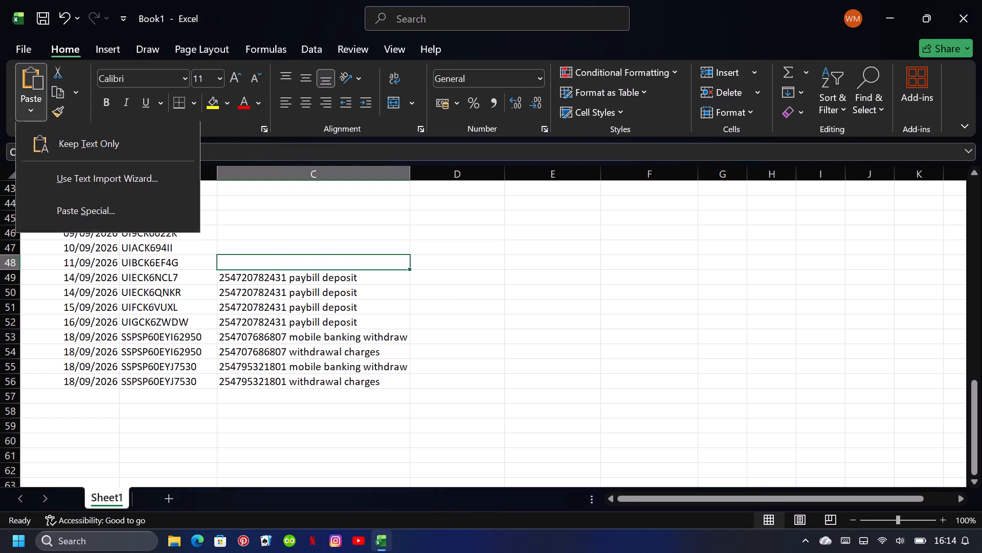
left_click(40, 143)
key("Up")
left_click(32, 112)
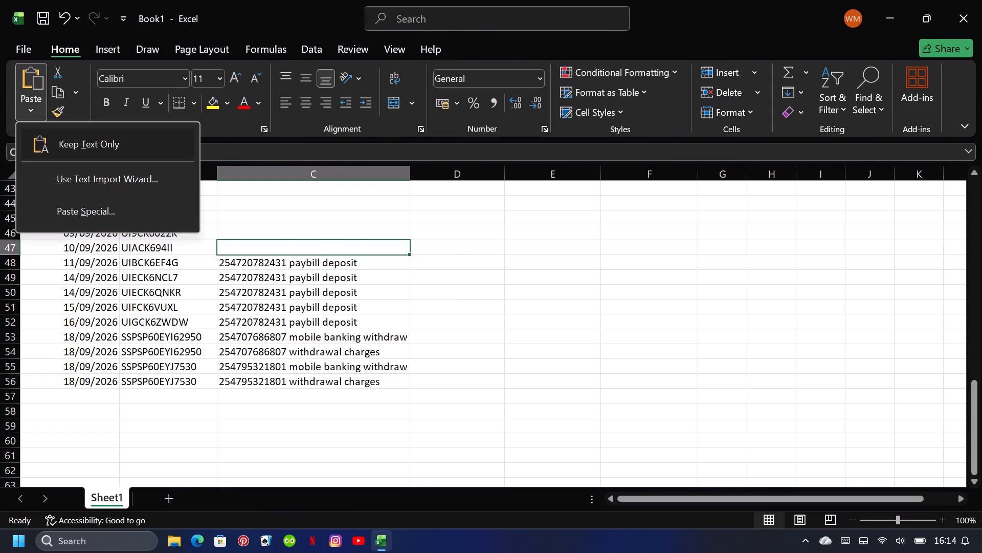
left_click(47, 143)
key("Up")
left_click(36, 111)
left_click(37, 141)
key("Up")
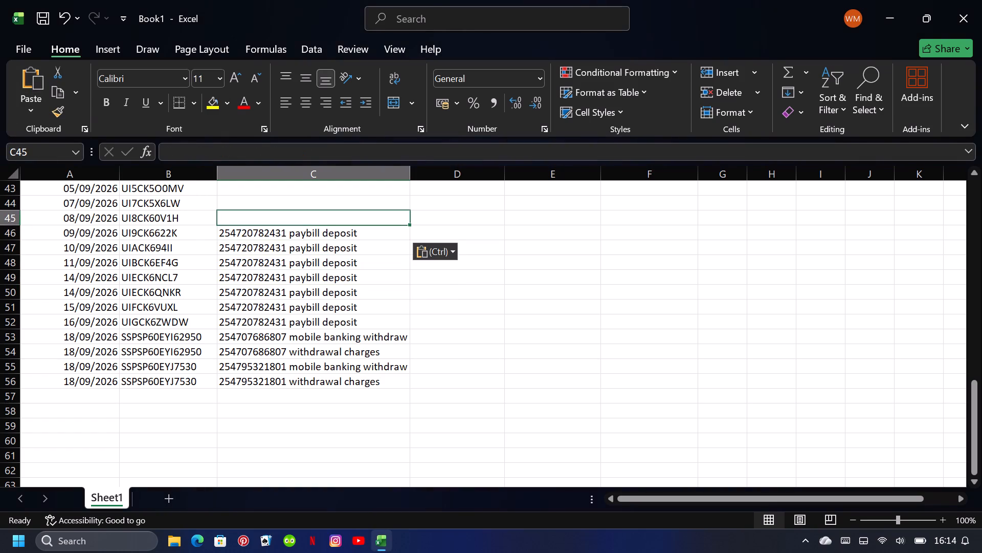
left_click(35, 108)
left_click(43, 147)
Paste the "paybill deposit" description as text only into cells C44, C43, C42 and C41 for the 7 to 3 September entries.
key("Up")
left_click(26, 98)
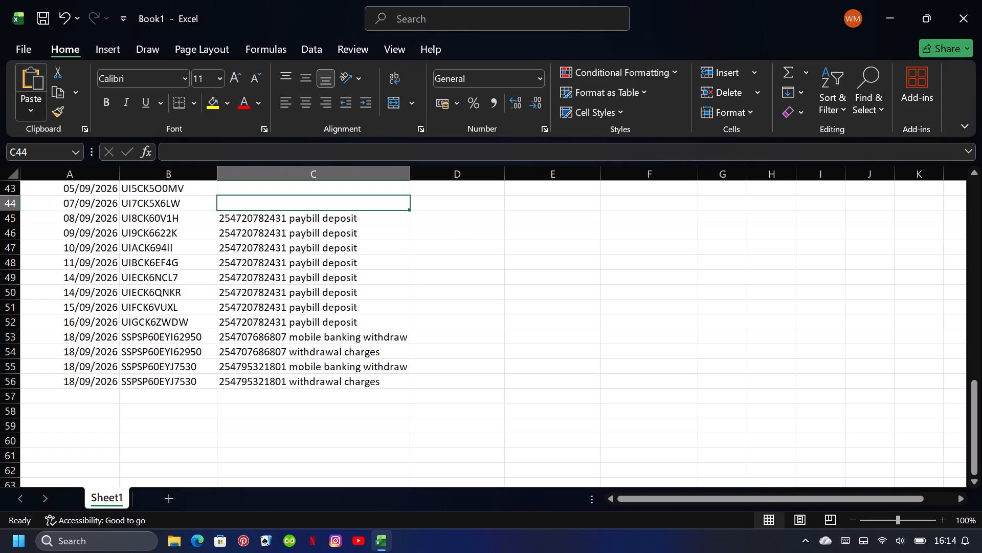
left_click(49, 143)
key("Up")
left_click(35, 101)
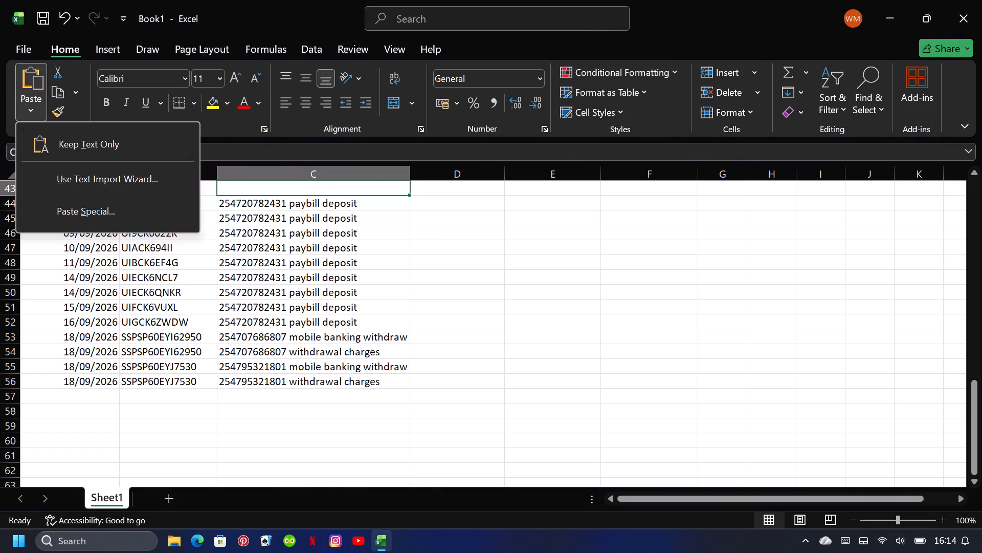
left_click(45, 152)
key("Up")
left_click(30, 94)
left_click(40, 140)
key("Up")
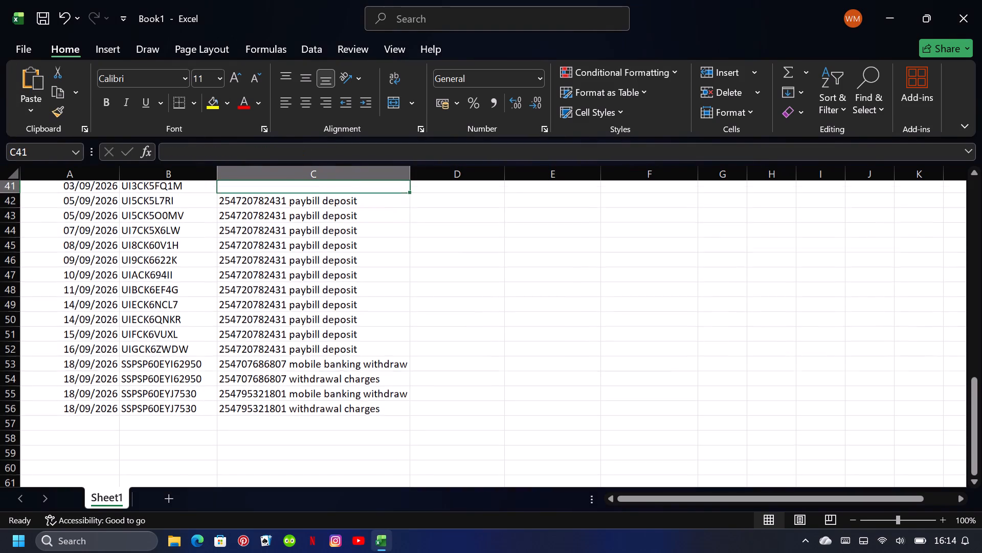
left_click(24, 104)
left_click(42, 142)
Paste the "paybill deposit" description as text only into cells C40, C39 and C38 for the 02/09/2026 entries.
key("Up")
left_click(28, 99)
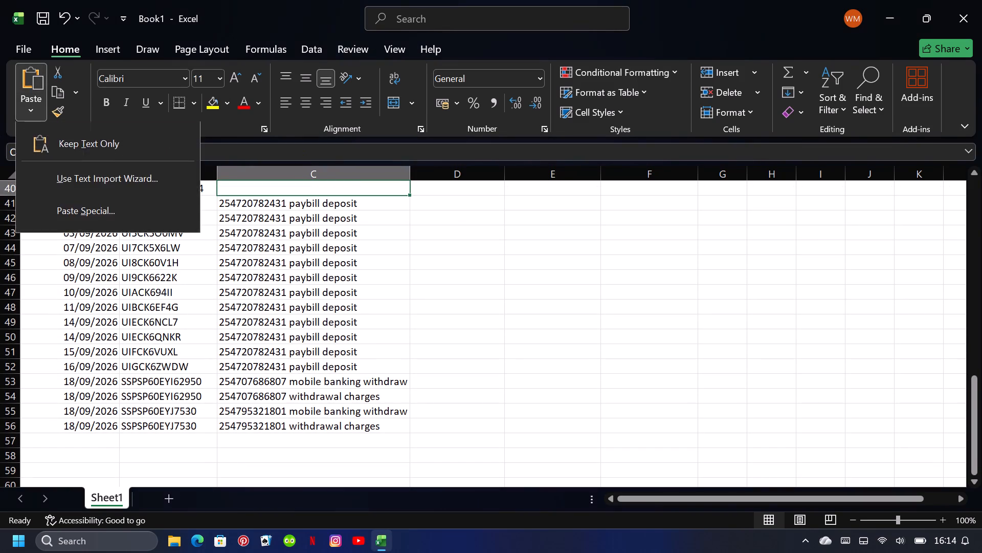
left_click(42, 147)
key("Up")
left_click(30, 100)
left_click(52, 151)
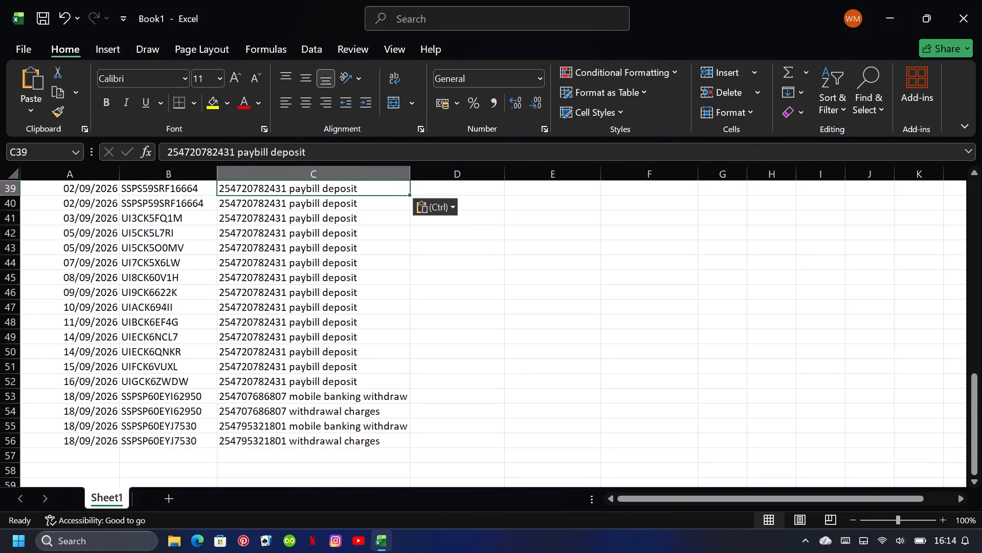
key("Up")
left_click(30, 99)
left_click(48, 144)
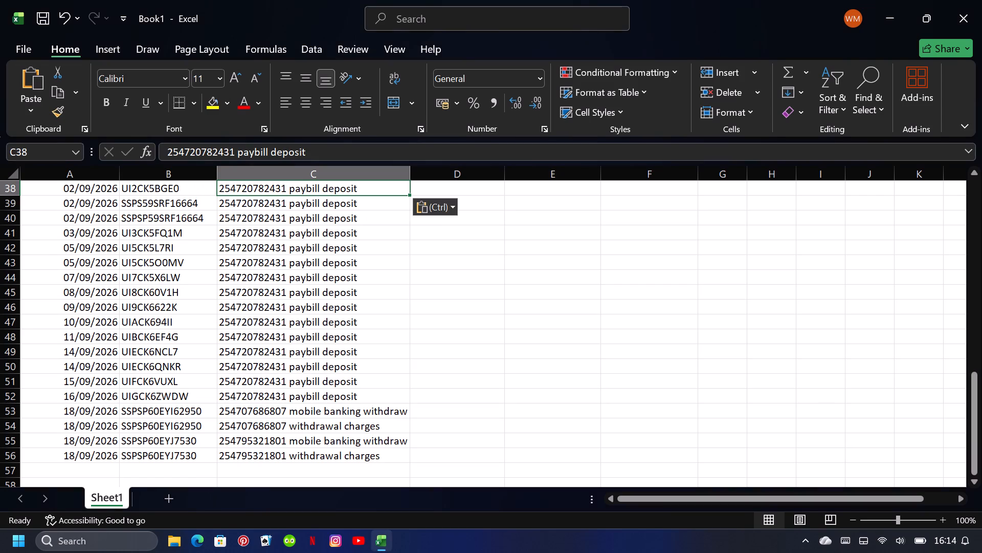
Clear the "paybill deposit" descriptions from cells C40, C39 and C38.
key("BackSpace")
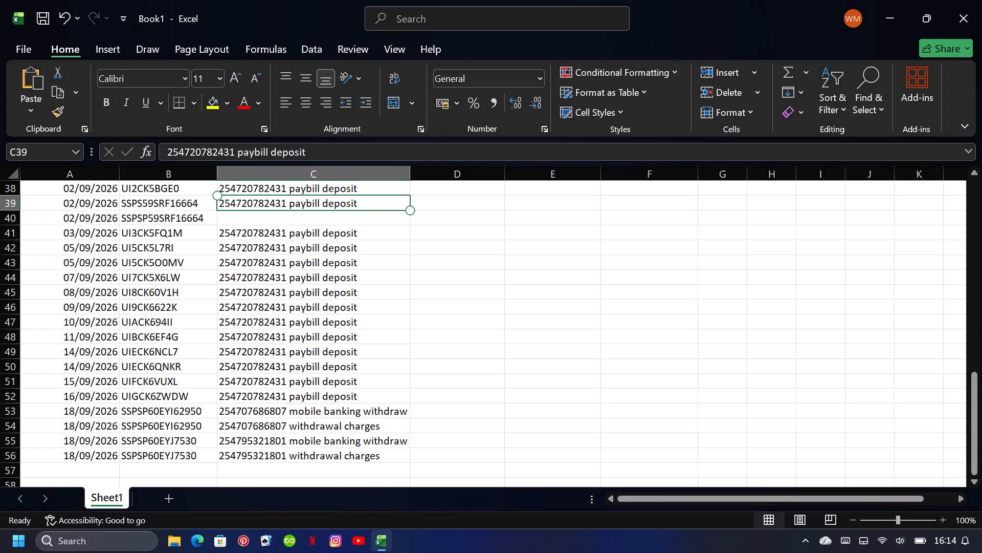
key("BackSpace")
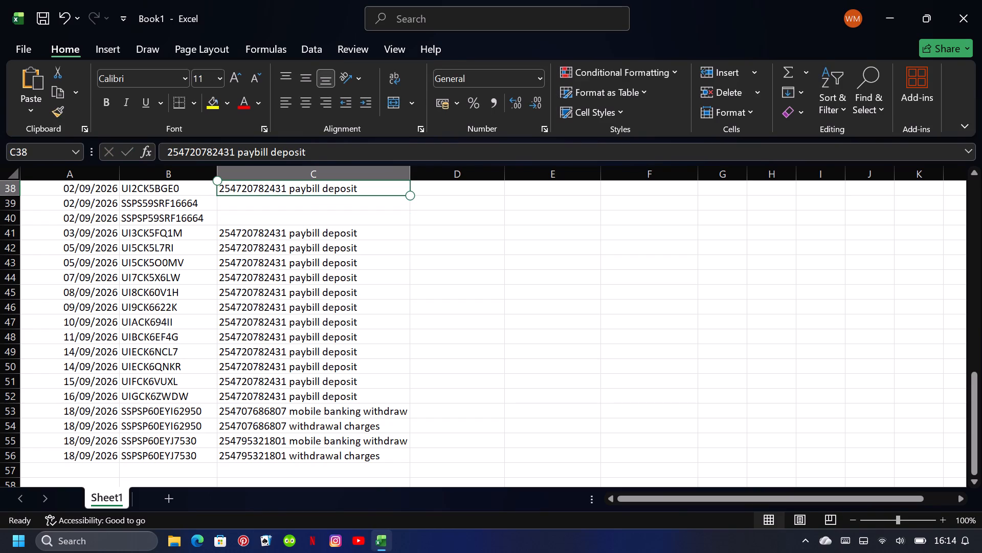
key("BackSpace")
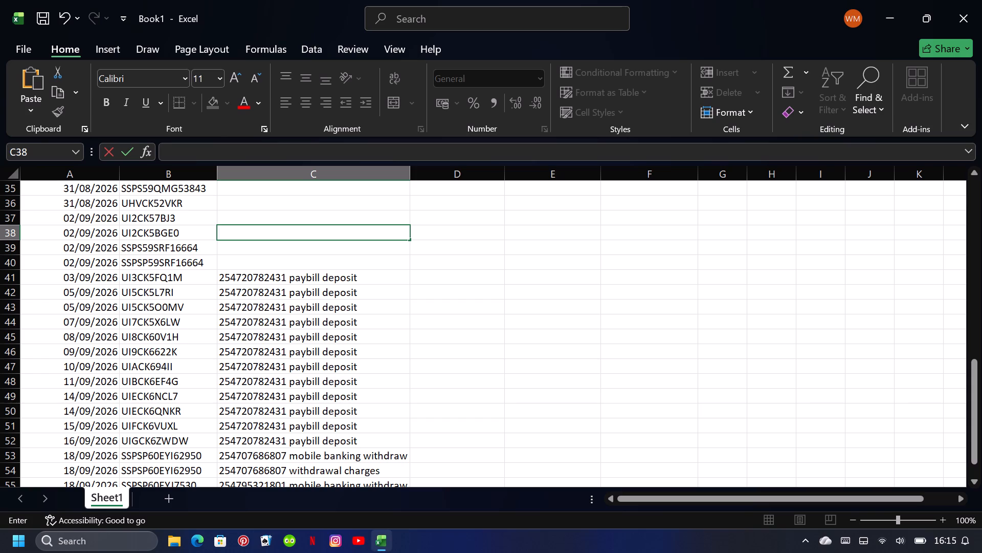
left_click(26, 100)
left_click(76, 144)
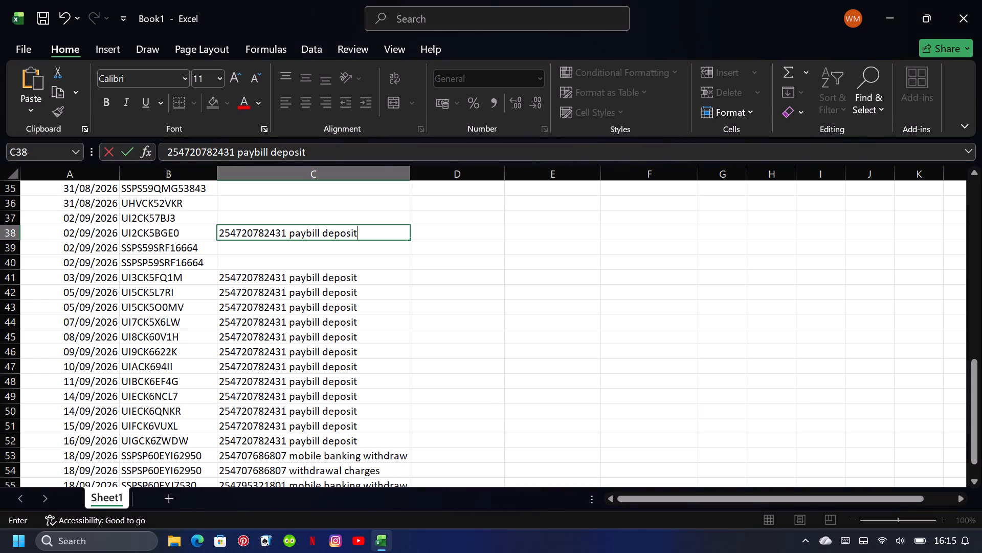
key("Up")
left_click(34, 94)
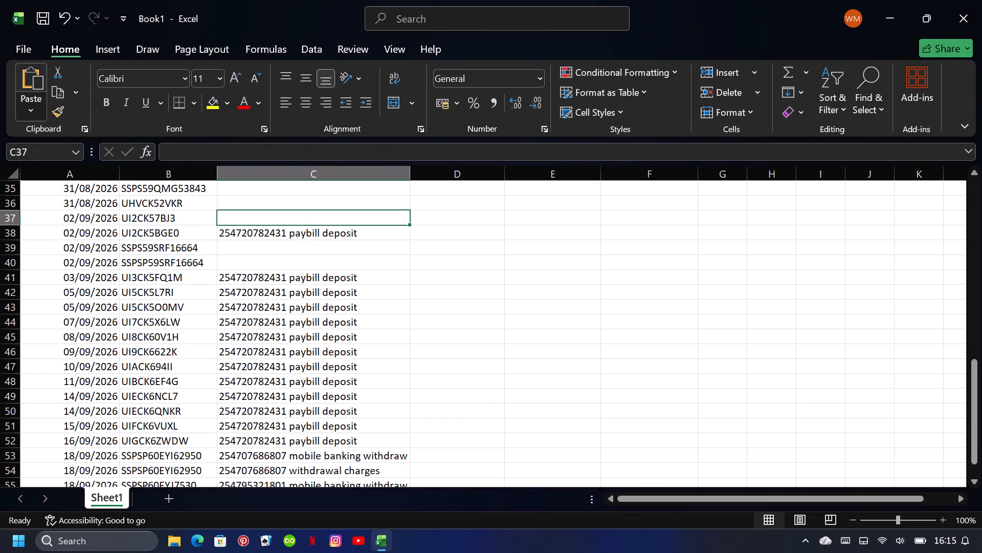
left_click(82, 148)
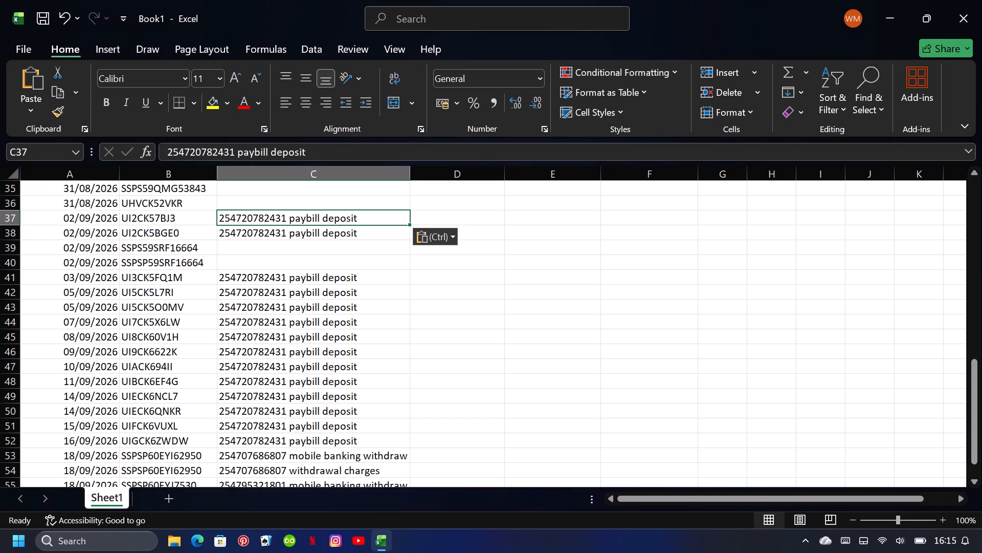
key("Up")
left_click(35, 101)
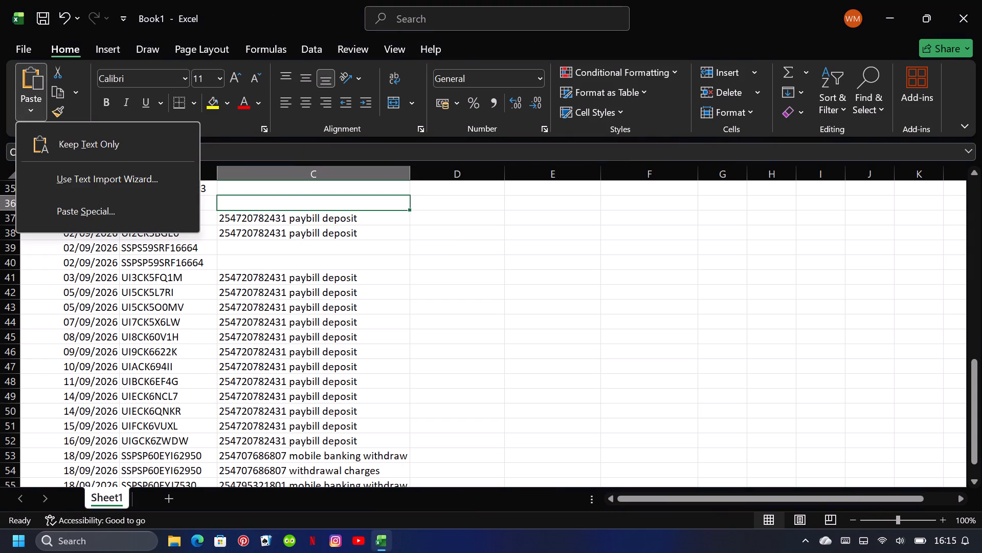
left_click(93, 144)
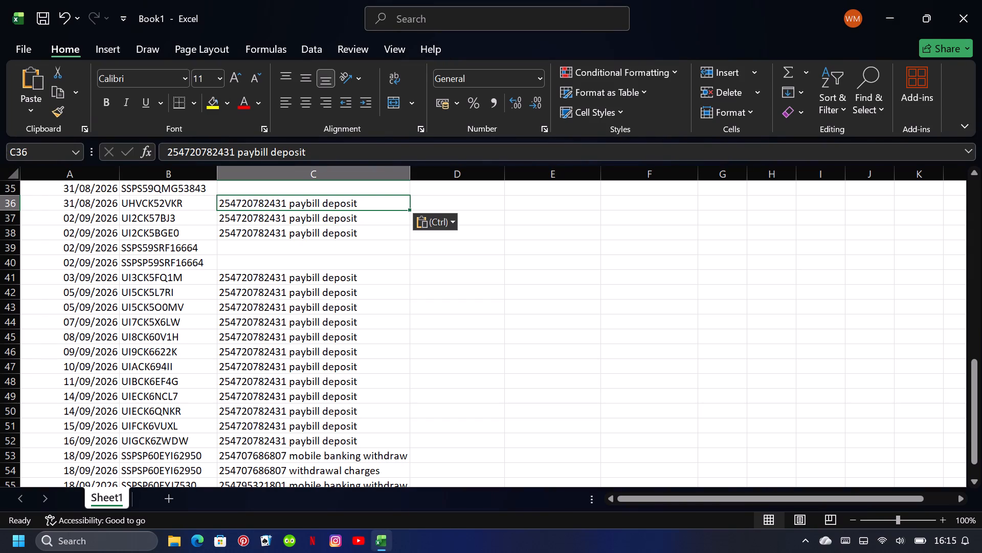
key("Up")
key("Up")
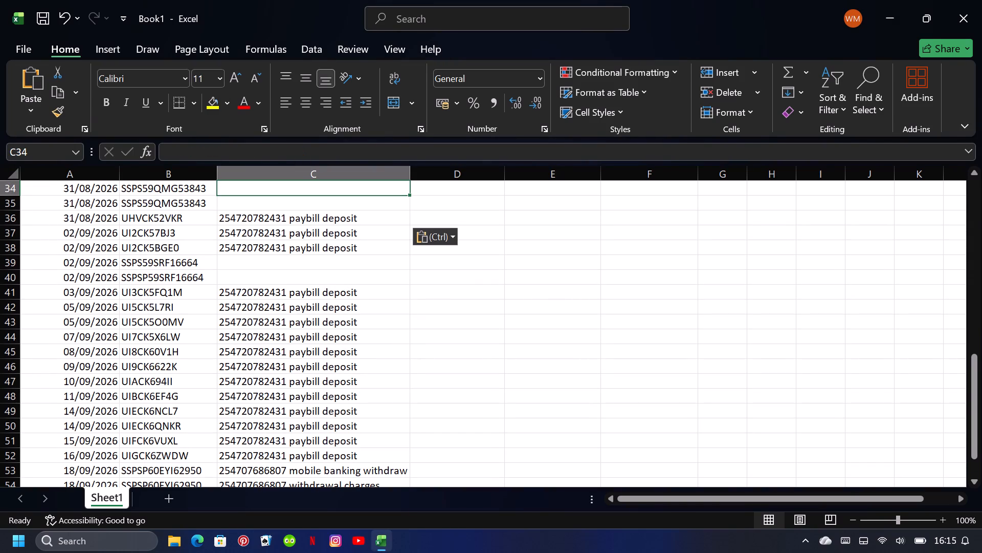
key("Up")
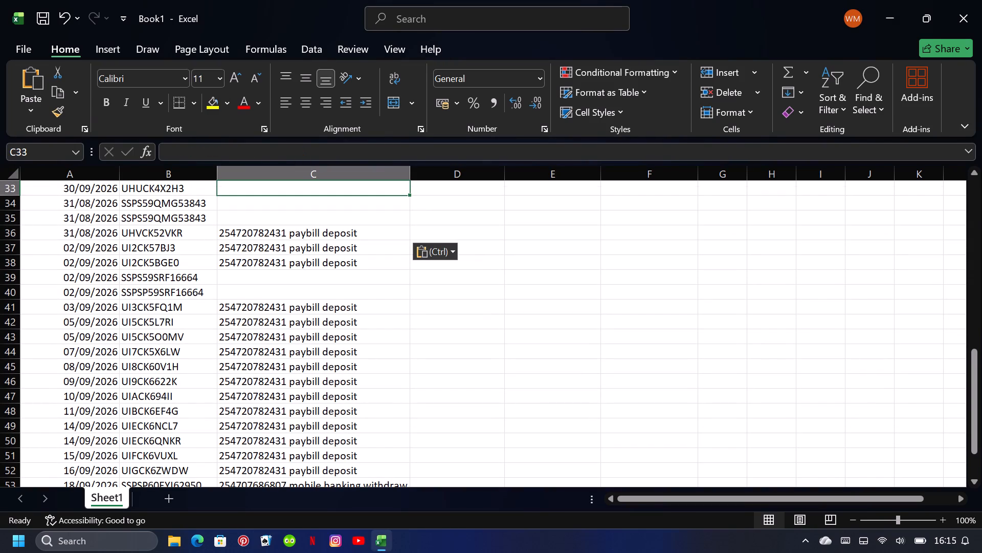
left_click(34, 99)
left_click(64, 144)
key("Up")
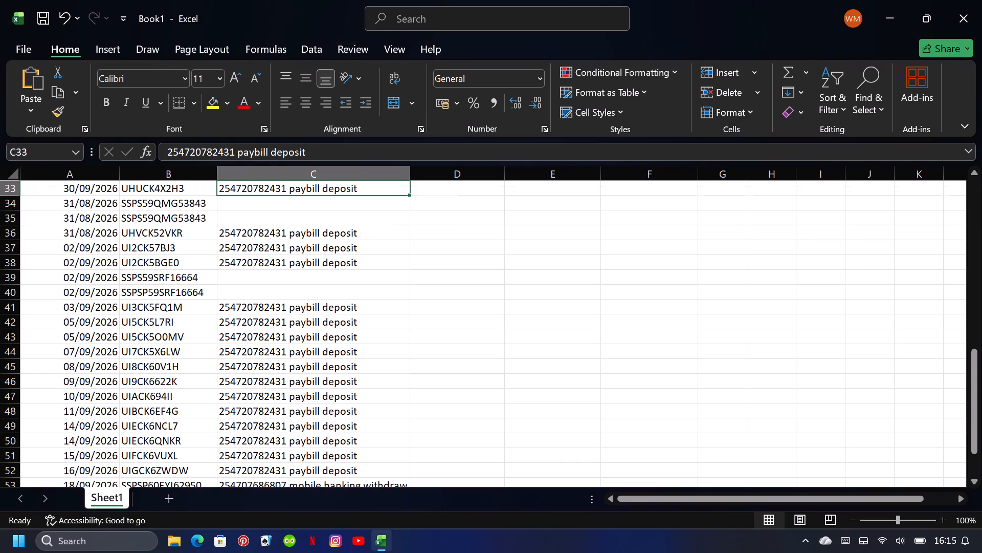
left_click(38, 102)
left_click(83, 144)
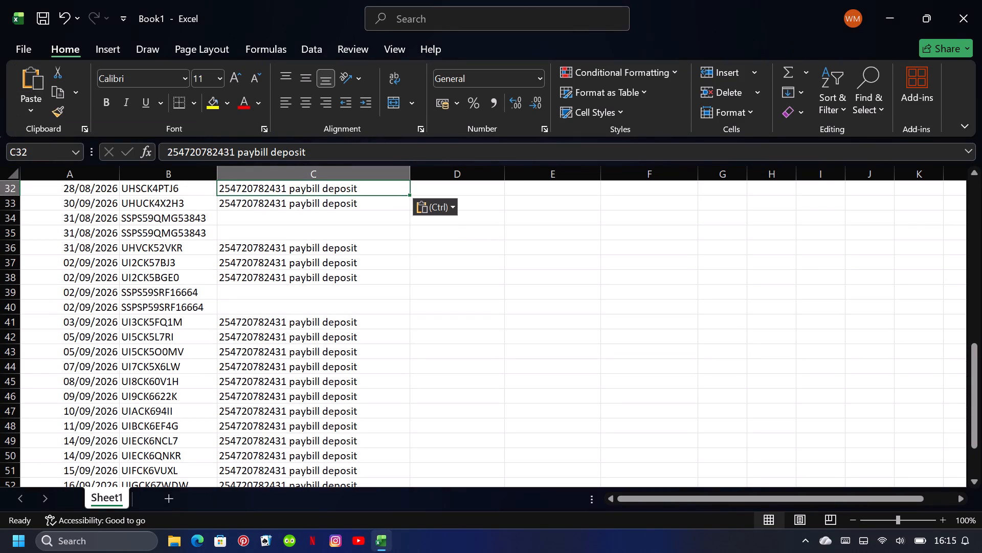
key("Up")
left_click(34, 94)
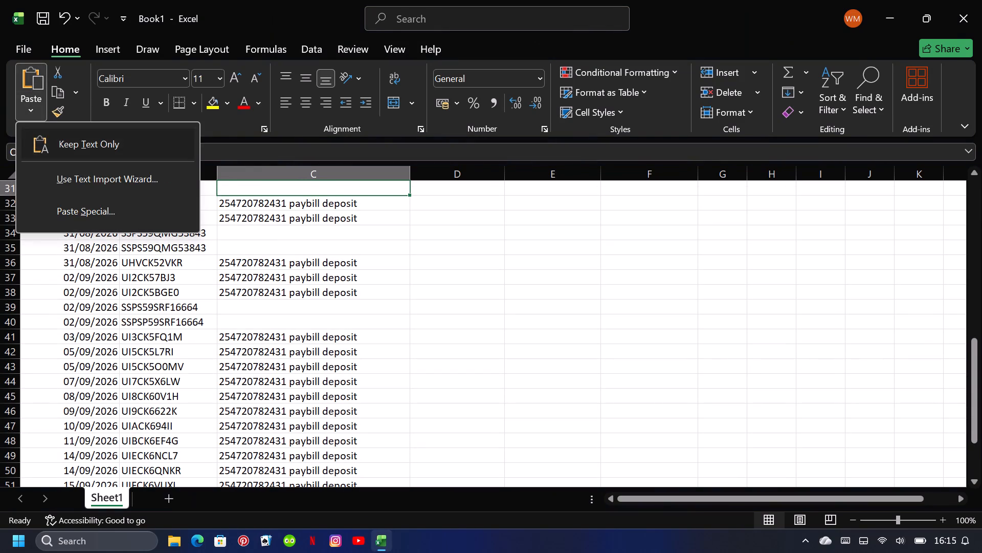
left_click(83, 146)
key("Up")
left_click(20, 89)
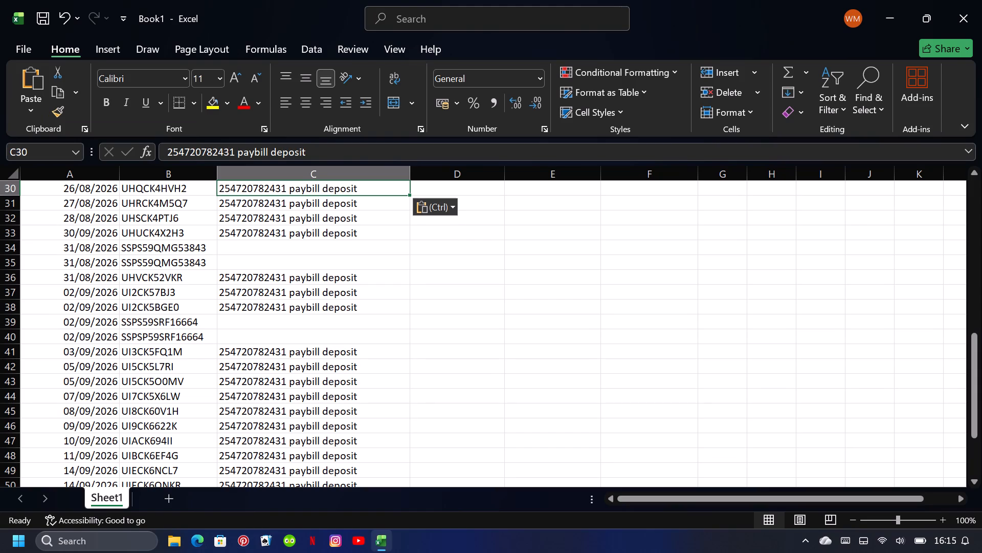
left_click(39, 104)
left_click(93, 145)
Enter "standing order processing" as the description in cells C29 and C28 for both STOS26/08/26 rows.
key("Up")
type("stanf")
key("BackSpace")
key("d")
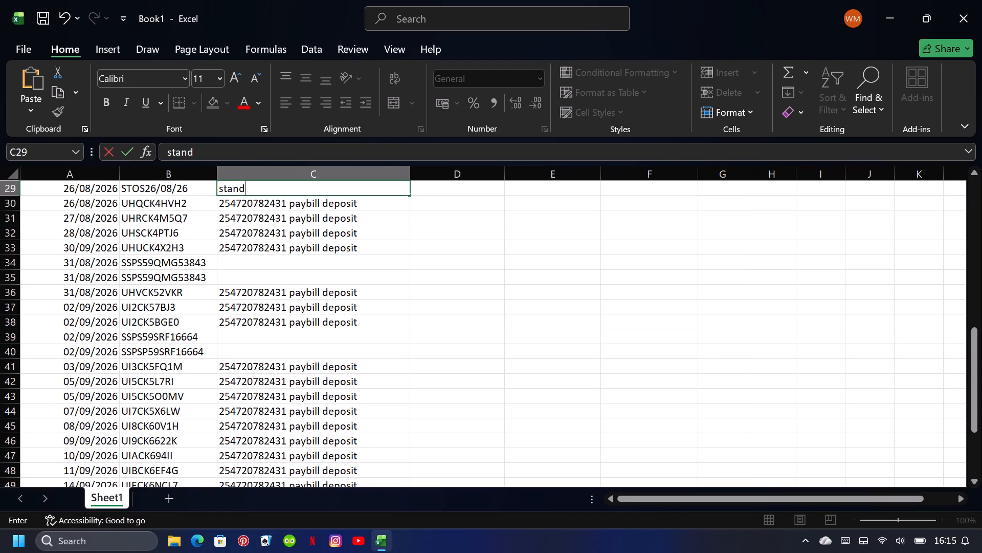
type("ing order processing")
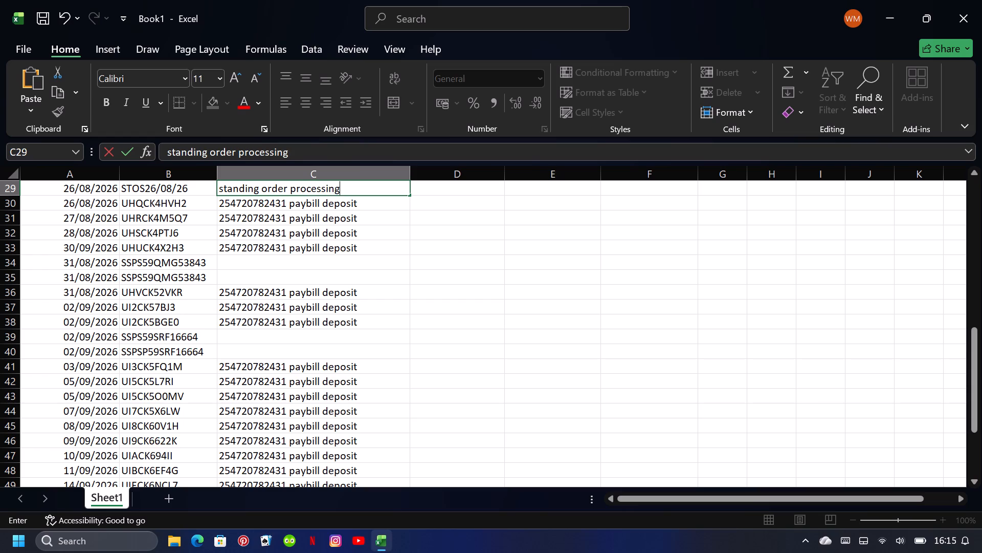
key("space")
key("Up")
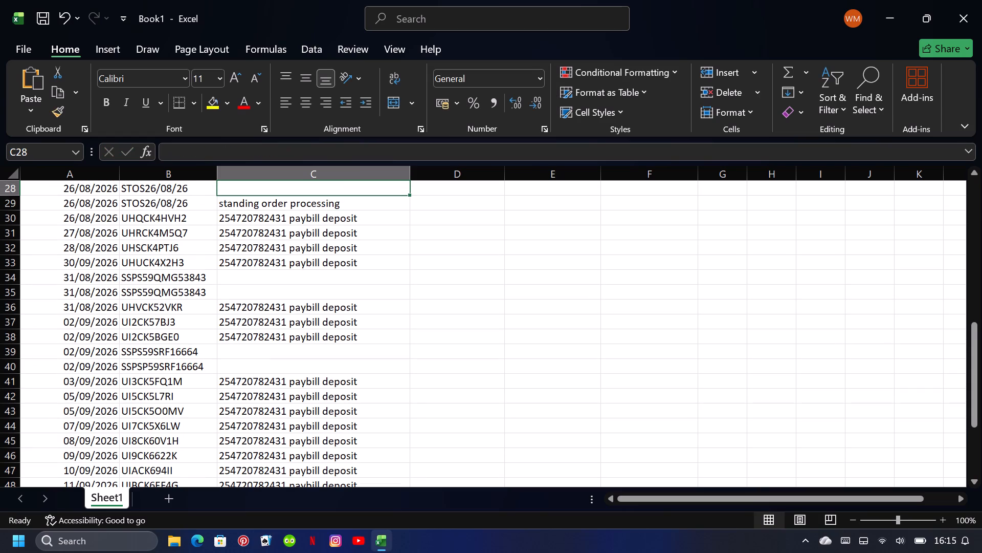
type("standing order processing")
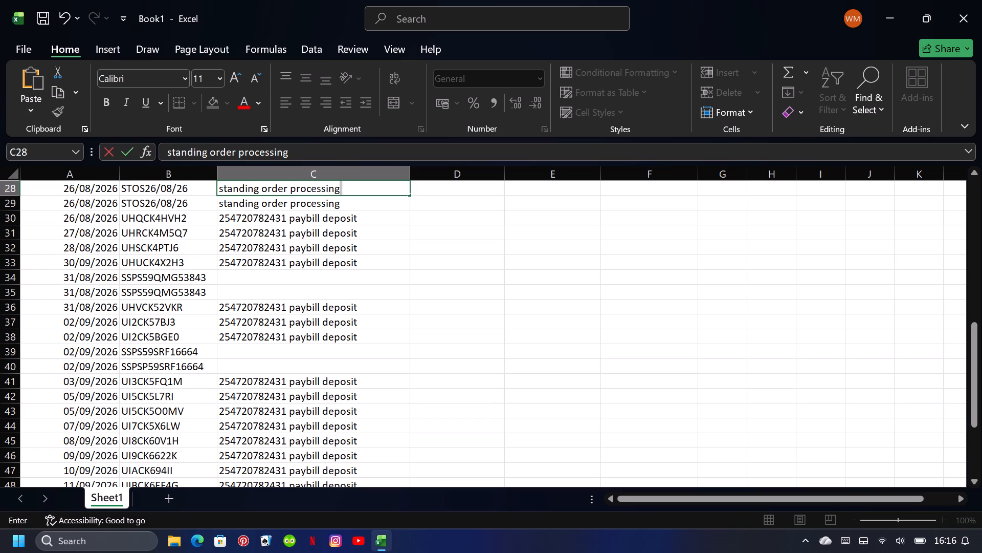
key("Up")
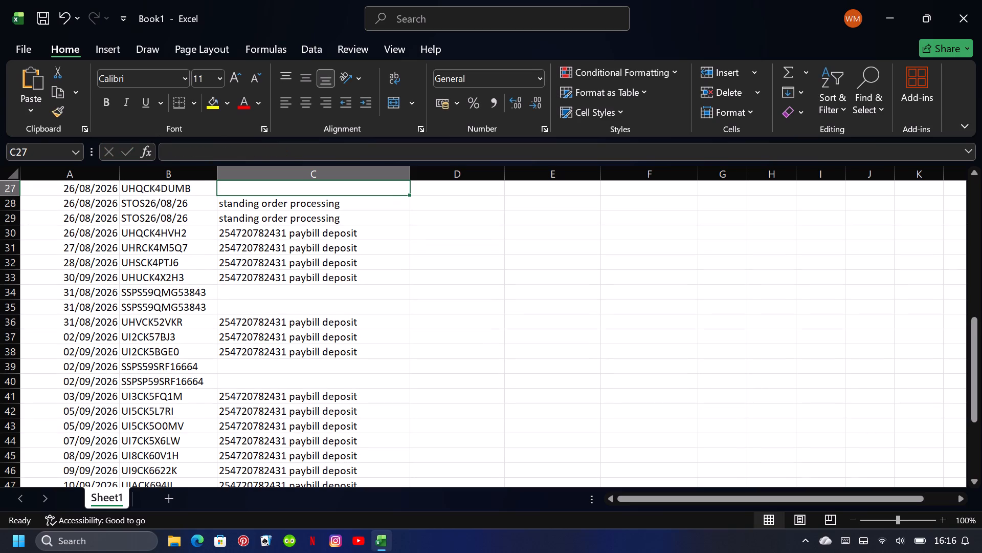
left_click(33, 103)
left_click(95, 139)
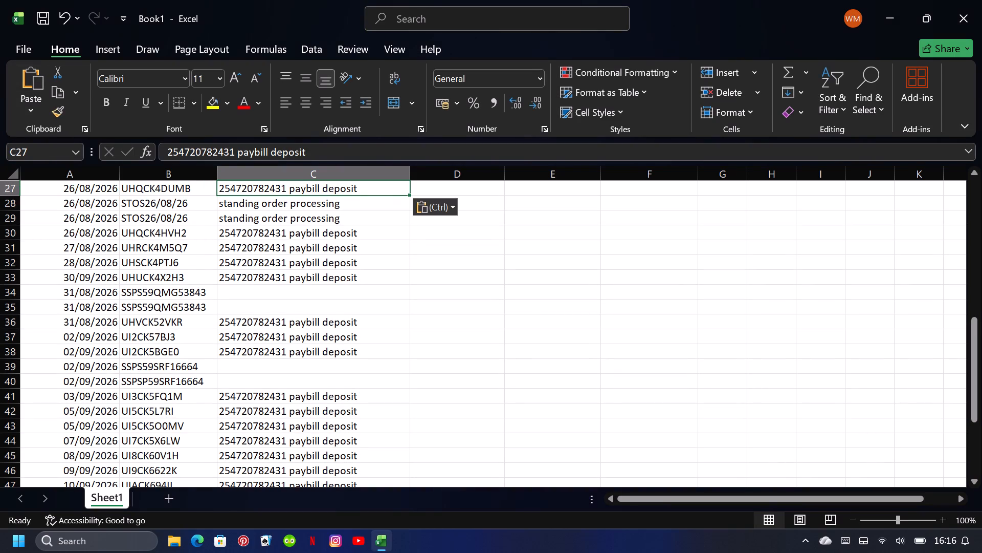
key("Up")
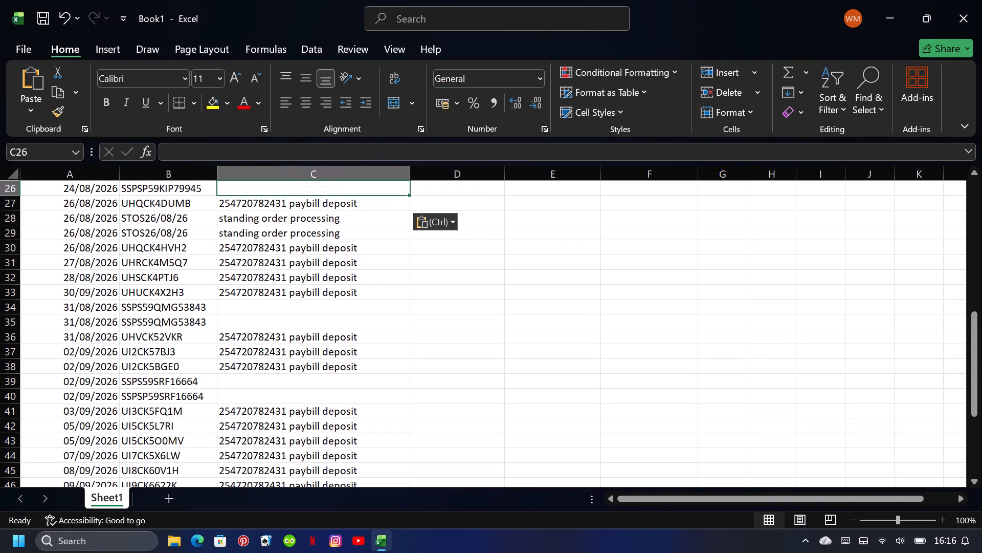
key("Up")
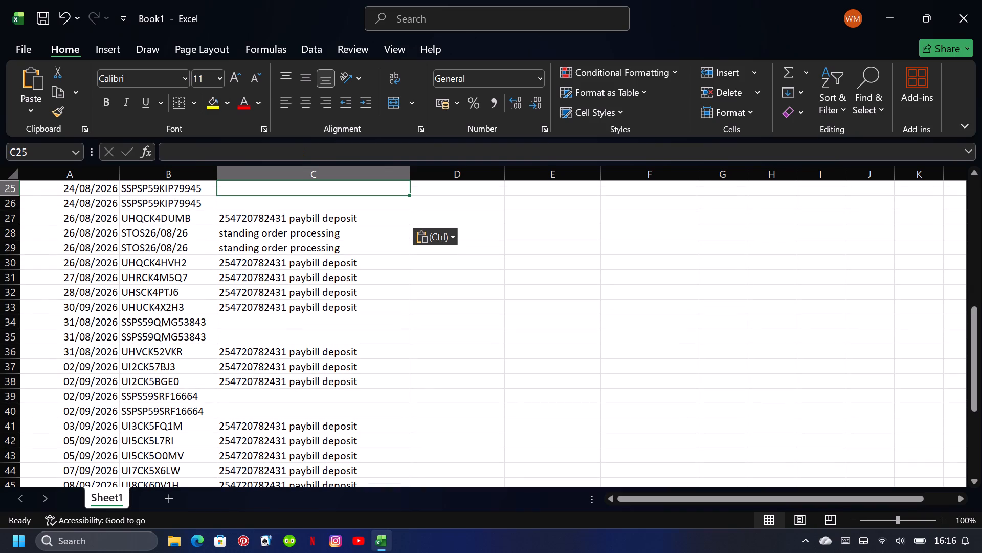
key("Up")
key("Up")
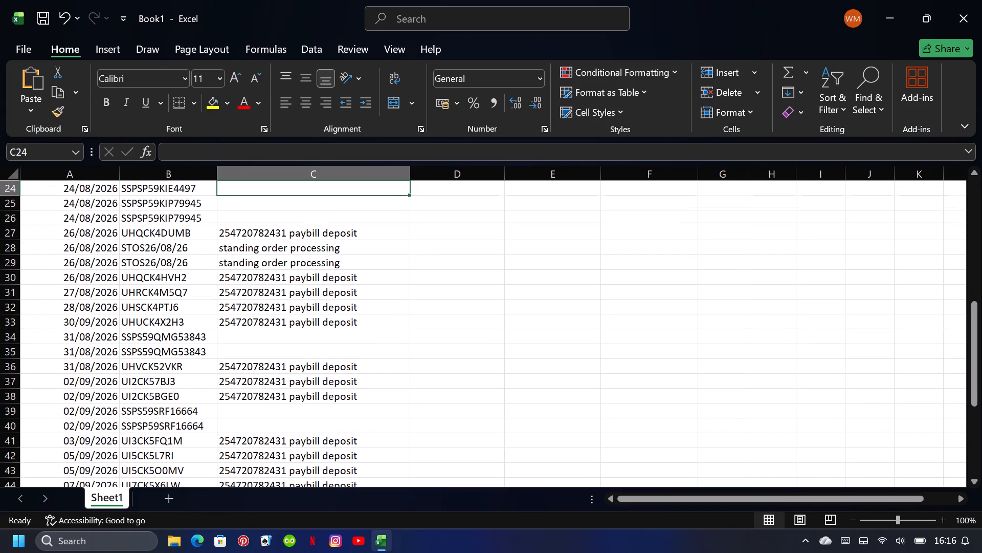
key("Up")
key("Up")
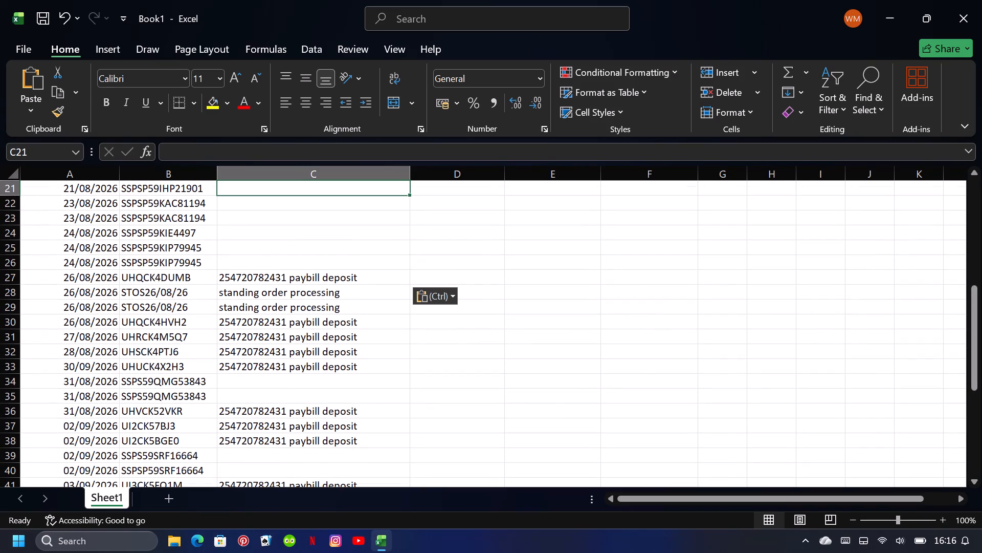
key("Up")
key("Up")
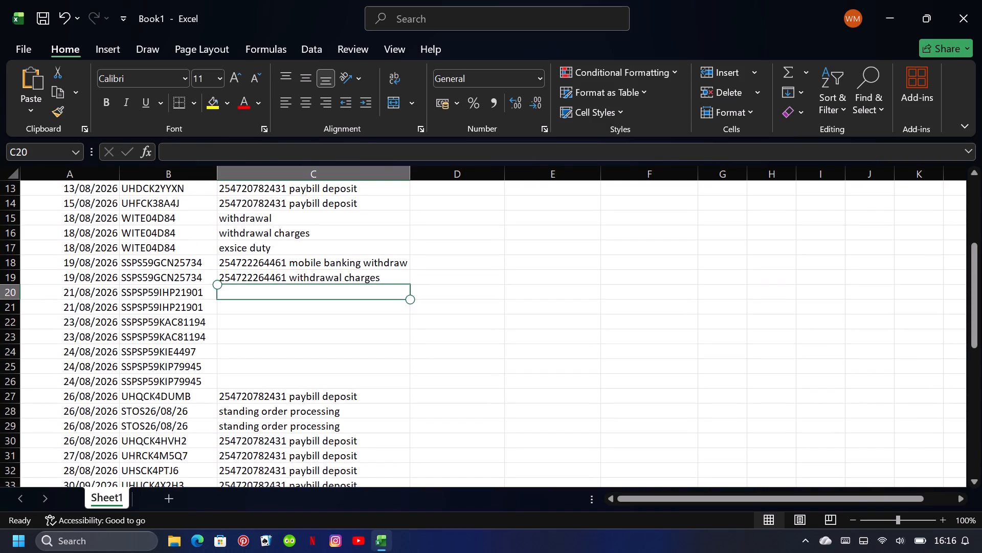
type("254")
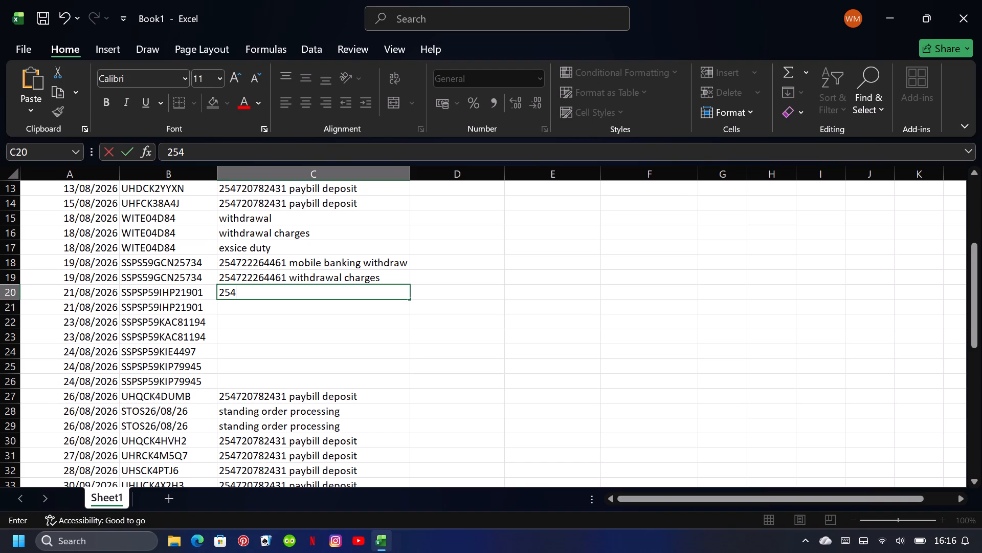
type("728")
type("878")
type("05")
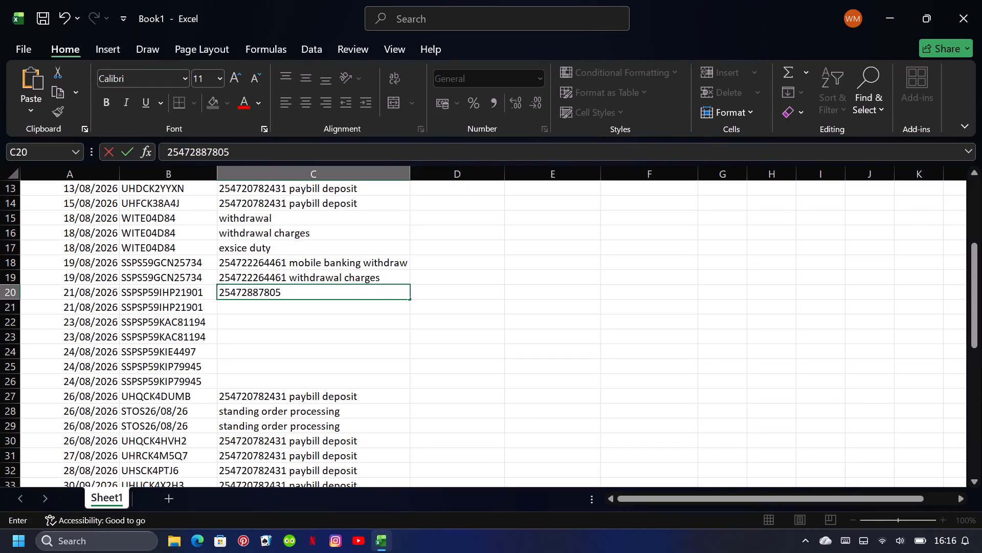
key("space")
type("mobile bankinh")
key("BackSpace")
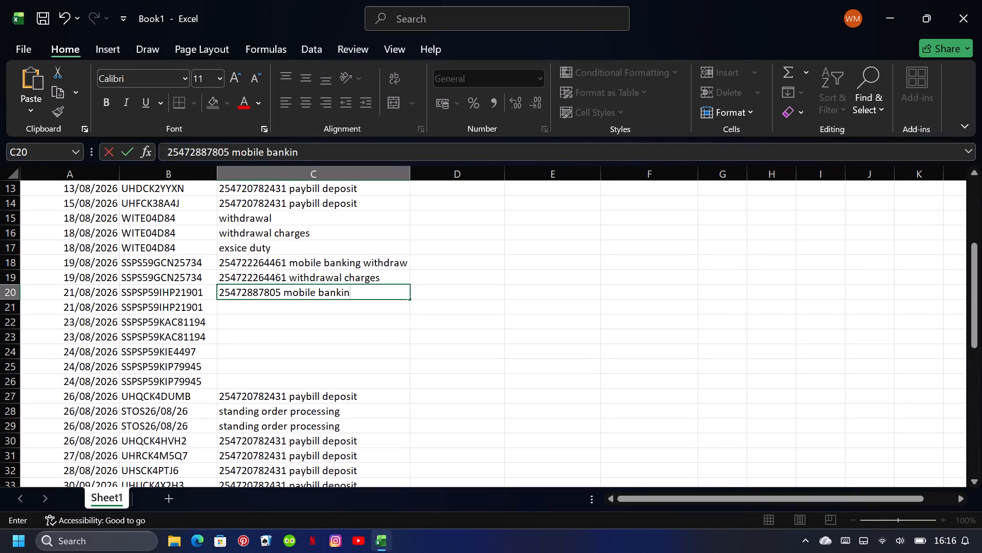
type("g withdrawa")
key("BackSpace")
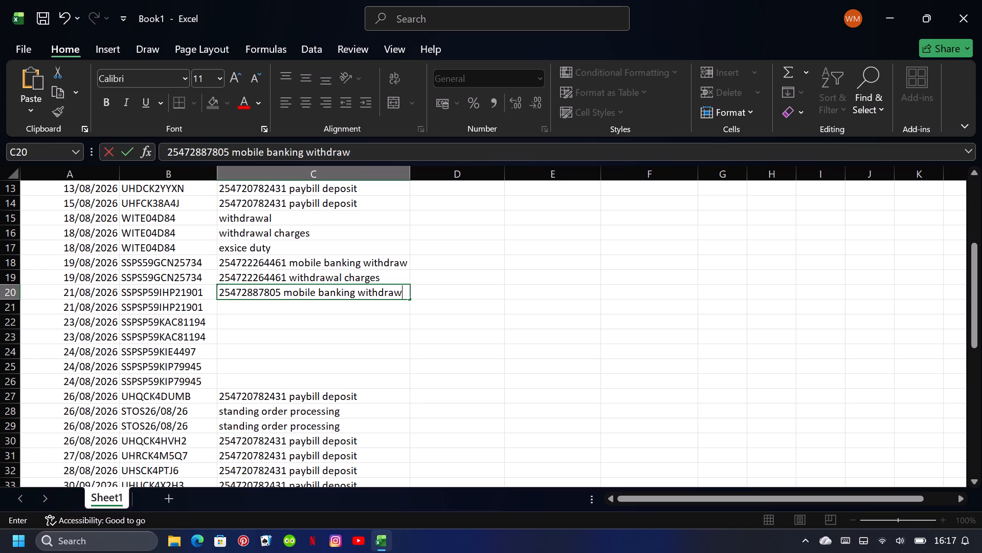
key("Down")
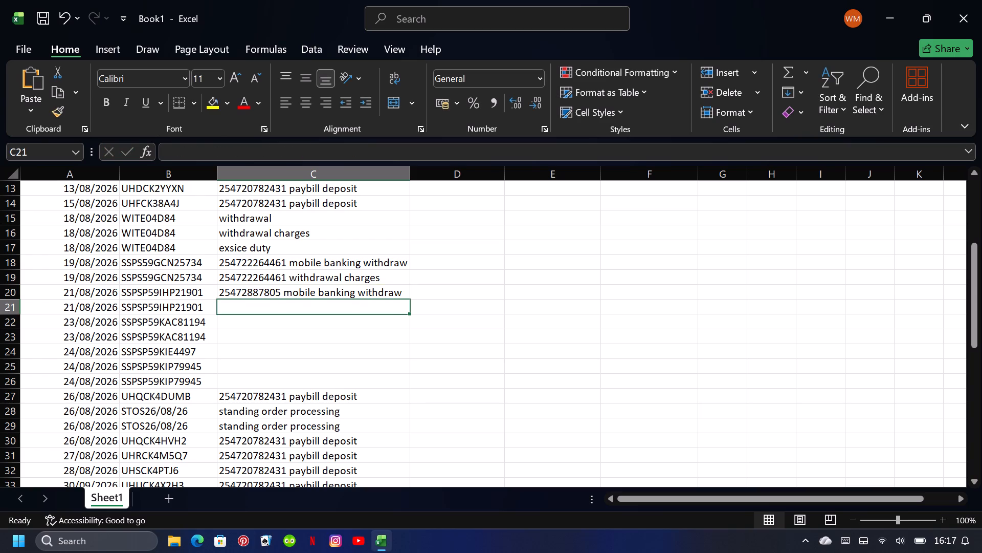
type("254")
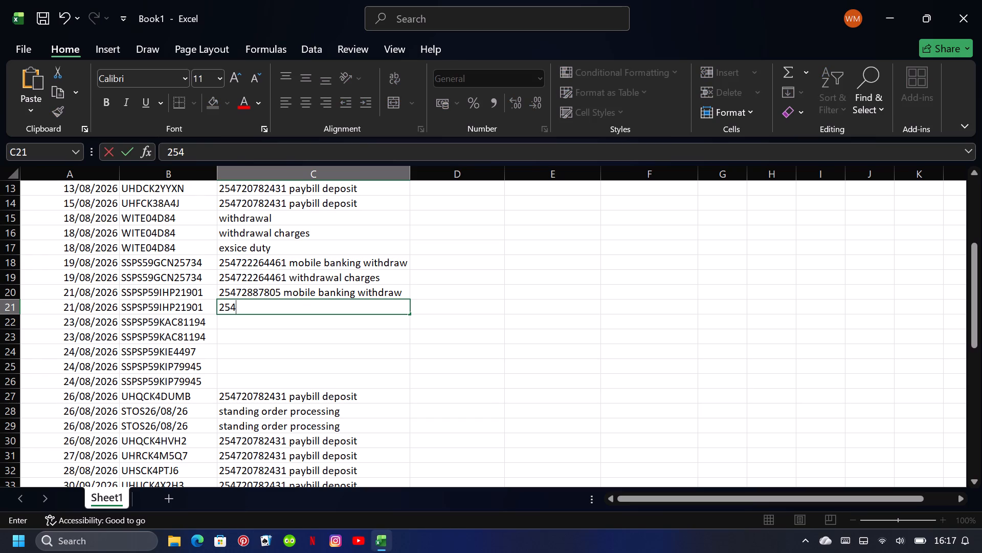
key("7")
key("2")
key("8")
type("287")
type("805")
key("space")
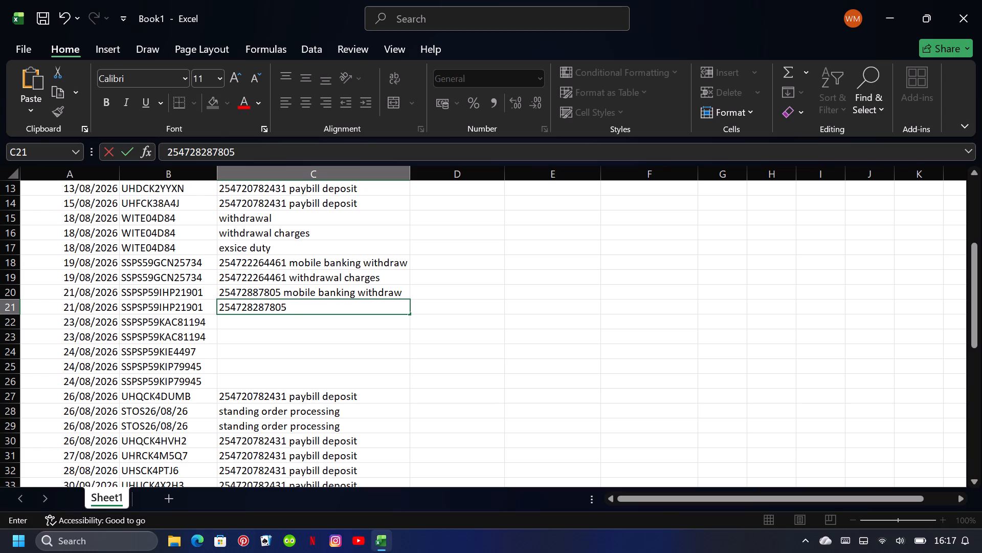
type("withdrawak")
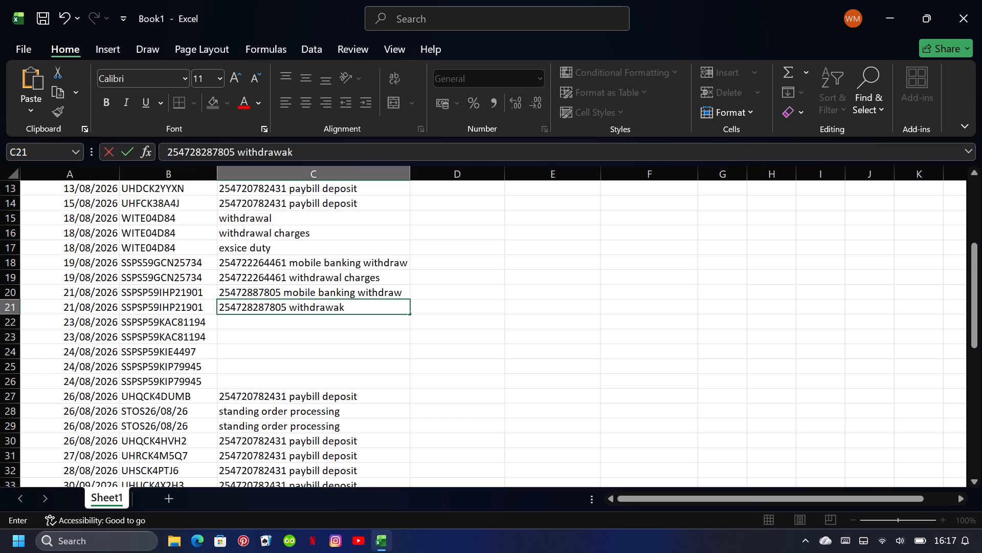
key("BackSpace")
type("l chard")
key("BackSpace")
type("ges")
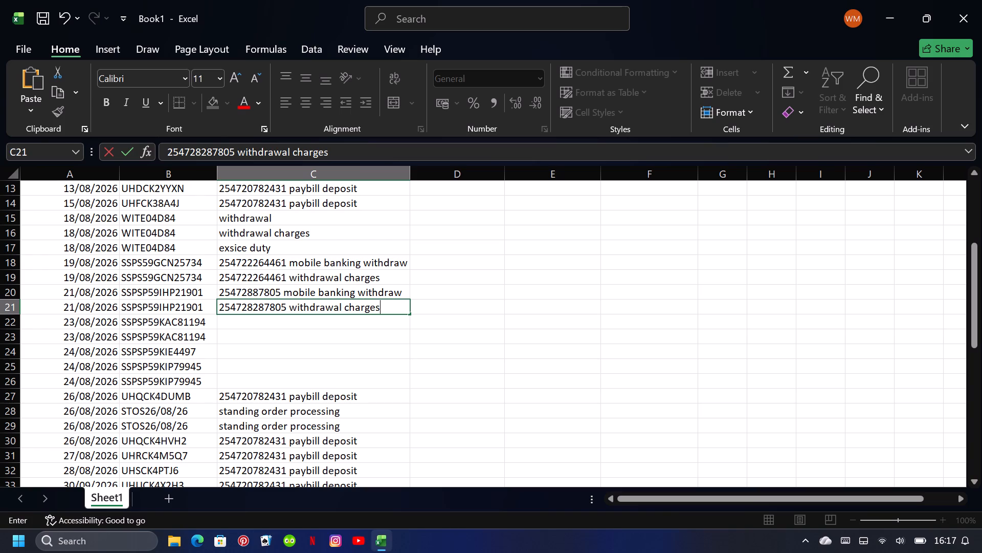
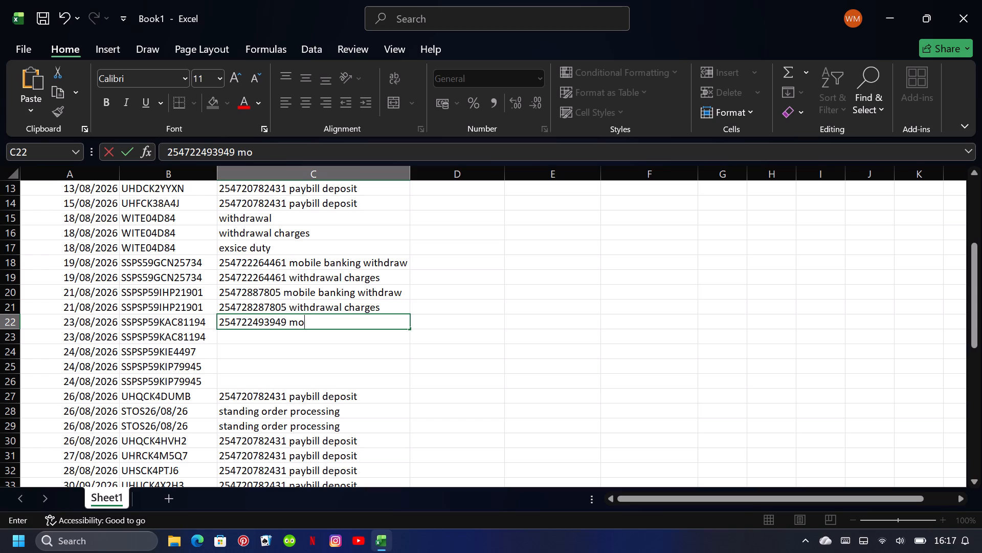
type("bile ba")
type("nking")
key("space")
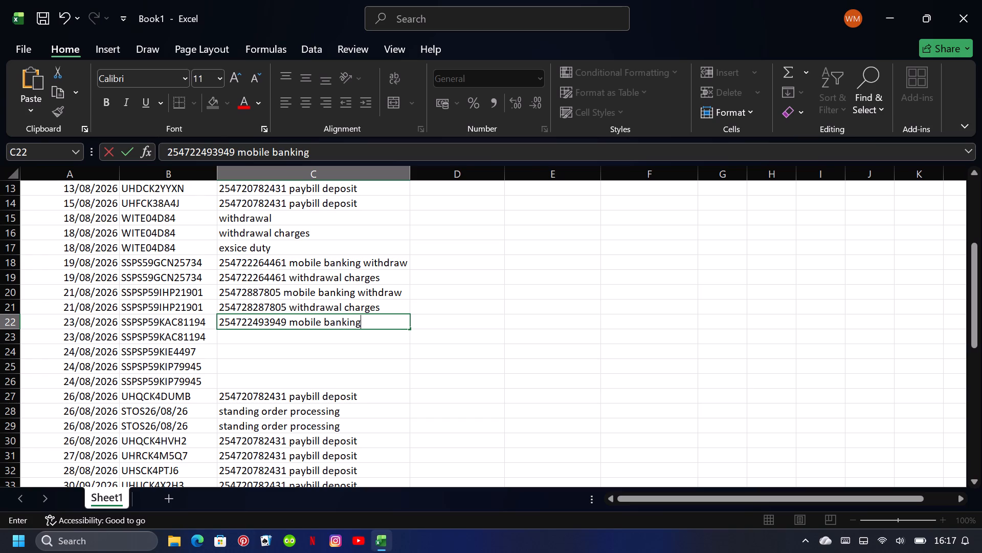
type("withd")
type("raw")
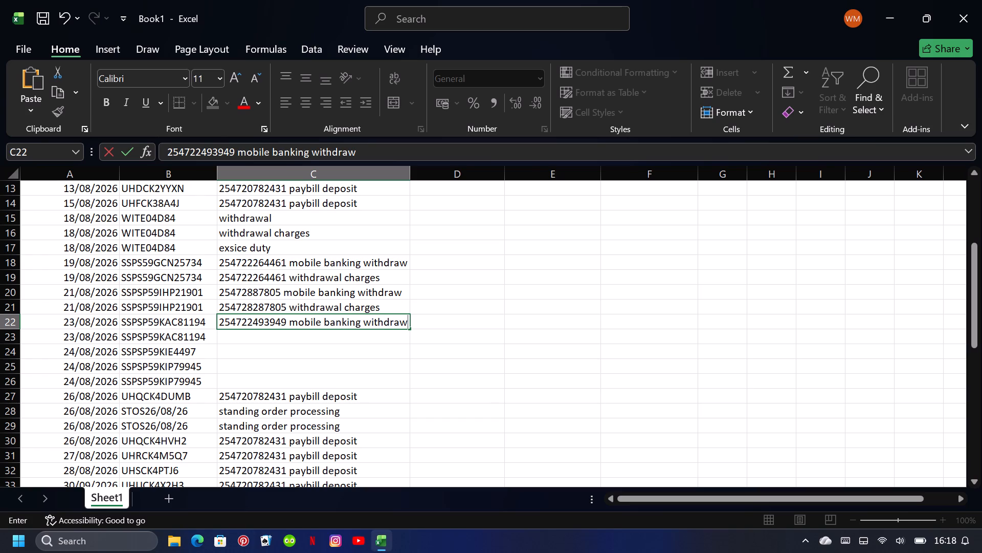
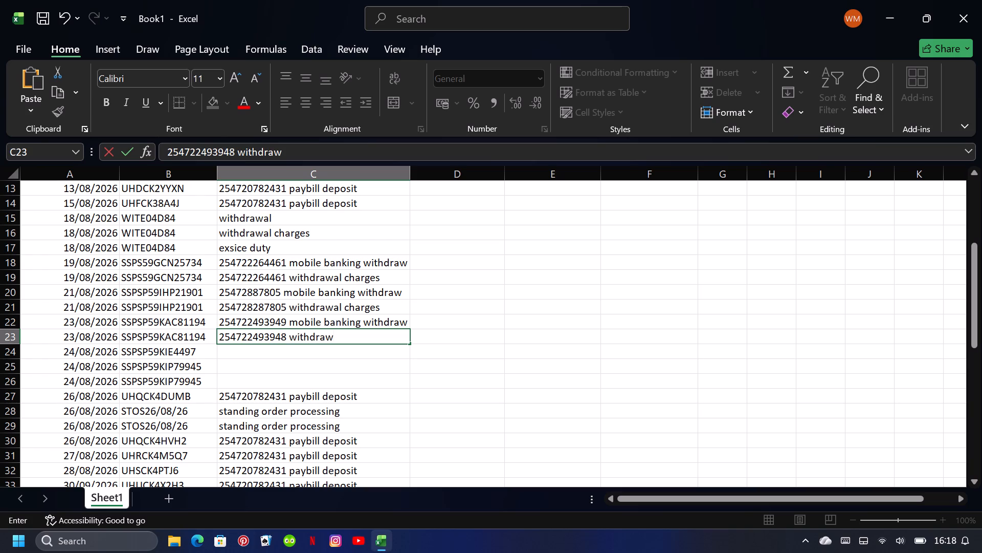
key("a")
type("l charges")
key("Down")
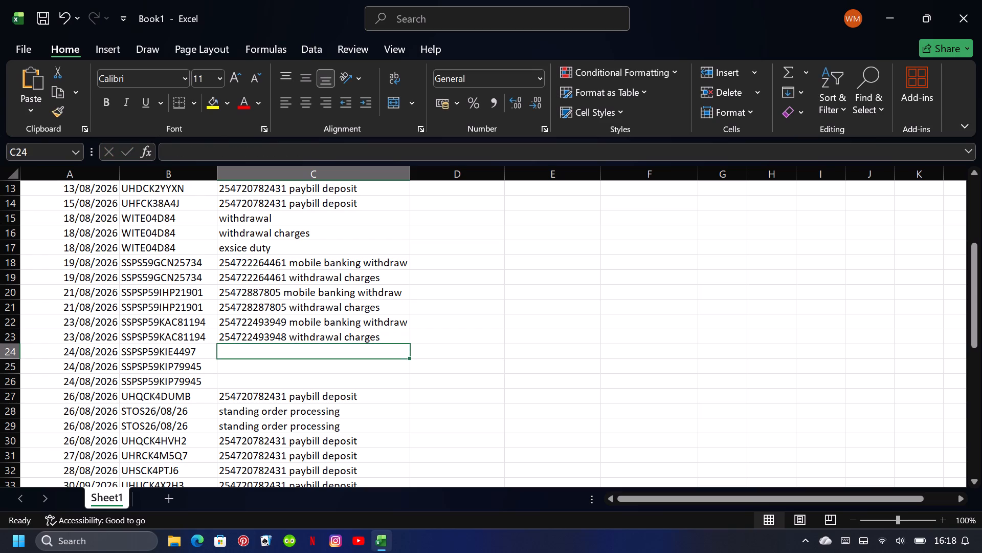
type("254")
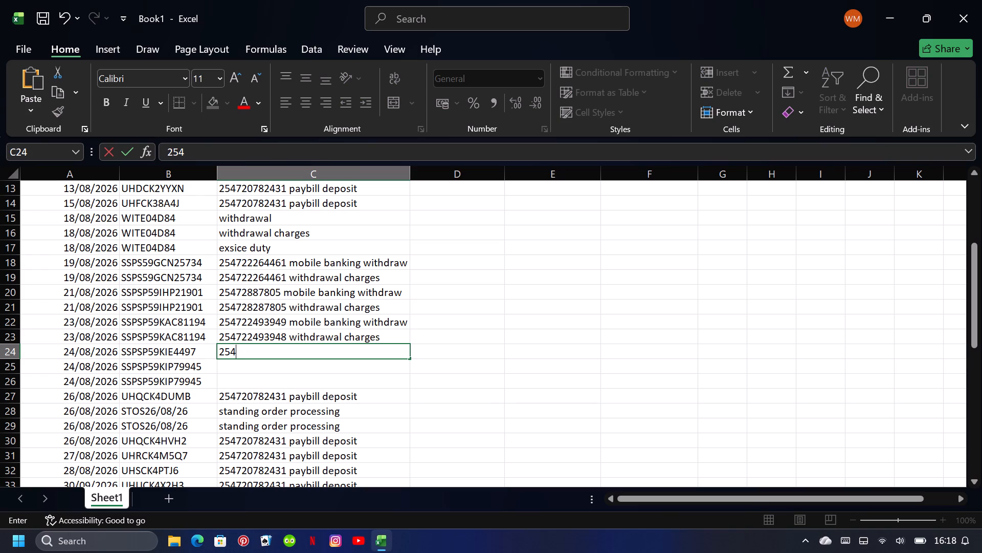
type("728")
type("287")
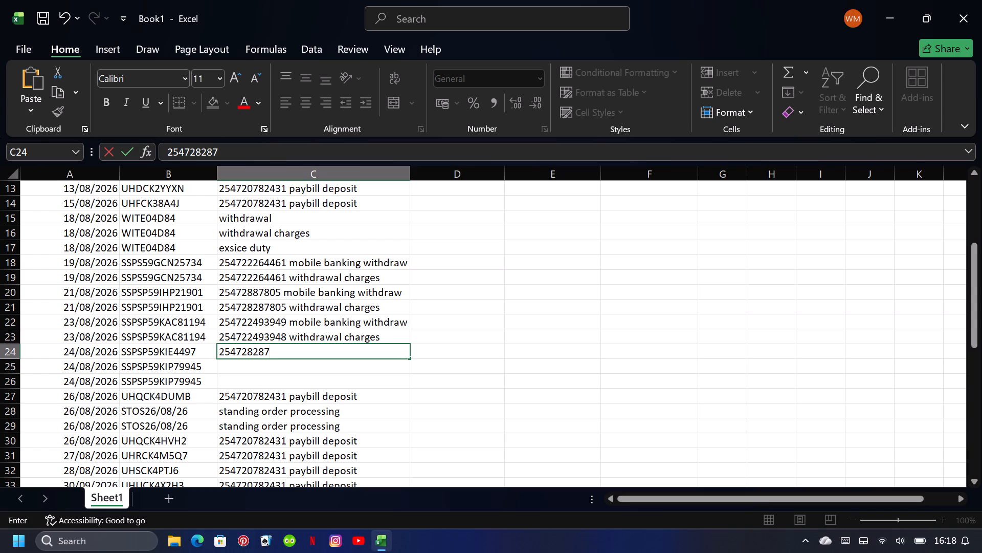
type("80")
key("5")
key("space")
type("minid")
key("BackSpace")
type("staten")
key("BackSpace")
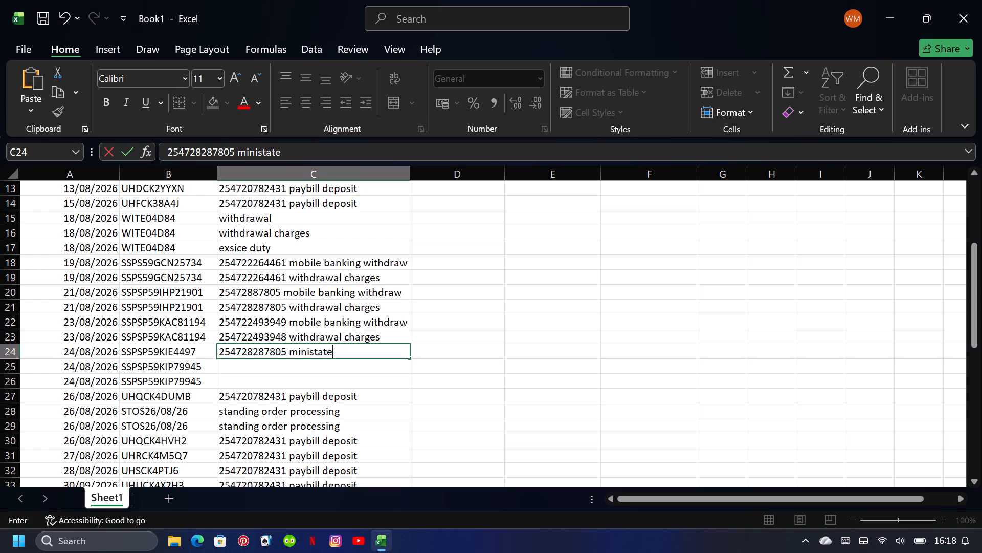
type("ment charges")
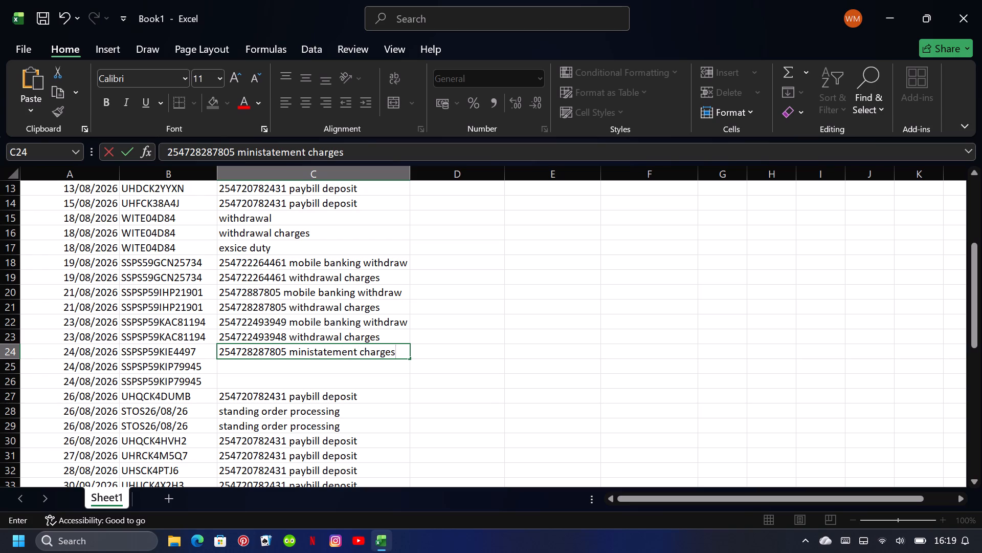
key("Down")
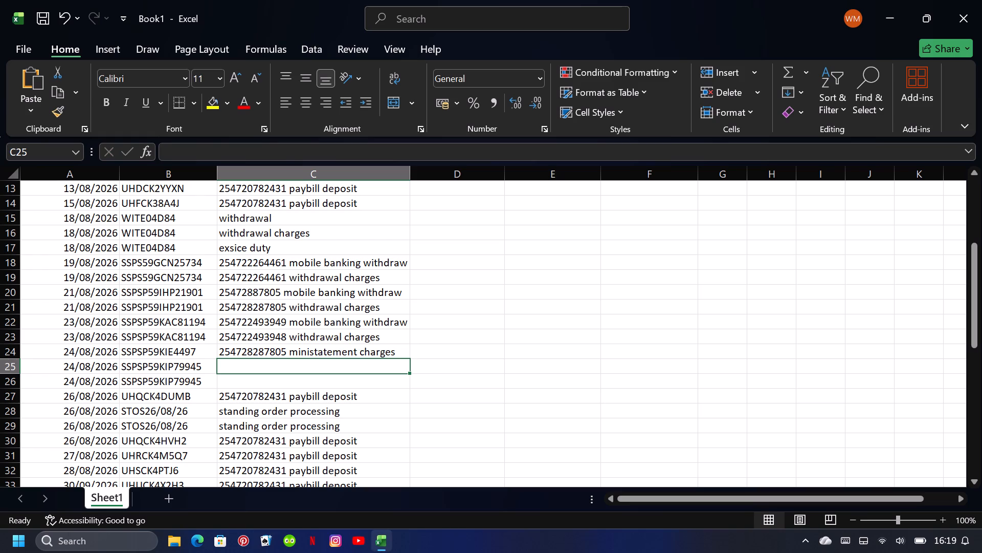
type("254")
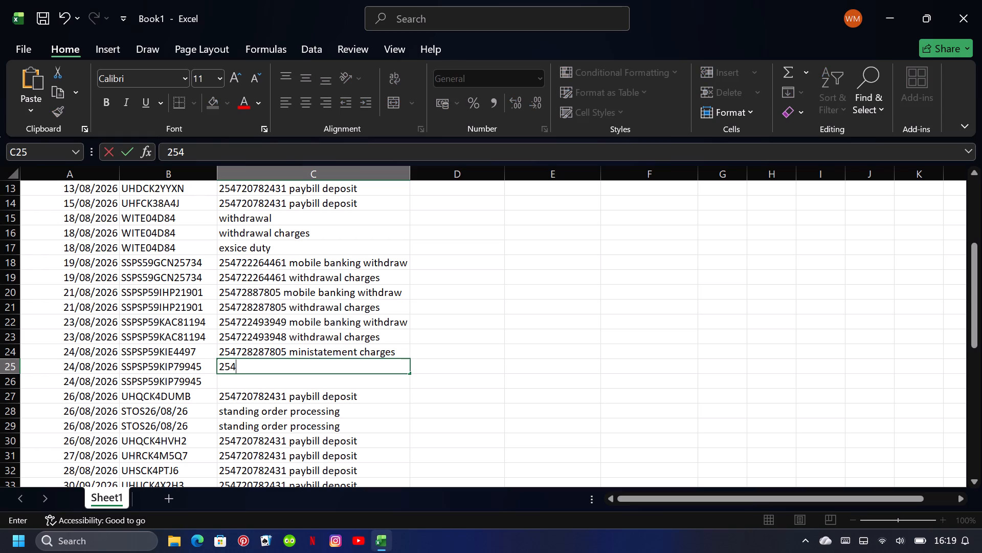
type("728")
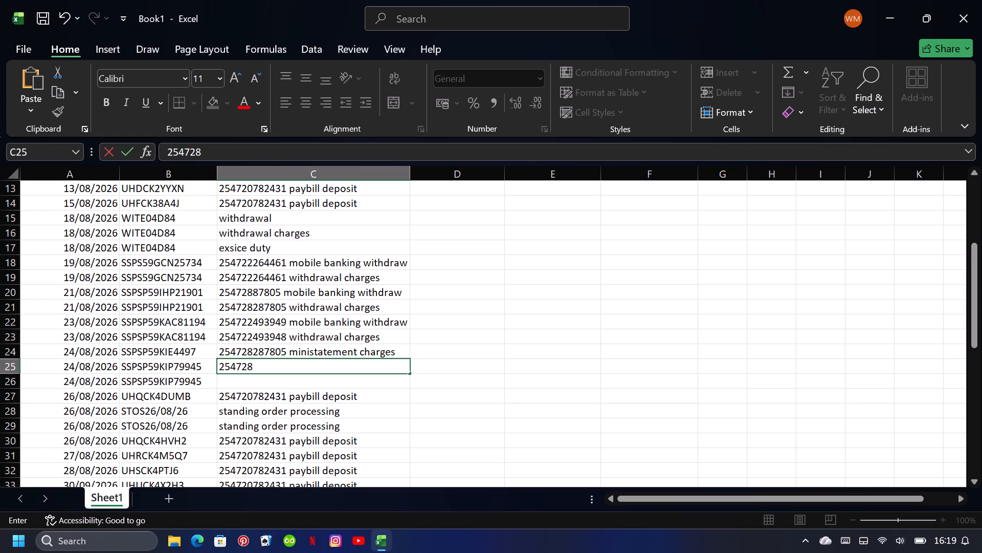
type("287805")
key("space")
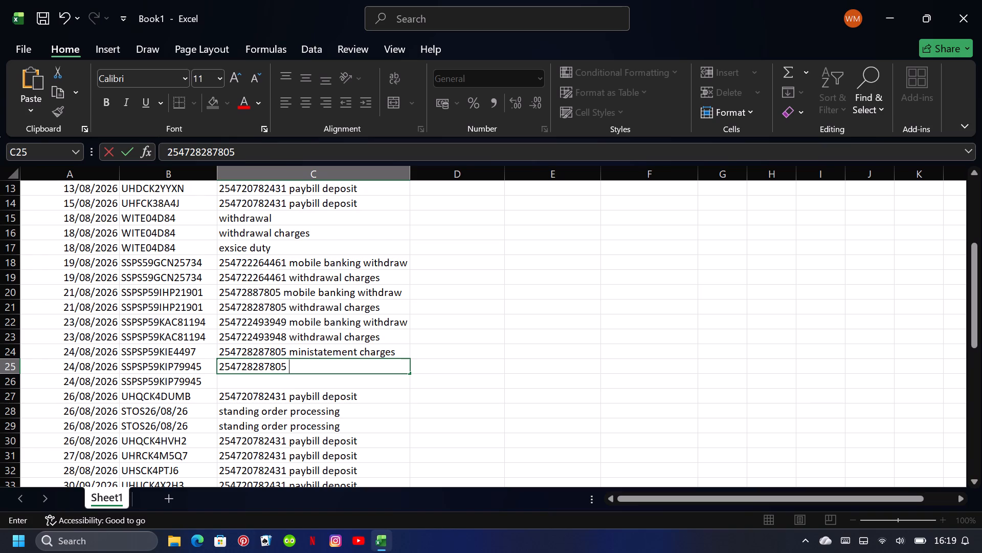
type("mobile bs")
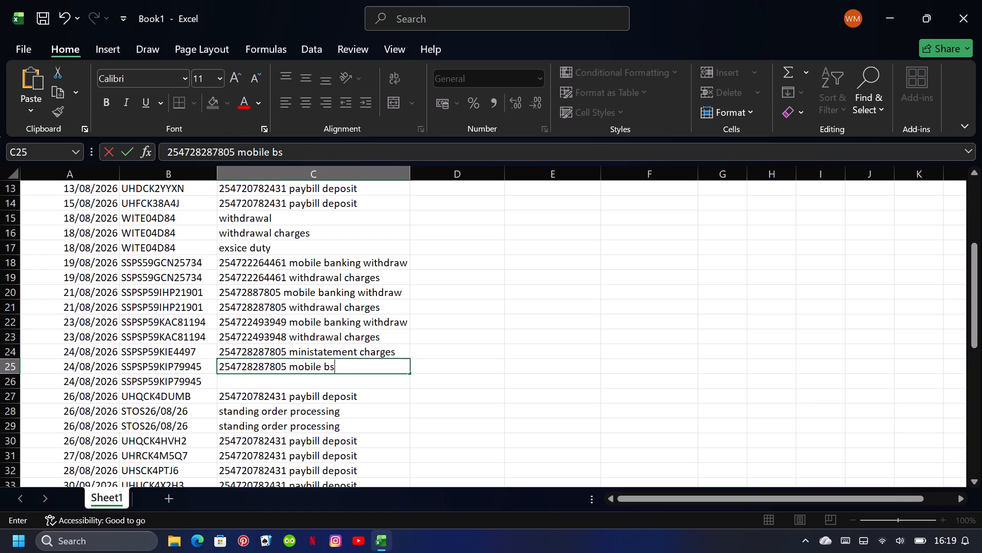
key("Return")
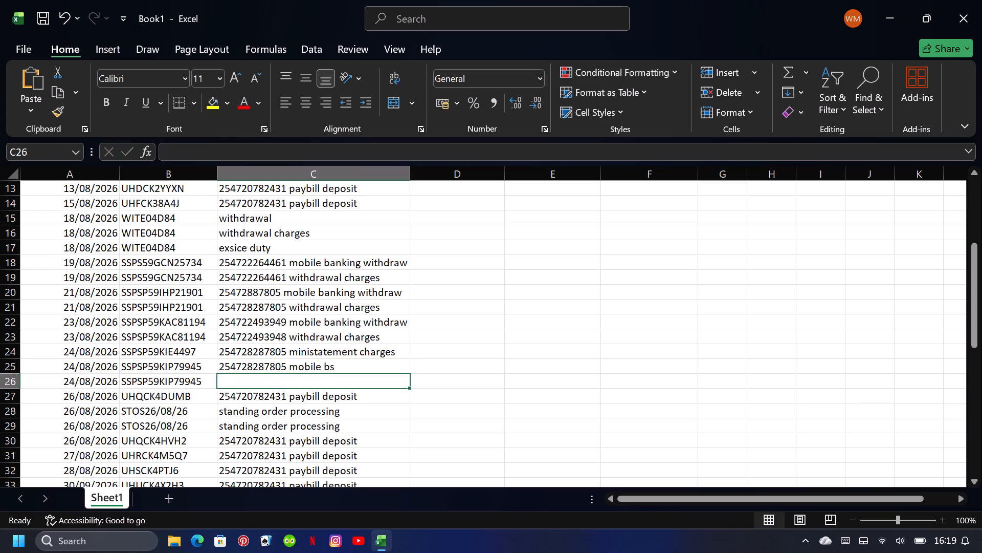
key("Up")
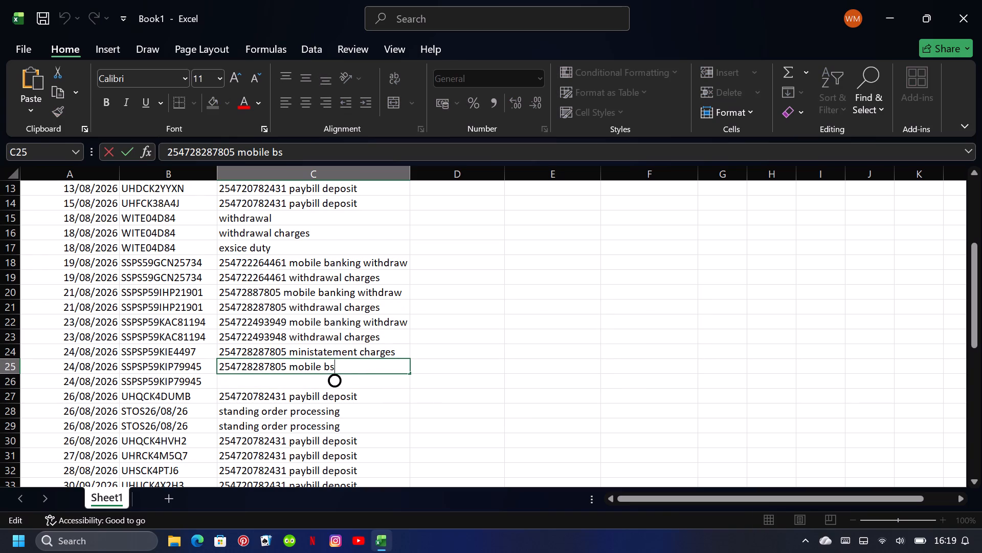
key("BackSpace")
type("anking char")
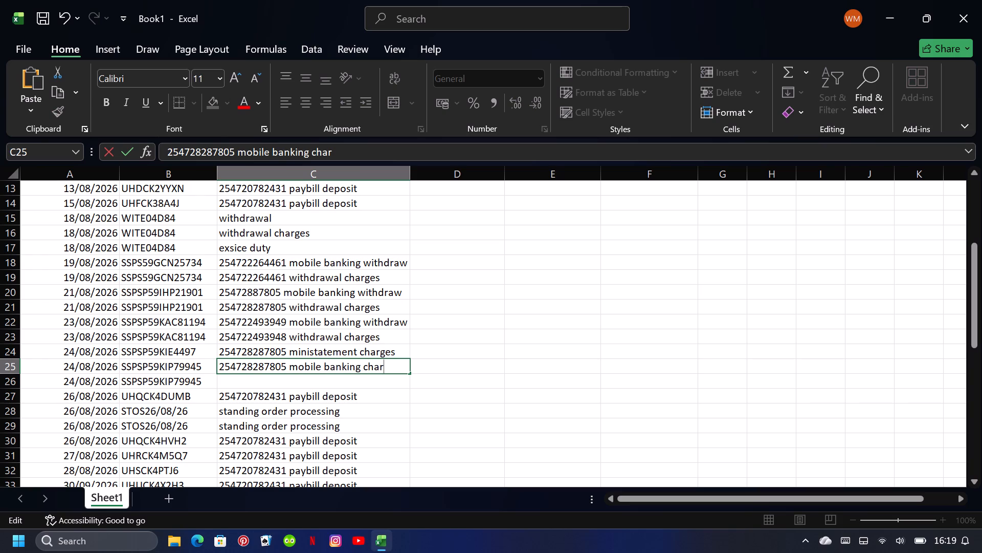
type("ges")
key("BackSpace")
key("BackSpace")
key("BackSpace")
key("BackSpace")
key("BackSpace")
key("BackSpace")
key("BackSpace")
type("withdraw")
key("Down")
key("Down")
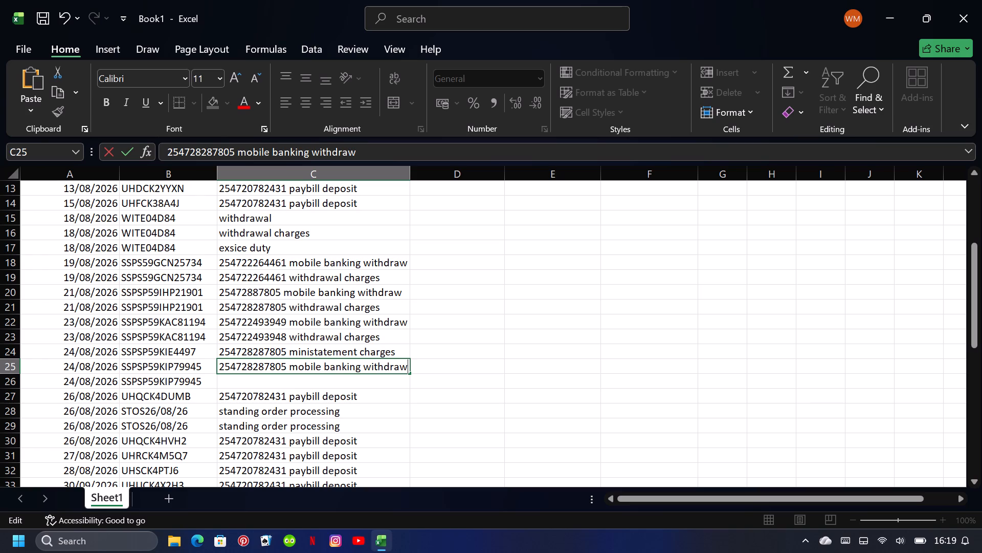
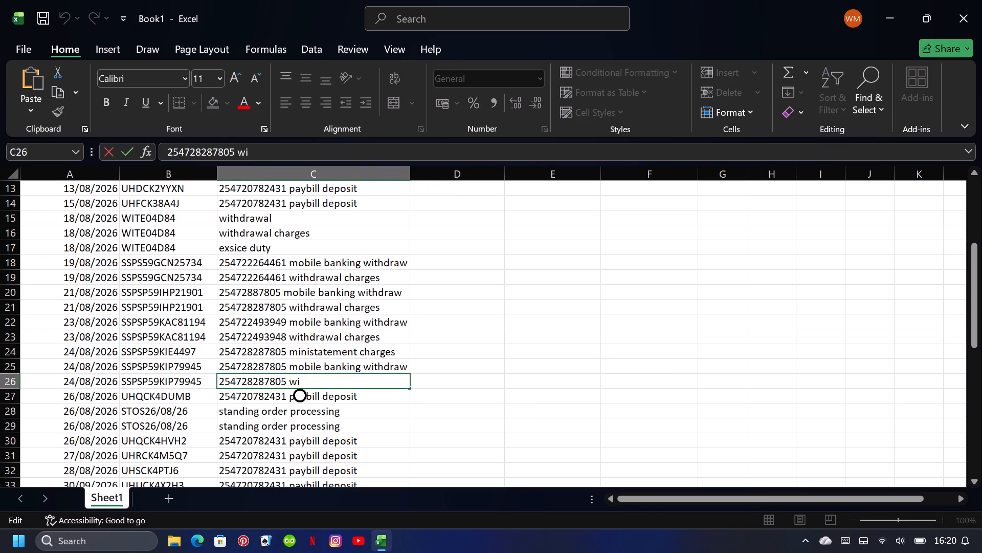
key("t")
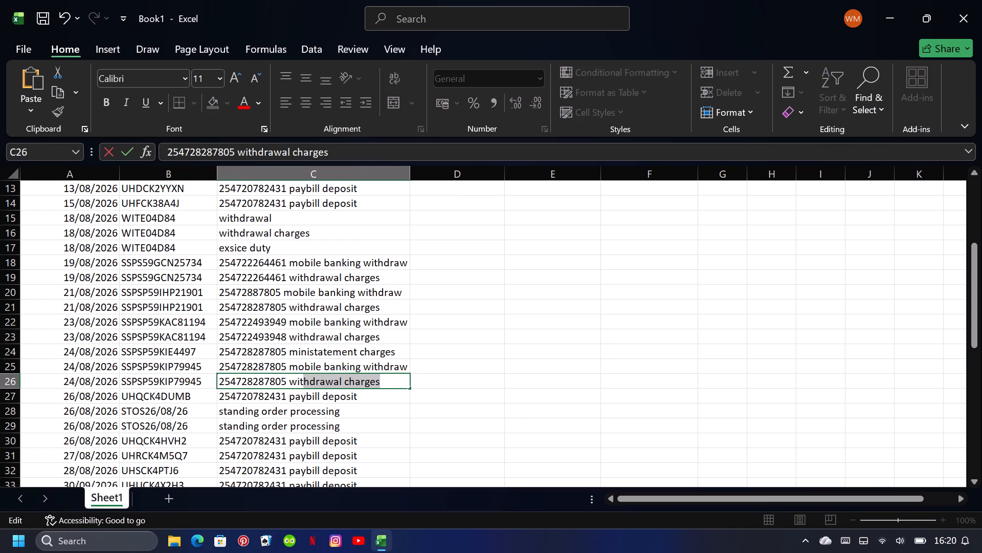
key("Tab")
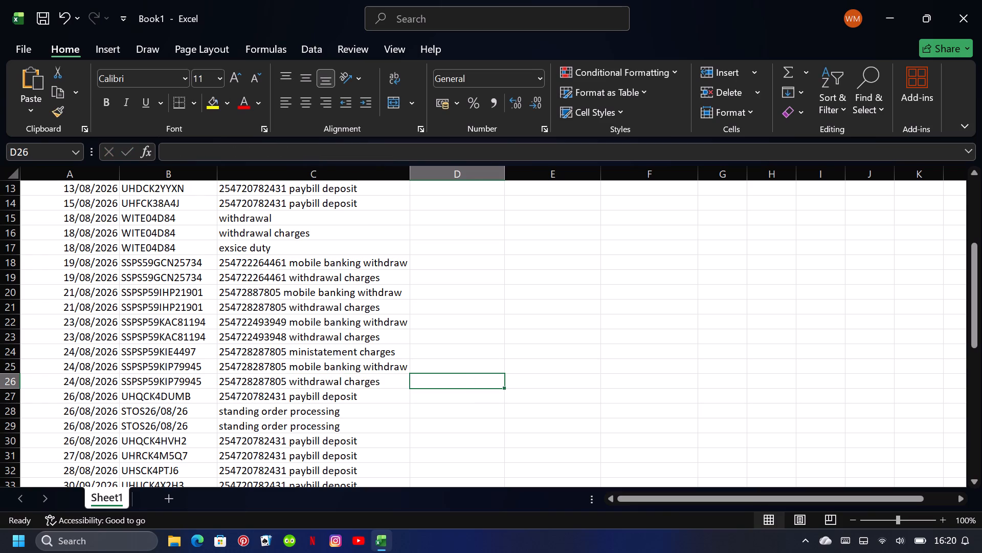
Go to the next blank description cells in column C, for the two SSPS59QMG53843 rows dated 31/08/2026.
key("Down")
key("Down")
key("Down")
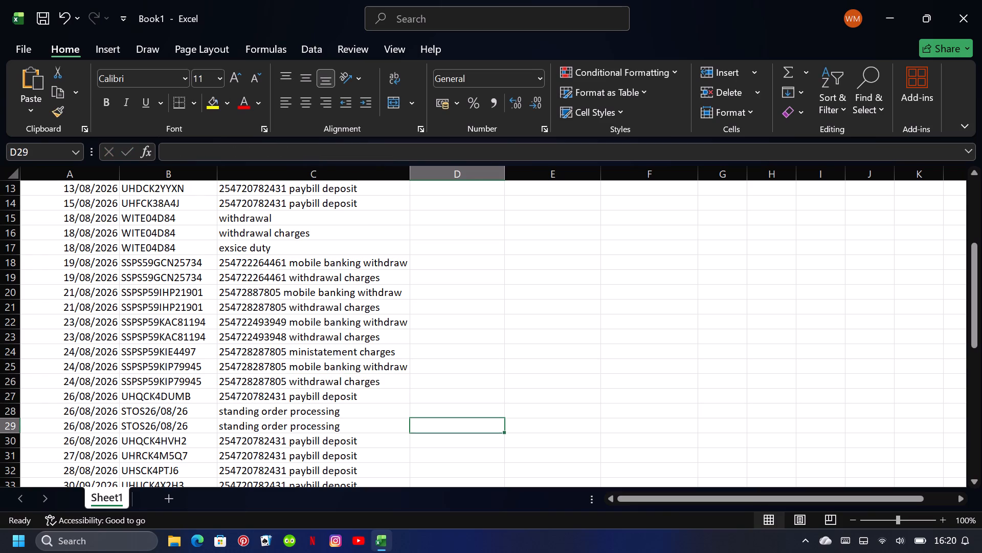
key("Down")
key("Down")
key("Down")
key("Down")
key("Down")
key("Down")
key("Down")
key("Down")
key("Down")
key("Down")
key("Down")
key("Down")
key("Down")
key("Down")
key("Down")
key("Down")
key("Up")
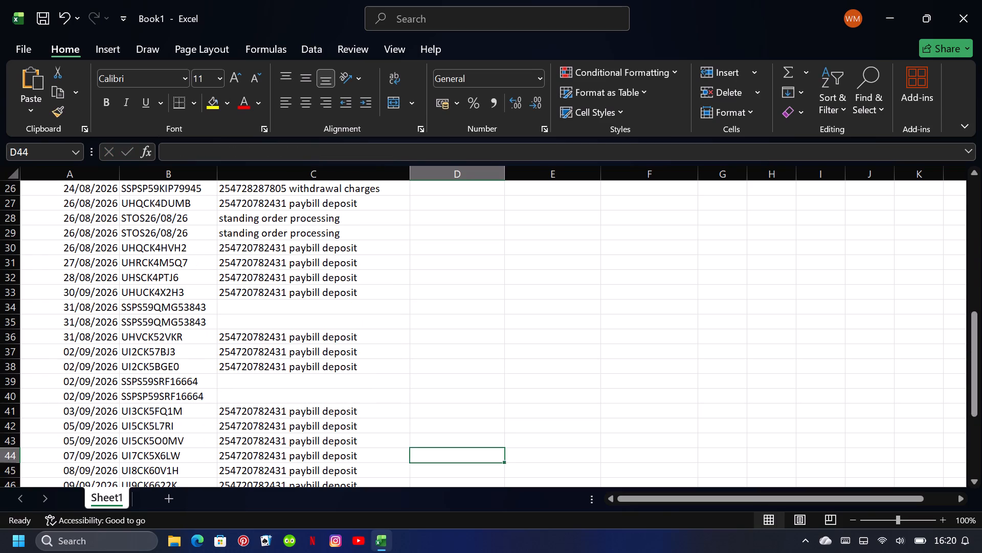
key("Up")
key("Up")
key("Up")
key("Up")
key("Up")
key("Up")
key("Up")
key("Up")
key("Up")
key("Left")
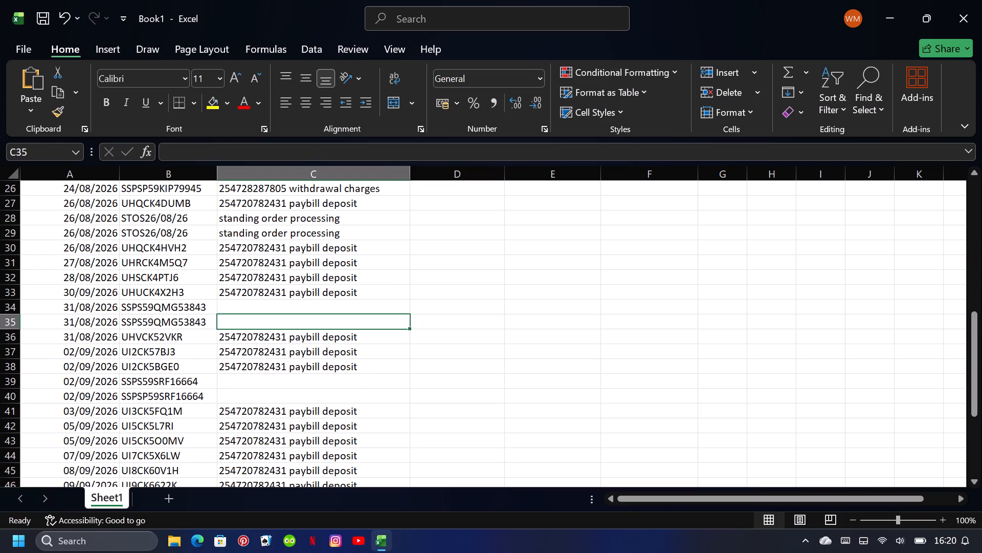
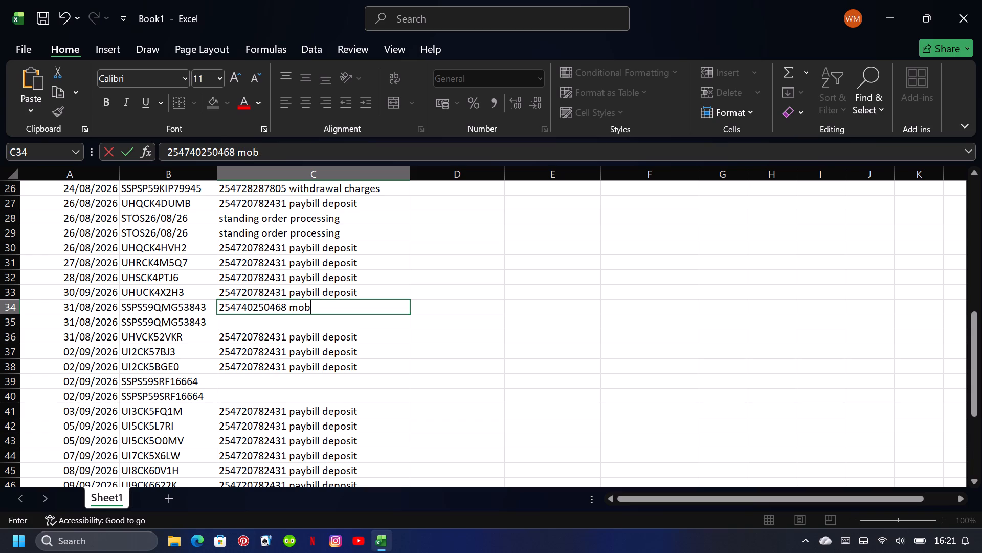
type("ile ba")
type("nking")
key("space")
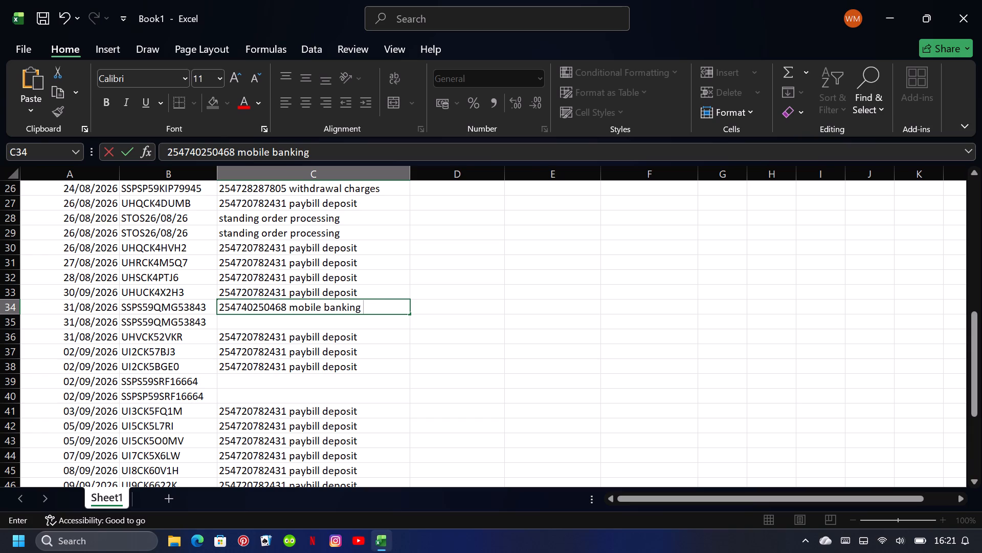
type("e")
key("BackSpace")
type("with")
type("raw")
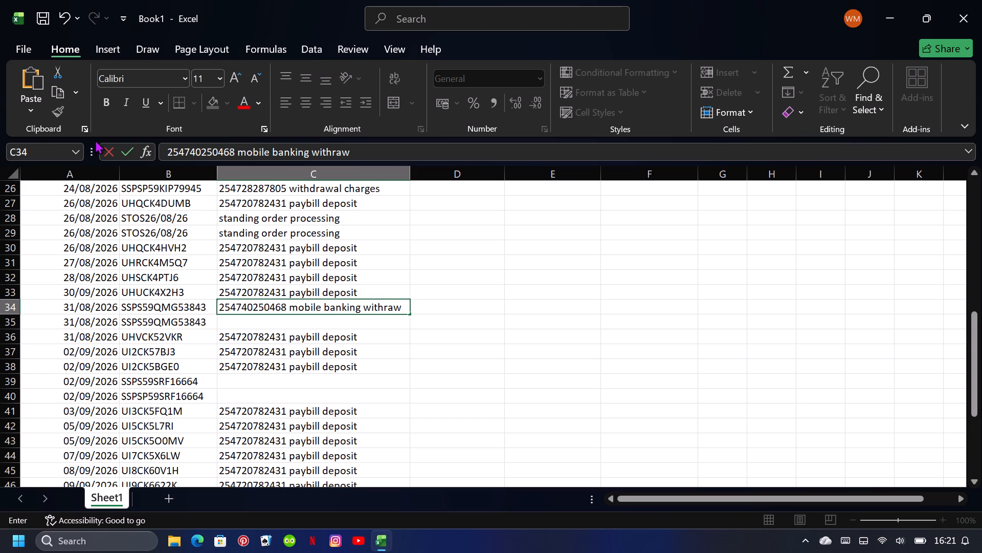
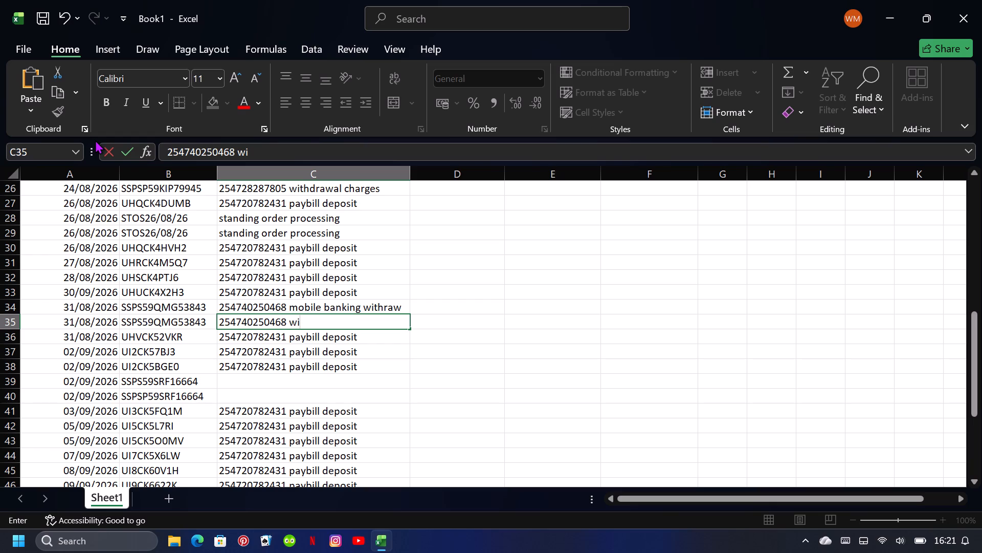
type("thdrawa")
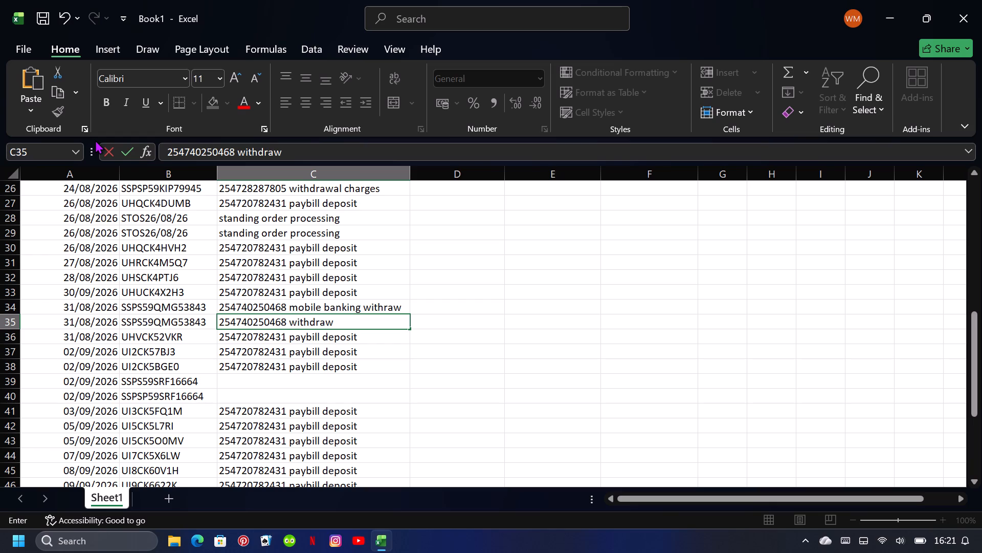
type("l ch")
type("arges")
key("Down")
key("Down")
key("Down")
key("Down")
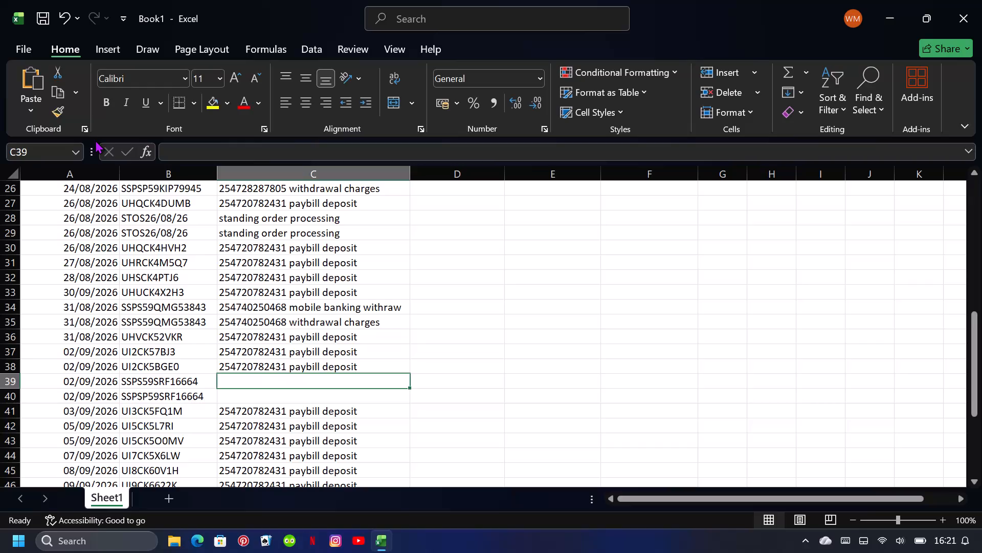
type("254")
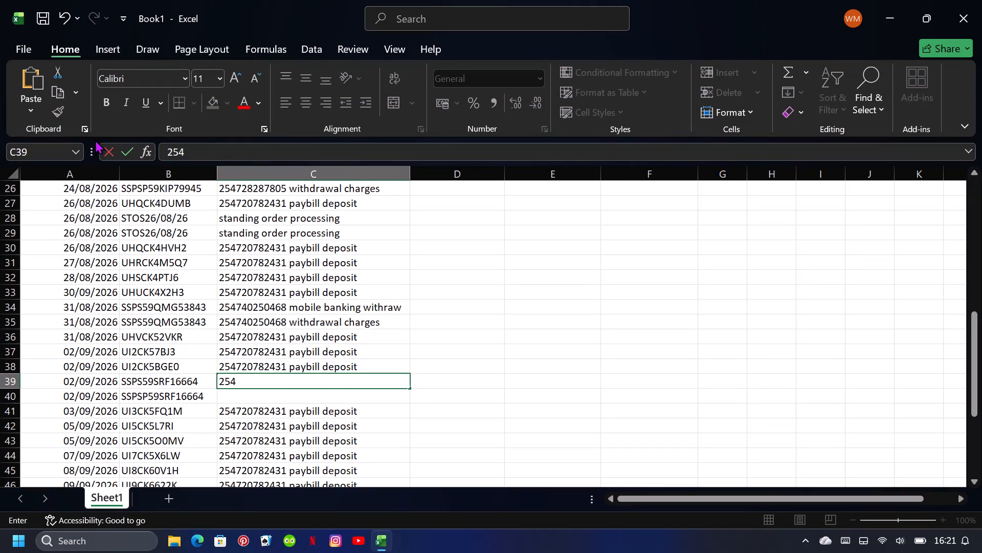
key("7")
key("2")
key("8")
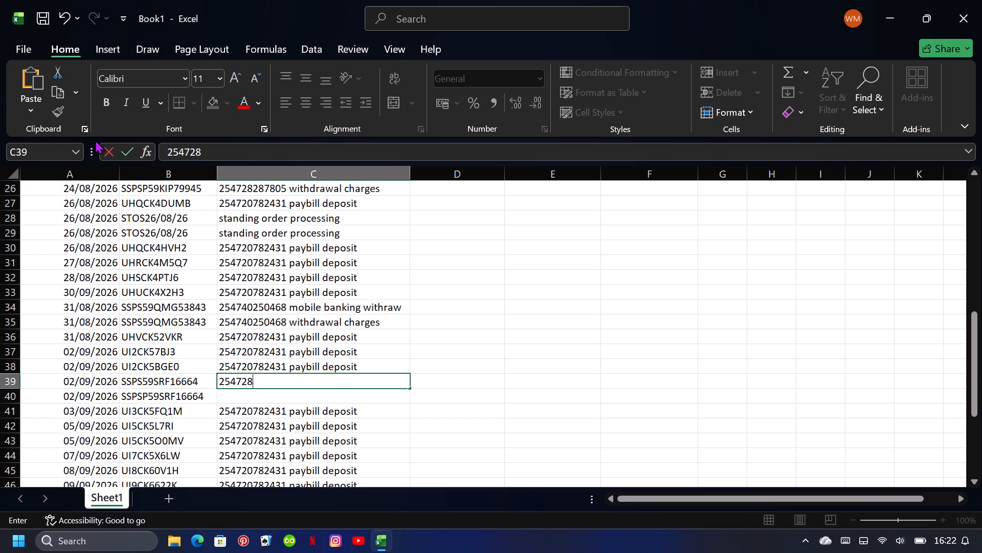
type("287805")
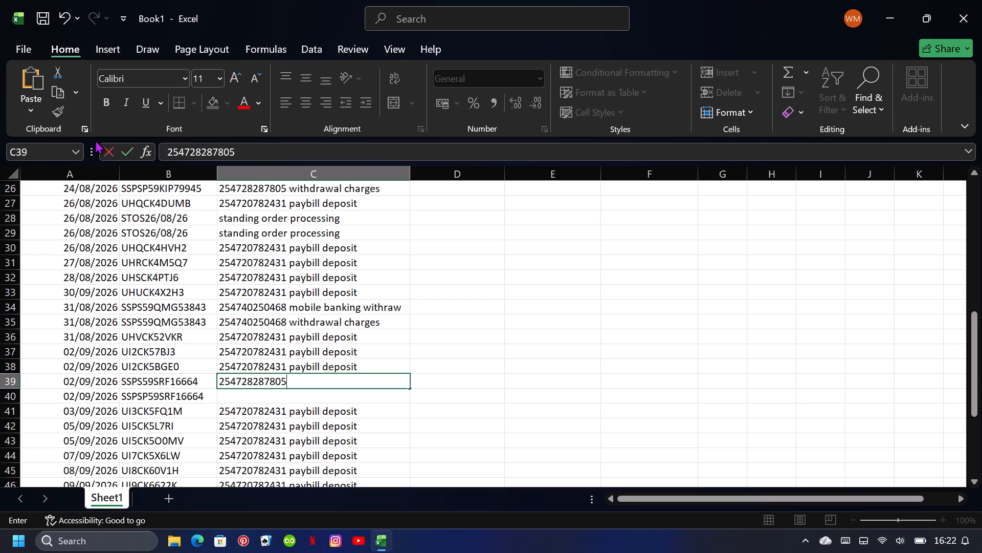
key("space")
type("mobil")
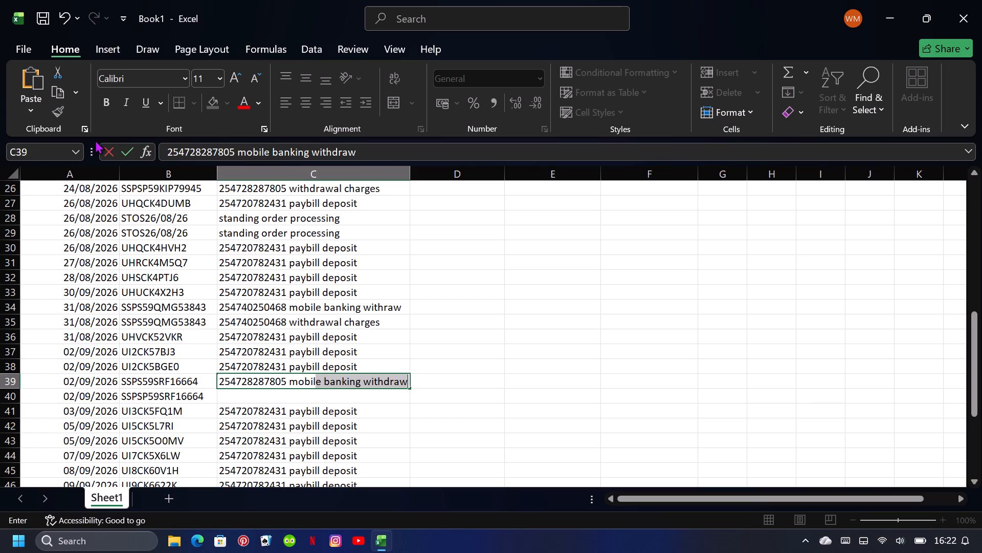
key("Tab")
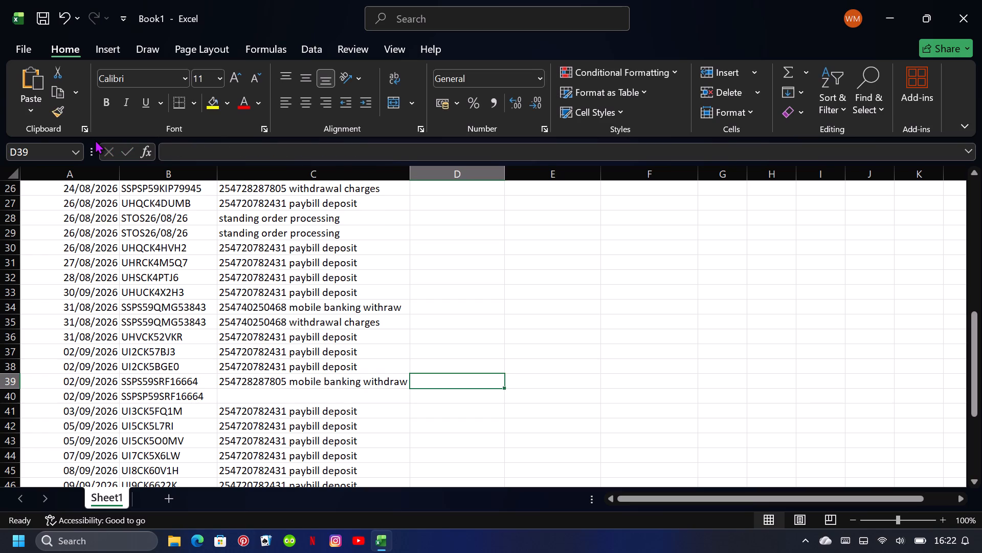
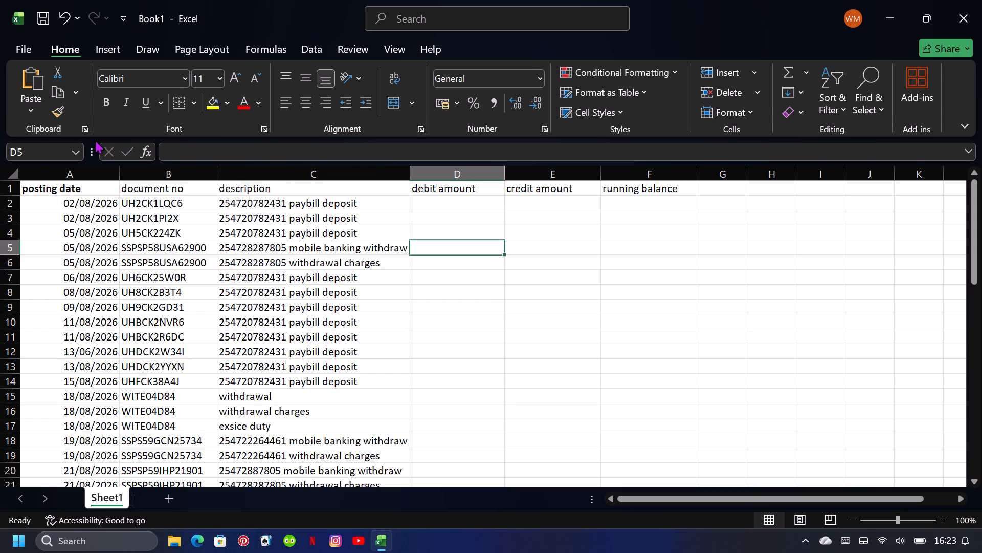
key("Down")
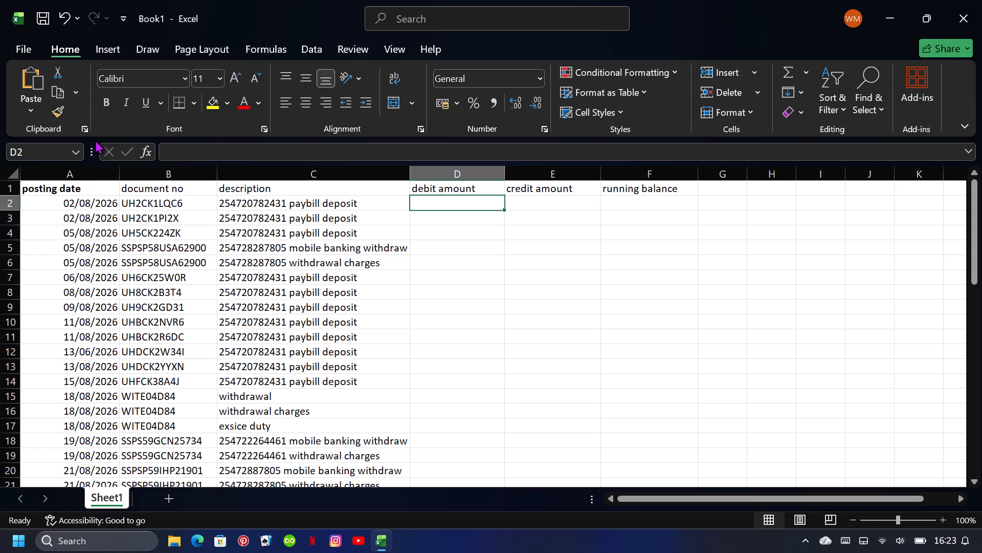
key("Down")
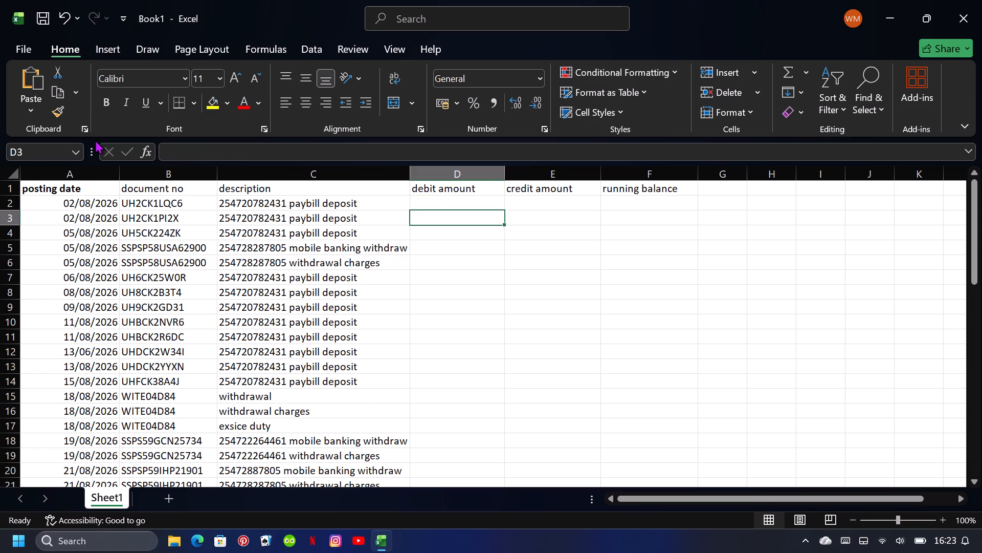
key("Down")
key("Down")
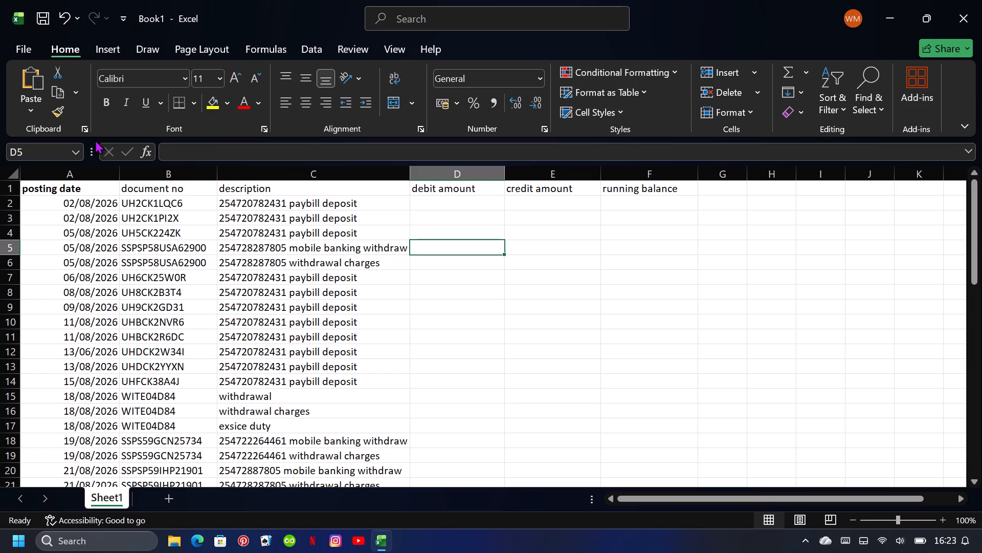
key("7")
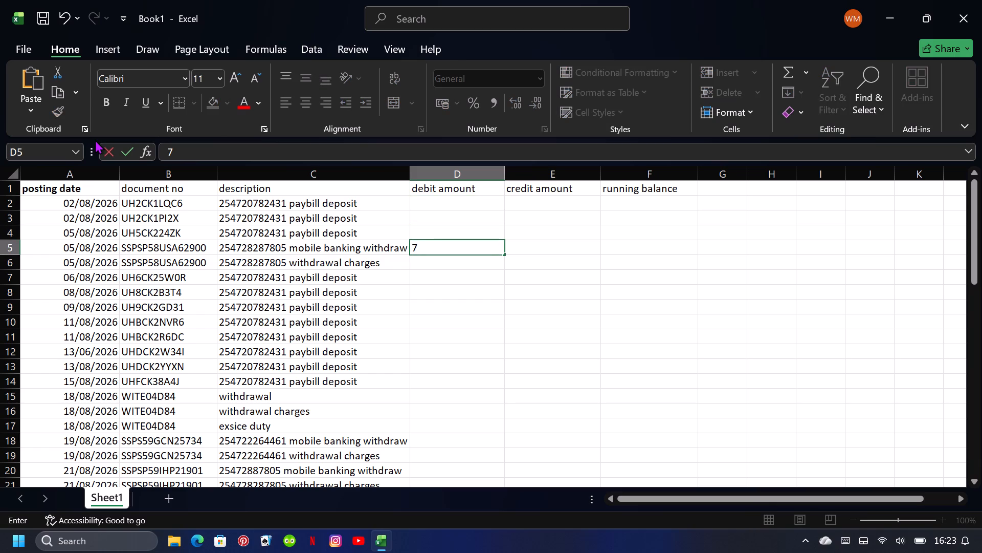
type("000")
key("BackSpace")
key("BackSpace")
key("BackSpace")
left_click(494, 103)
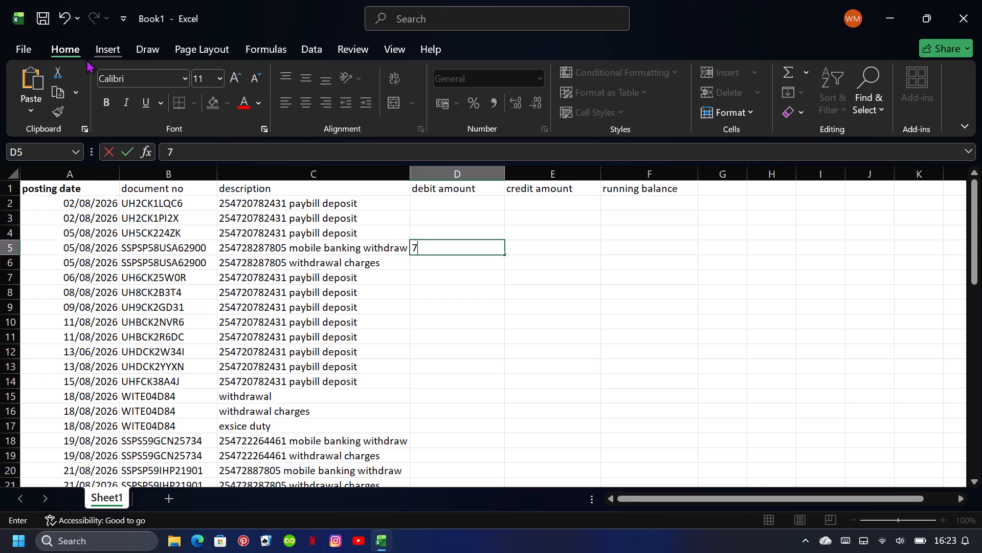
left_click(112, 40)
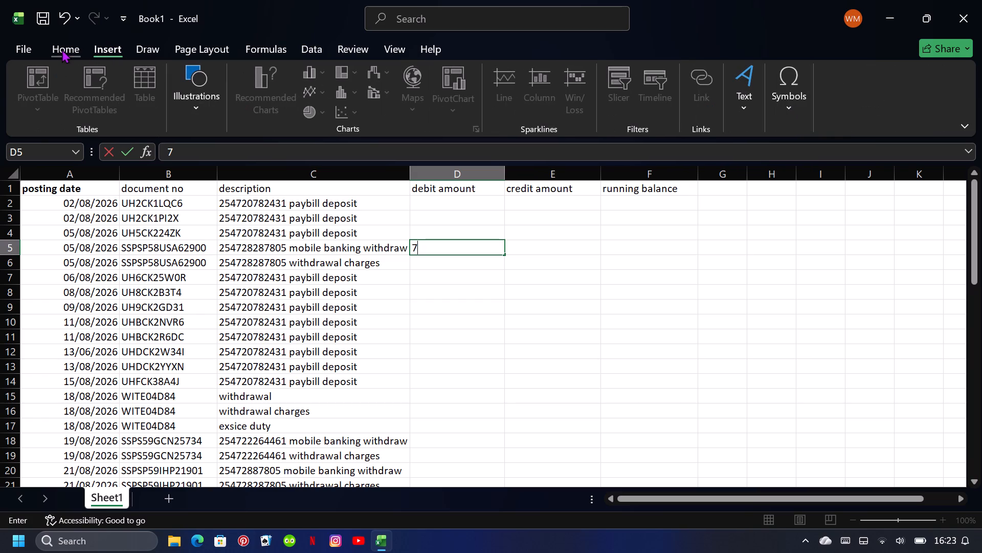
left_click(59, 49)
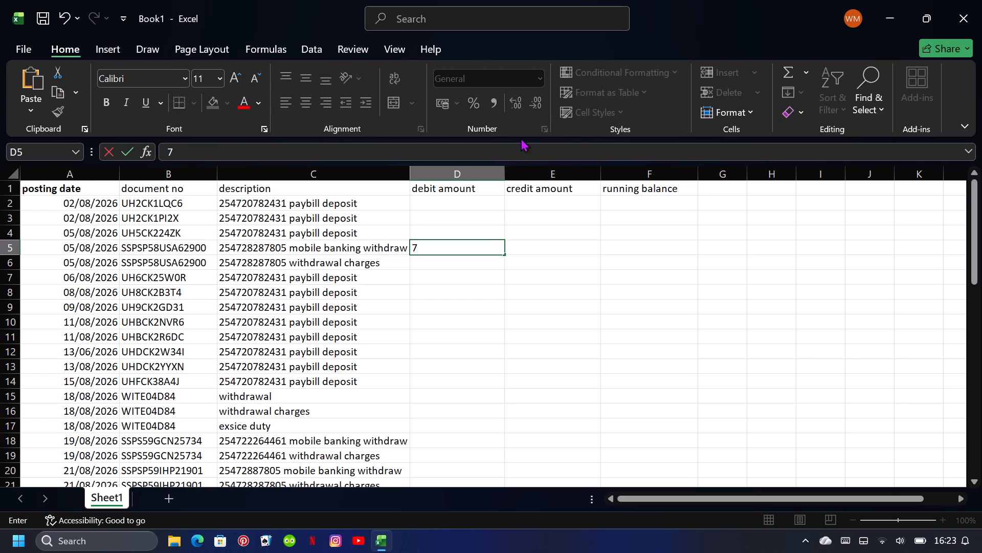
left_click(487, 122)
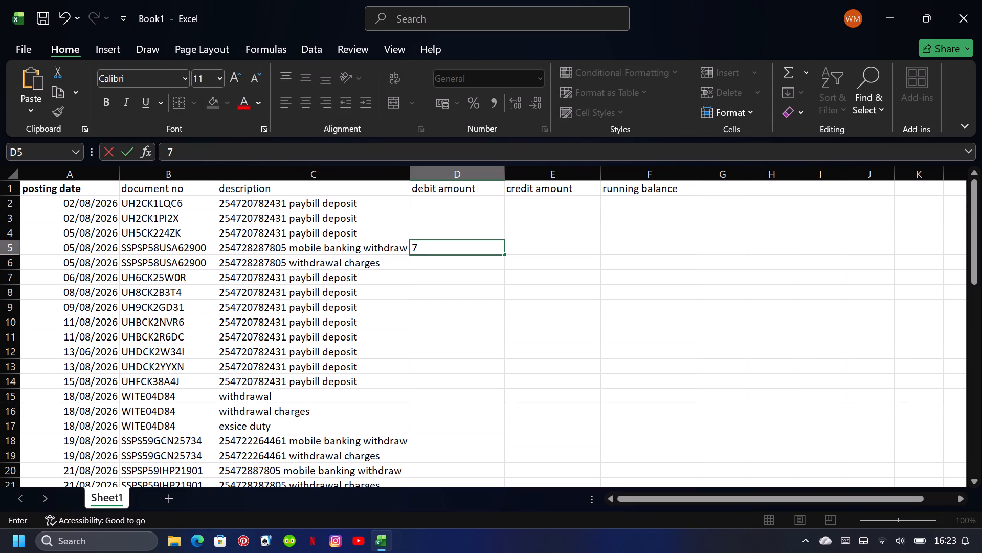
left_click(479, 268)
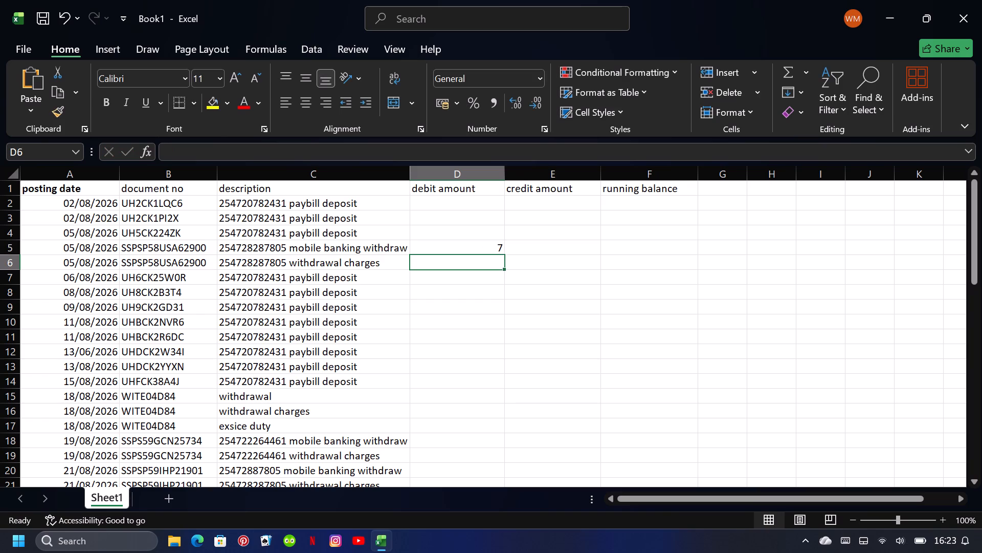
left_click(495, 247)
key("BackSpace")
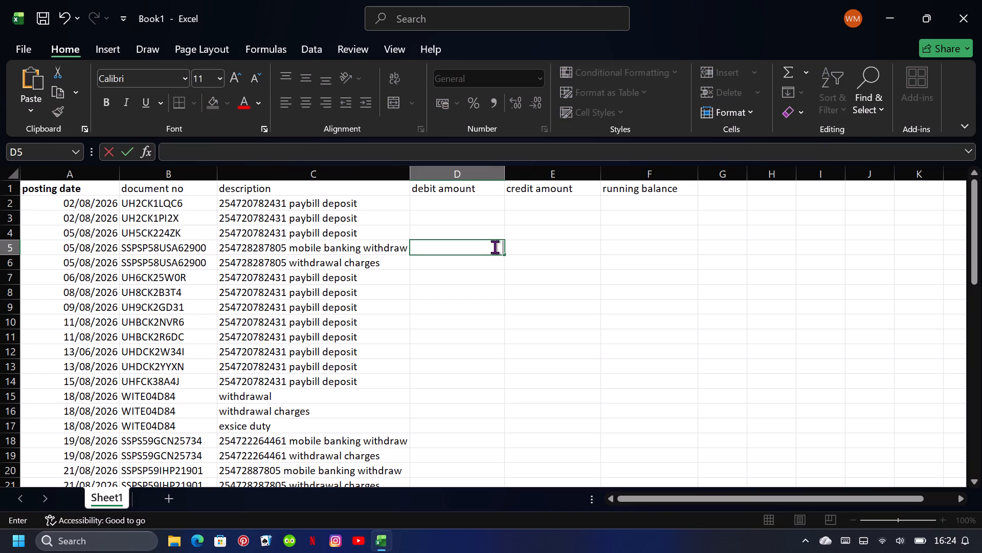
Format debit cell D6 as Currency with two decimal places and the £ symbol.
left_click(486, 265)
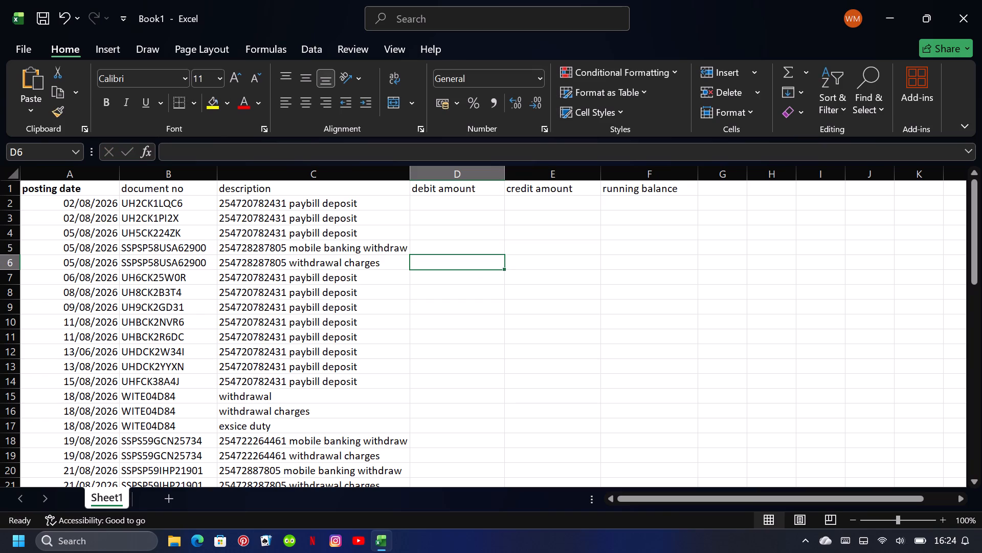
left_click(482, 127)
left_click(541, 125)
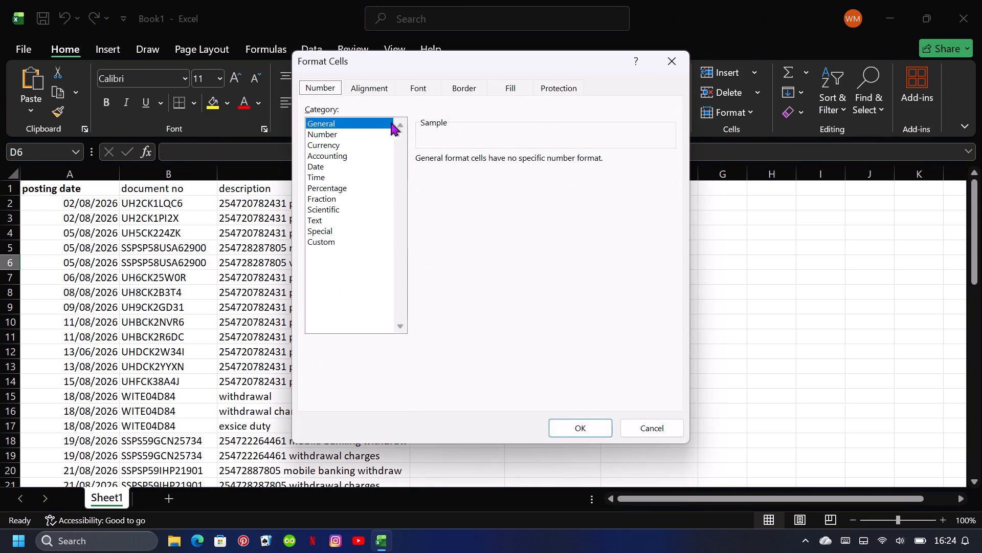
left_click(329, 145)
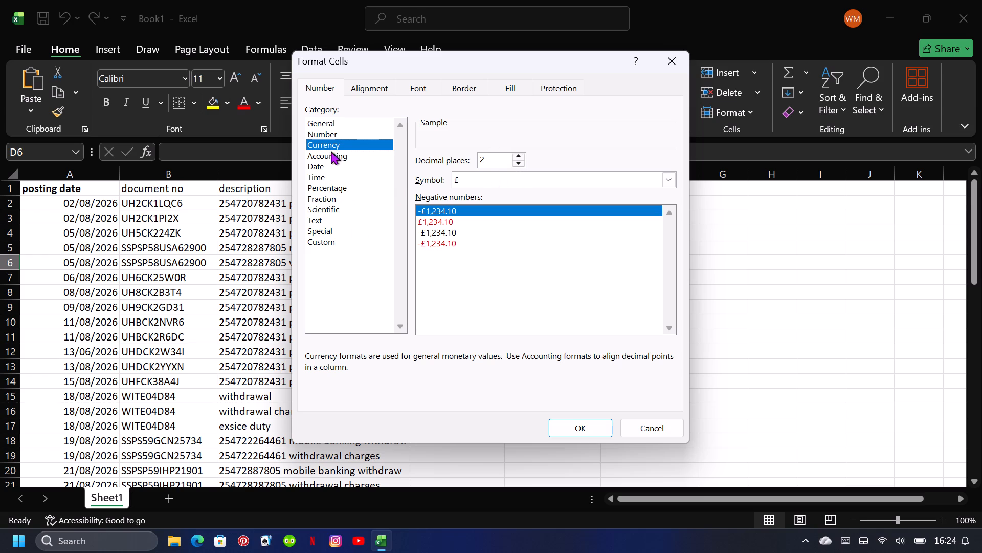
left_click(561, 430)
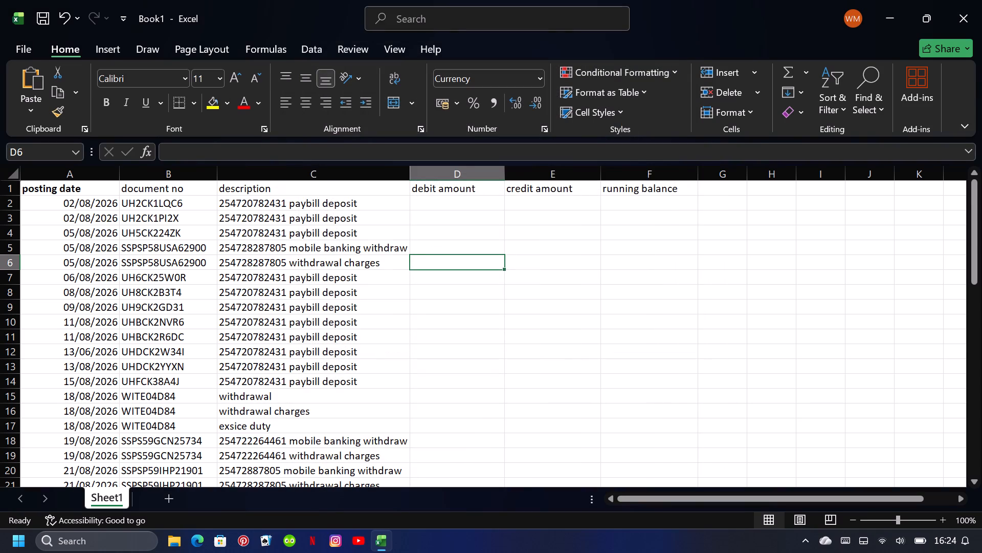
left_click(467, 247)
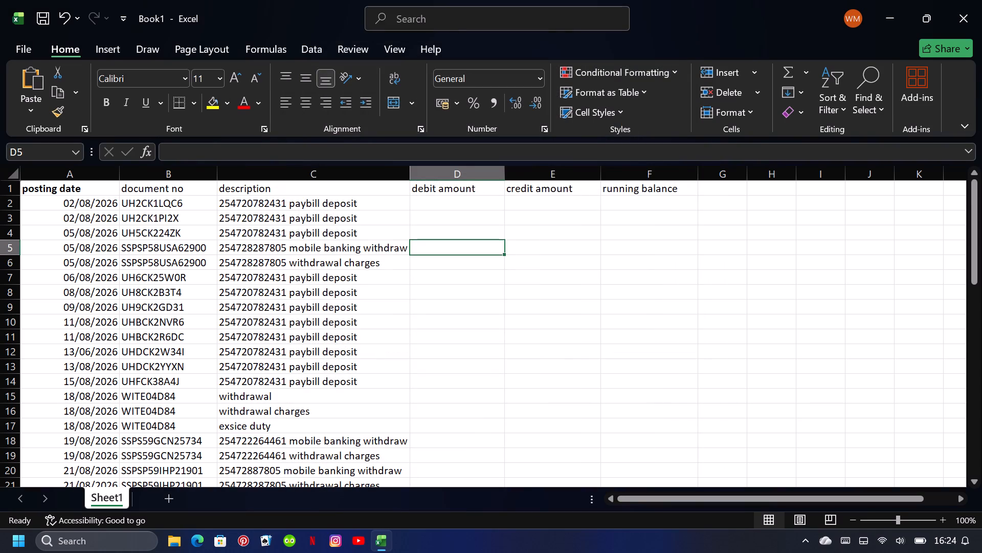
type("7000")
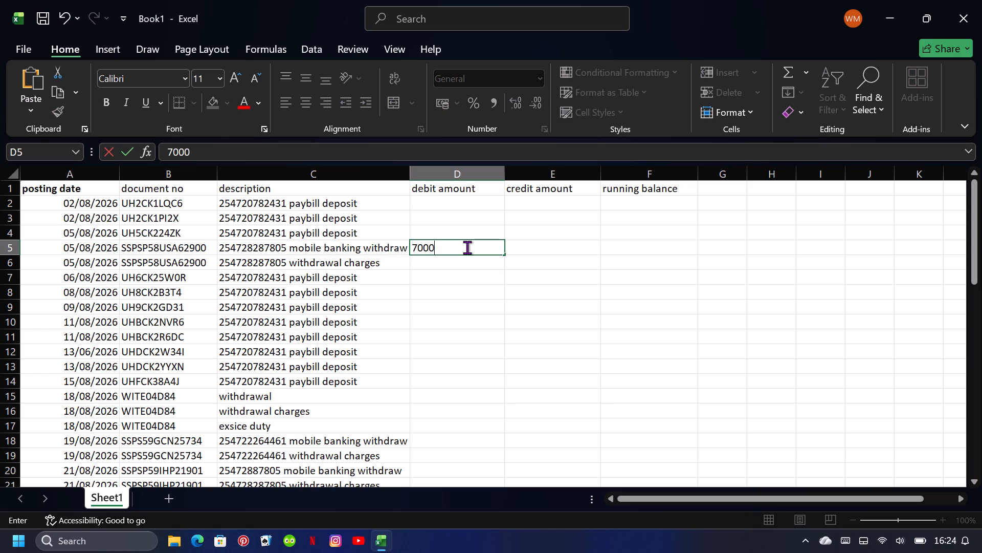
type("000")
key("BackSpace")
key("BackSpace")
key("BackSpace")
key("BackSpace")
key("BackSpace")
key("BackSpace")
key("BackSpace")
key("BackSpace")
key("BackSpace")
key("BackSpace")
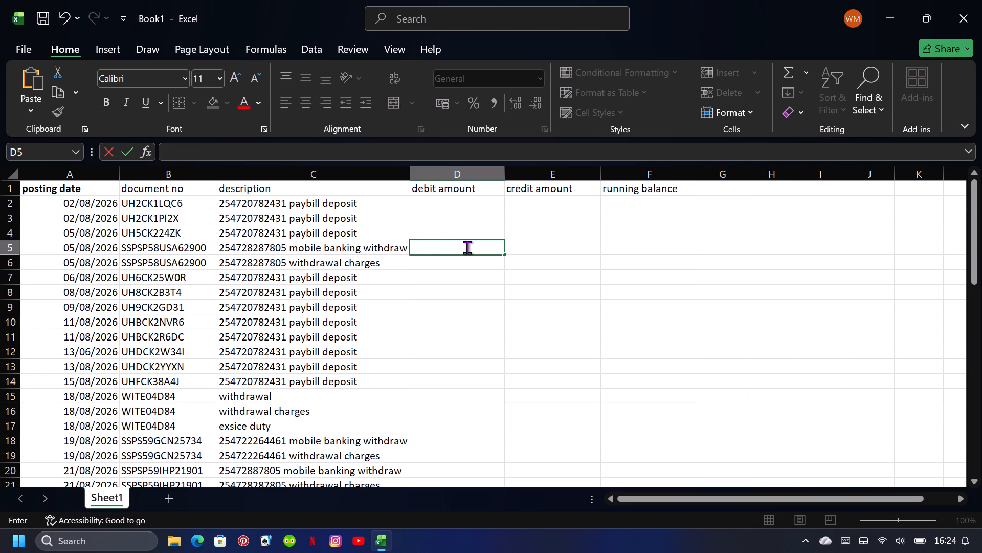
Apply the comma style number format to debit cell D6.
left_click(464, 263)
left_click(489, 105)
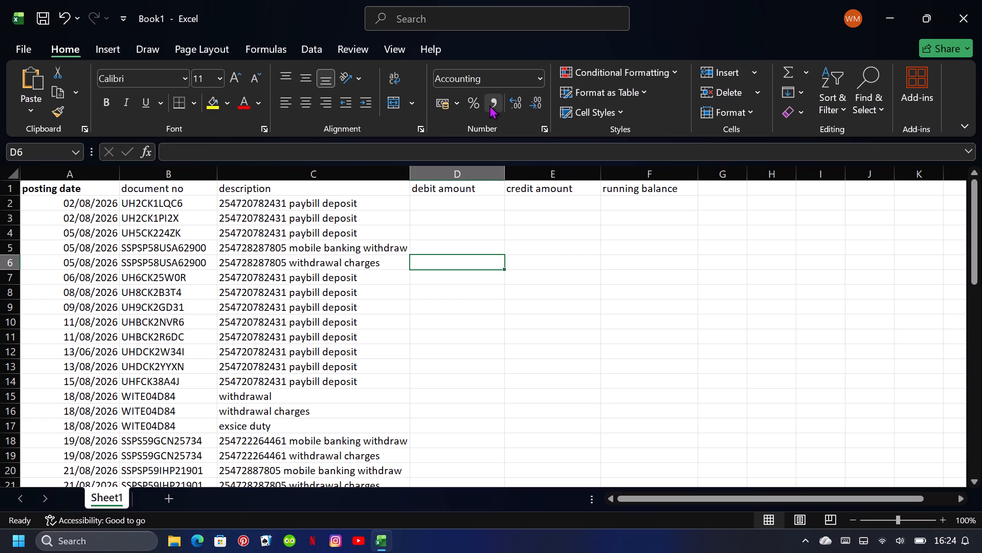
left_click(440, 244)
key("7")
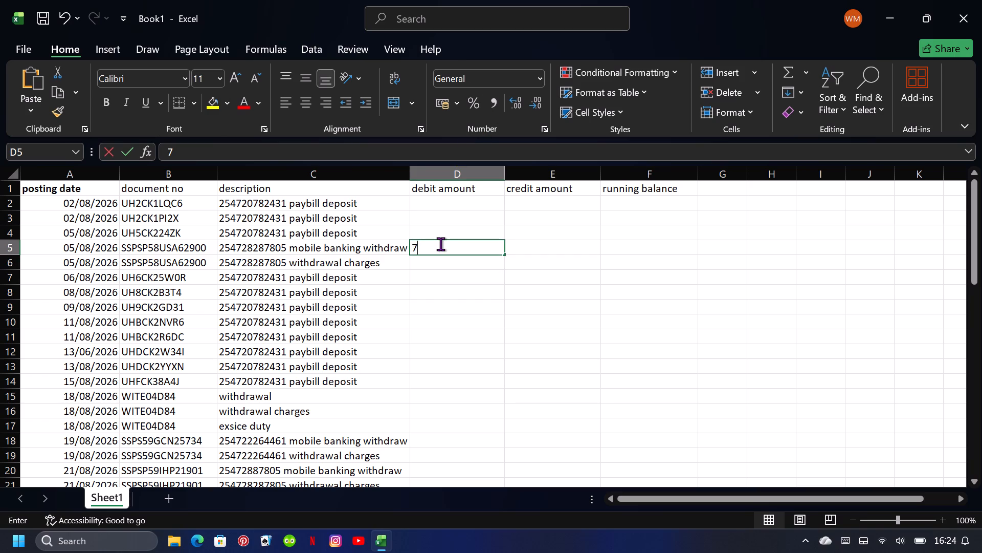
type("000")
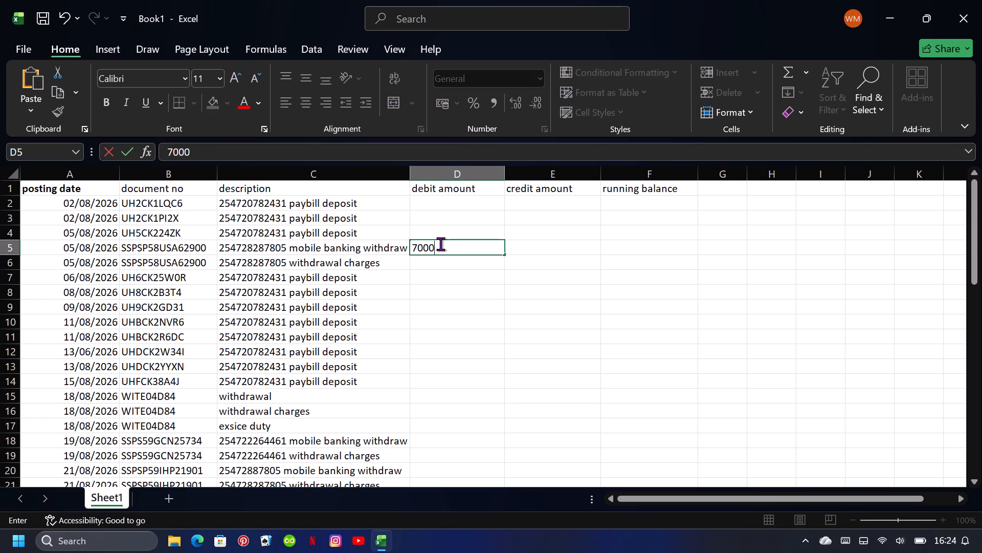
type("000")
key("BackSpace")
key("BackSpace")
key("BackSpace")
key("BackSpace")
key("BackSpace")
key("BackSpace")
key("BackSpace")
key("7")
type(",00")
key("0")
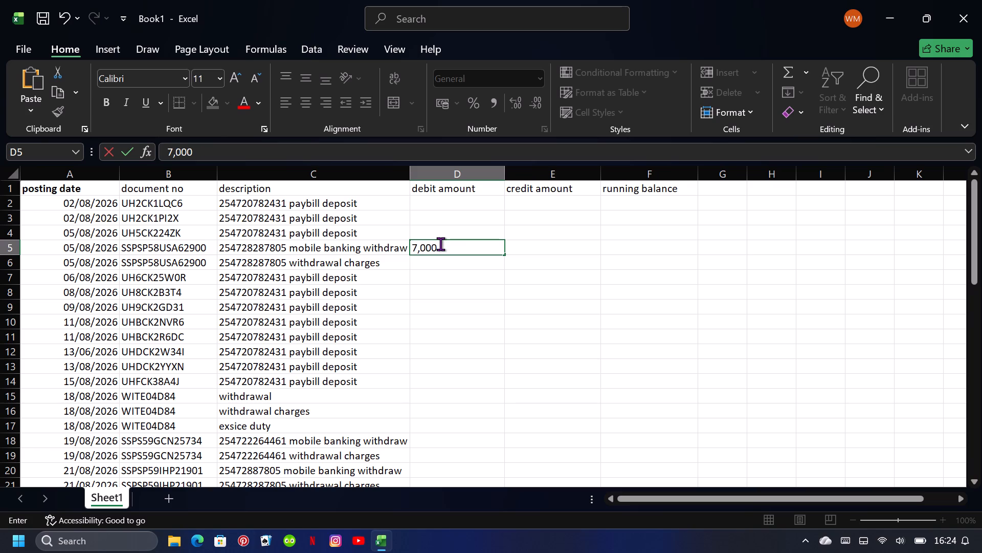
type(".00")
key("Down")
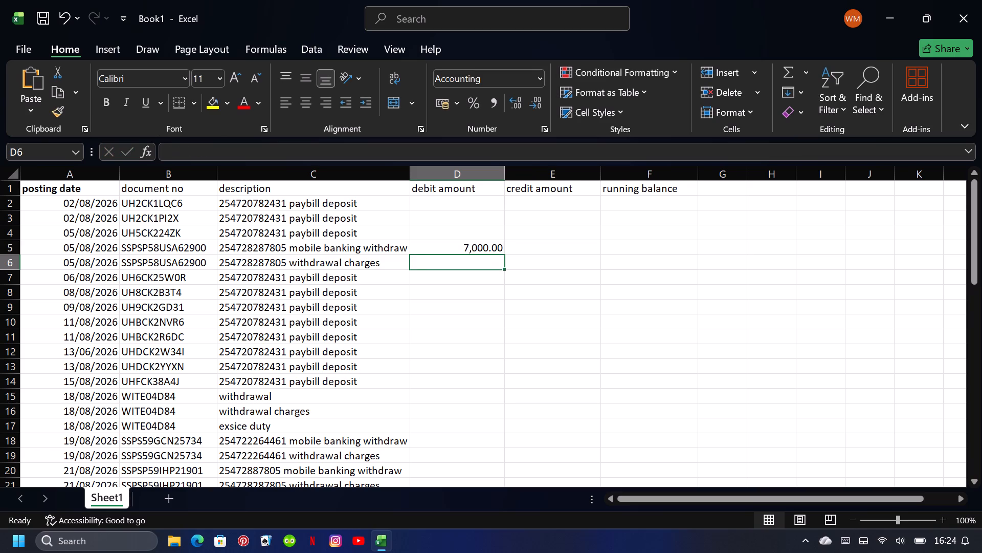
Enter 68.15 as the debit amount in D6 for the SSPSP58USA62900 withdrawal charges.
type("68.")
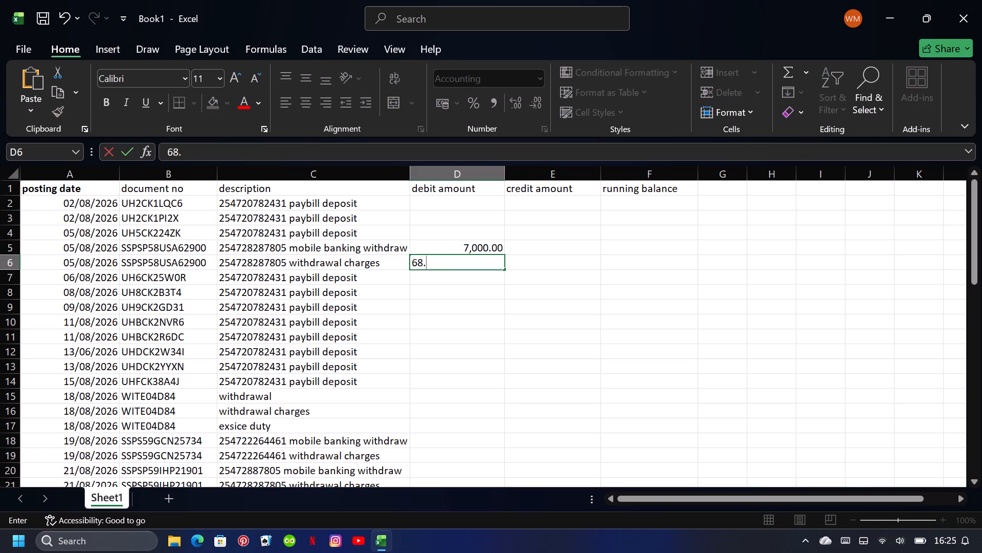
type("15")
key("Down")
Enter 100,000.00 as the debit amount in D15 for the WITE04D84 withdrawal dated 18/08/2026.
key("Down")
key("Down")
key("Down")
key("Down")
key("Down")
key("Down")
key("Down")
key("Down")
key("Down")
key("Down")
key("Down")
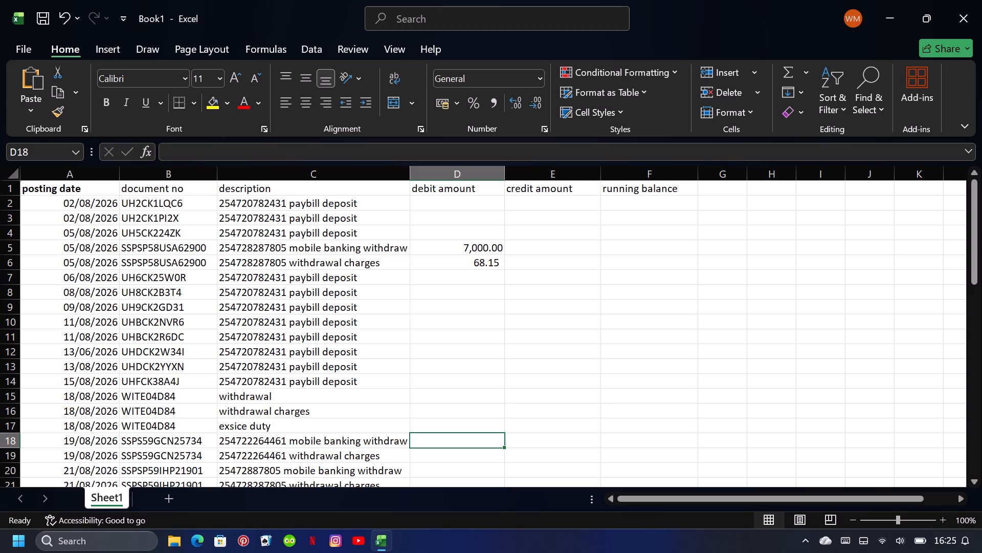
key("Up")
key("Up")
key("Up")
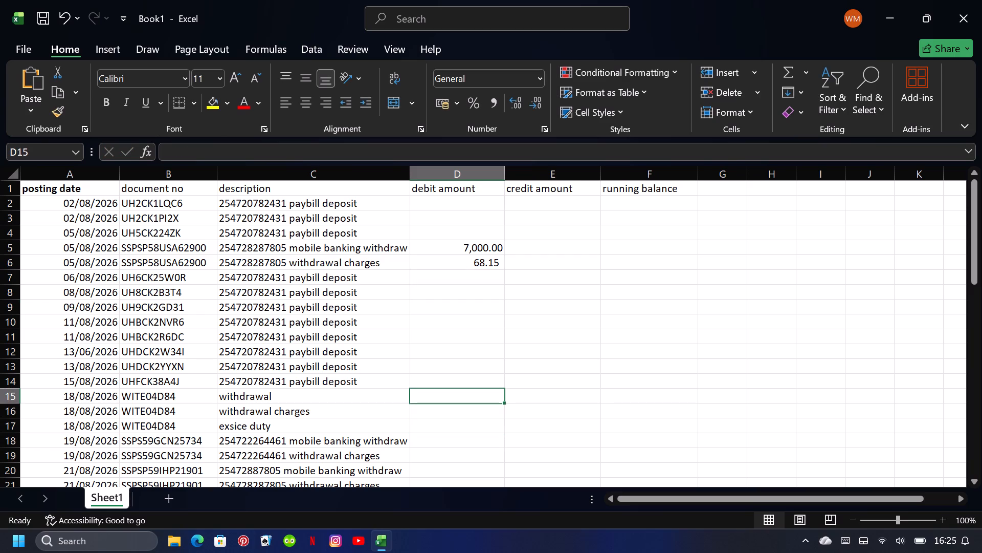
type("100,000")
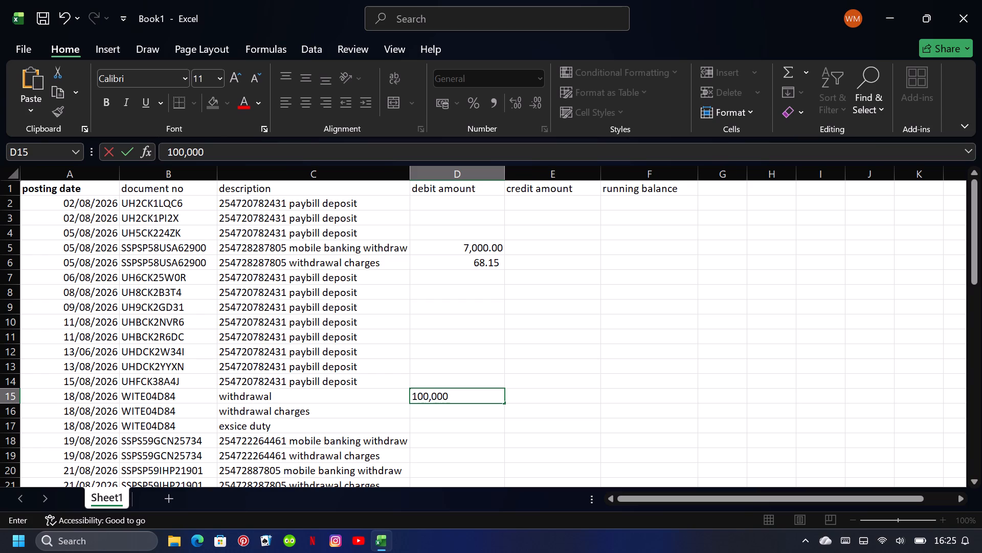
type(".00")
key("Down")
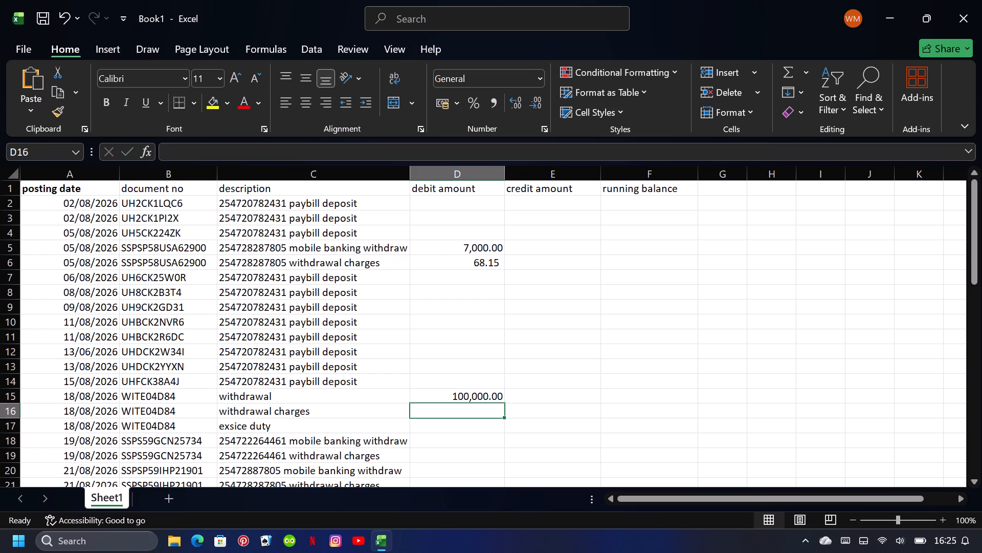
Enter 150.00 as the debit amount in D16 for the WITE04D84 withdrawal charges.
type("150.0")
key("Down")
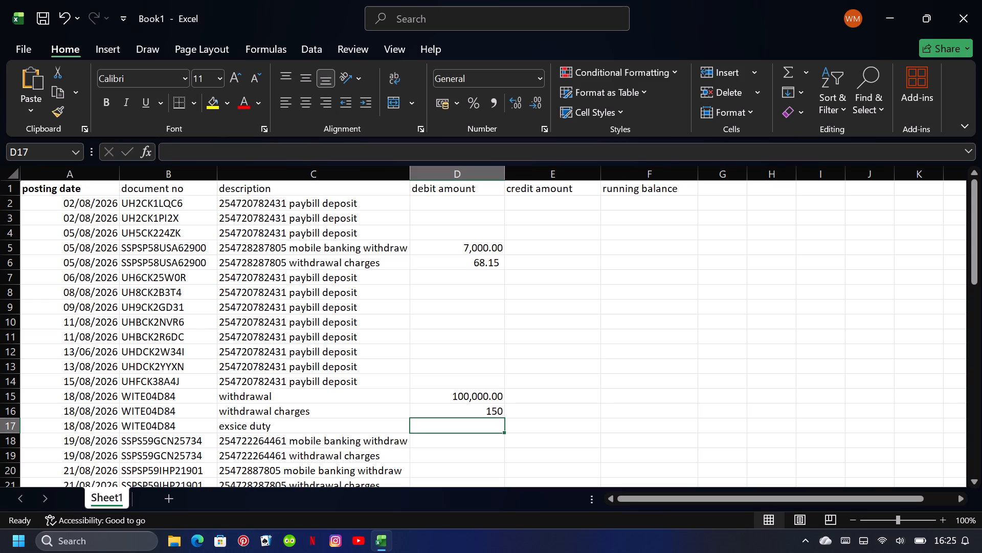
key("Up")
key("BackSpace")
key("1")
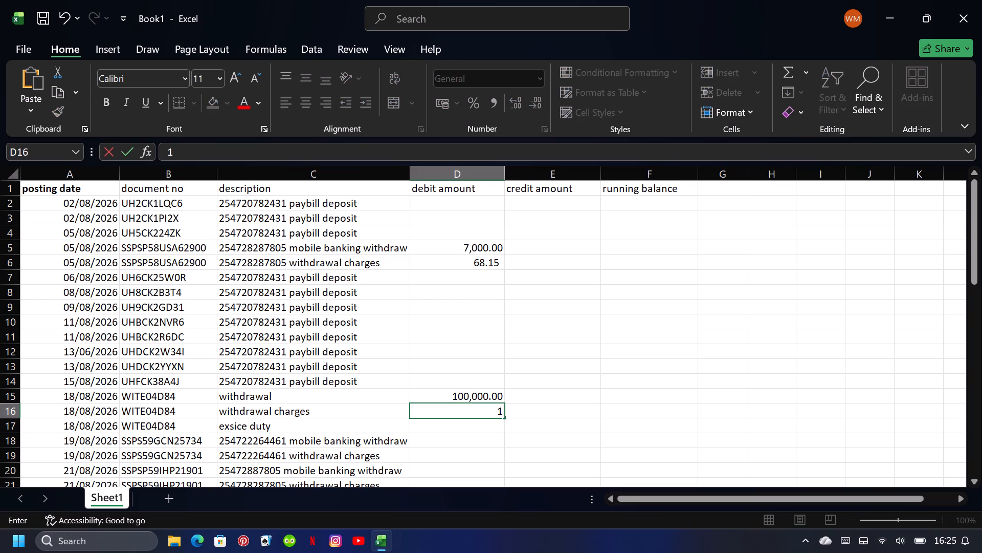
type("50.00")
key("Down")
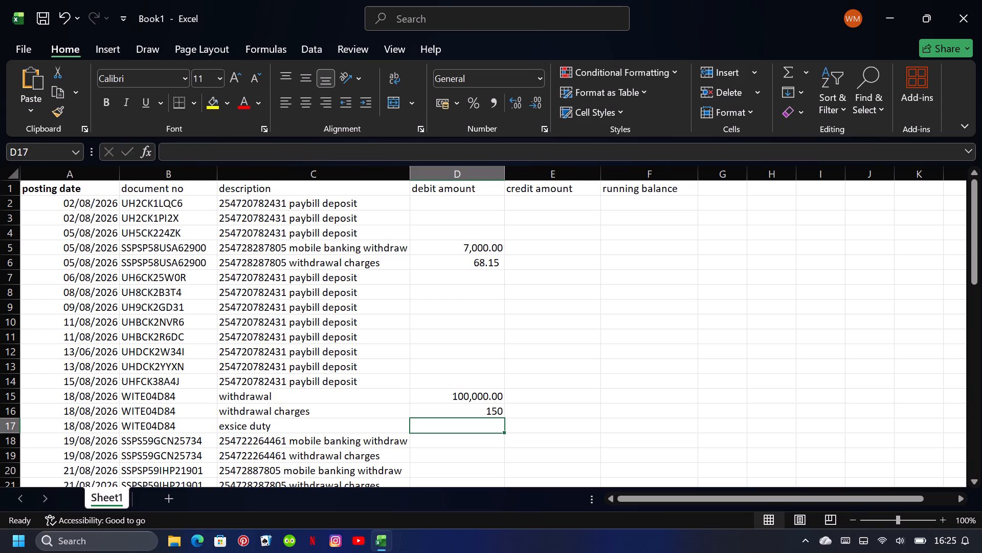
Enter 22.50 as the debit amount in D17 for the WITE04D84 excise duty.
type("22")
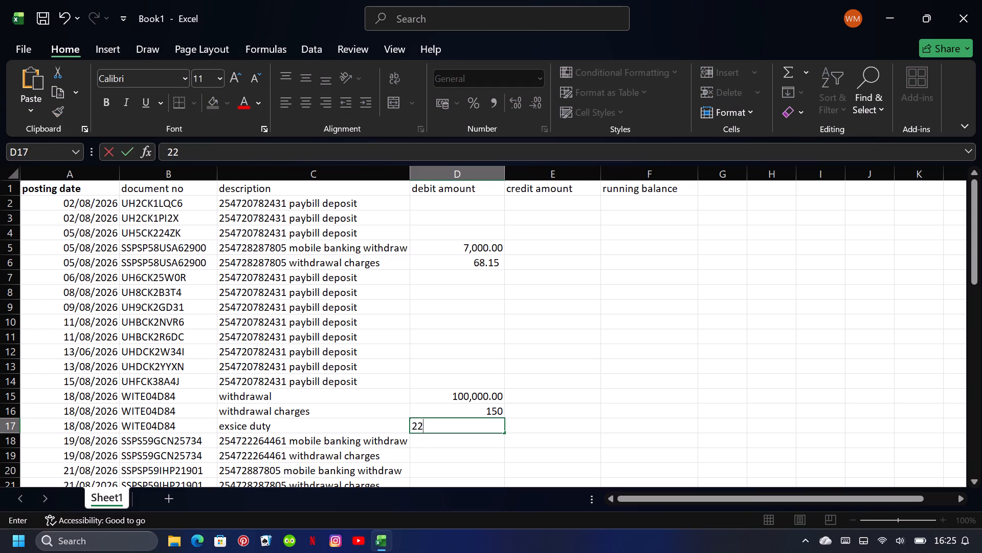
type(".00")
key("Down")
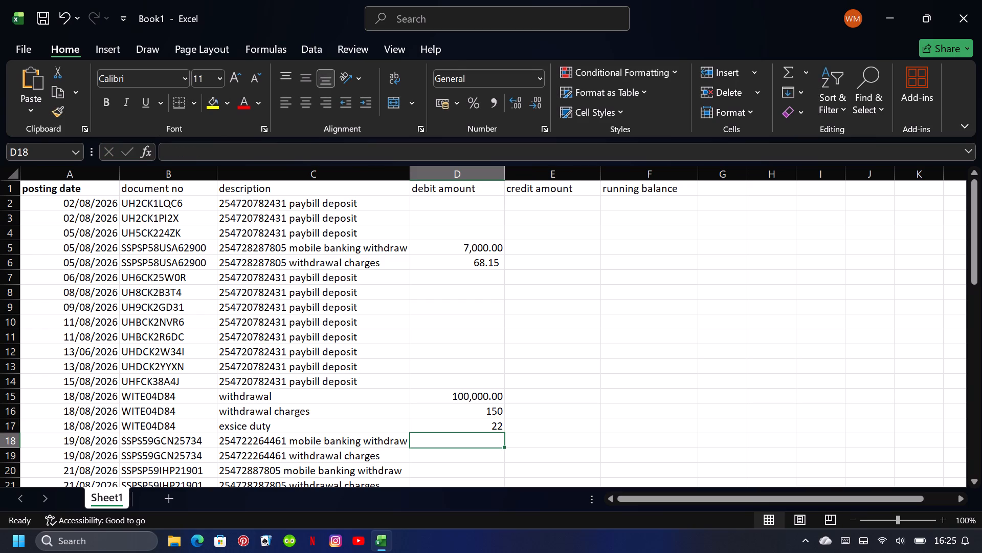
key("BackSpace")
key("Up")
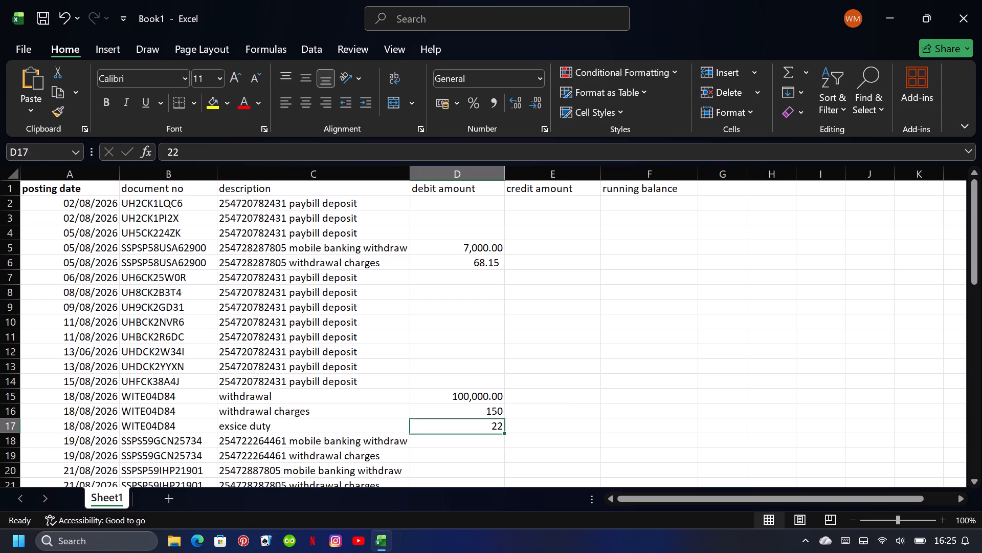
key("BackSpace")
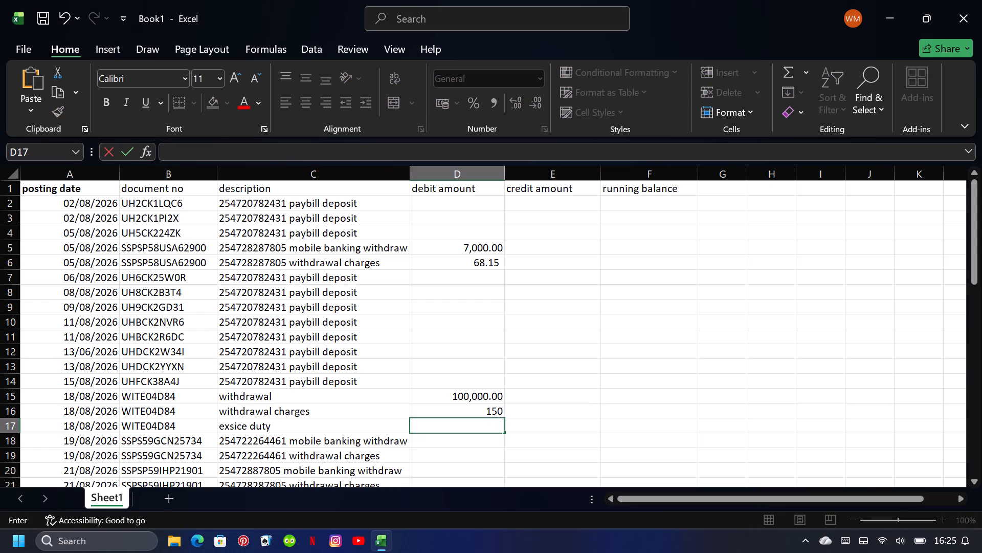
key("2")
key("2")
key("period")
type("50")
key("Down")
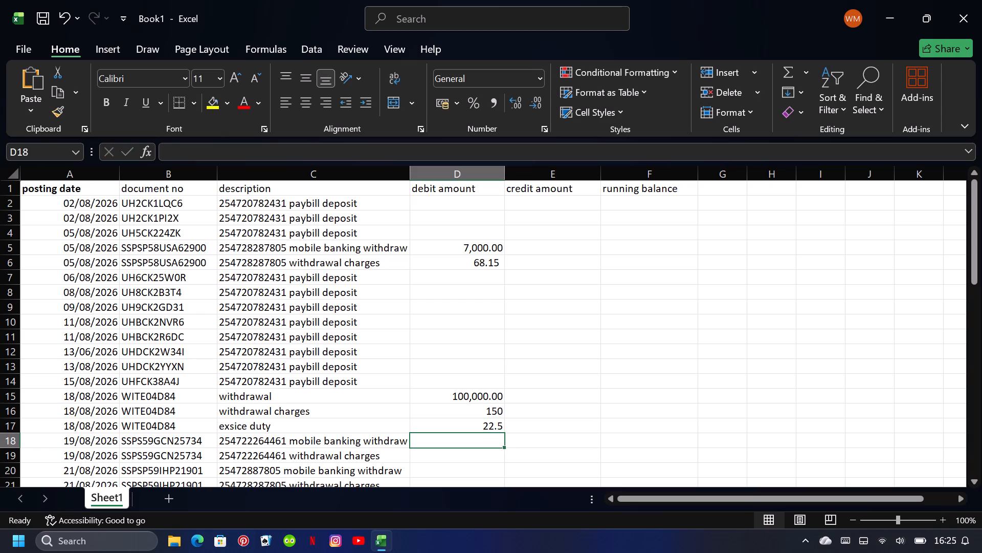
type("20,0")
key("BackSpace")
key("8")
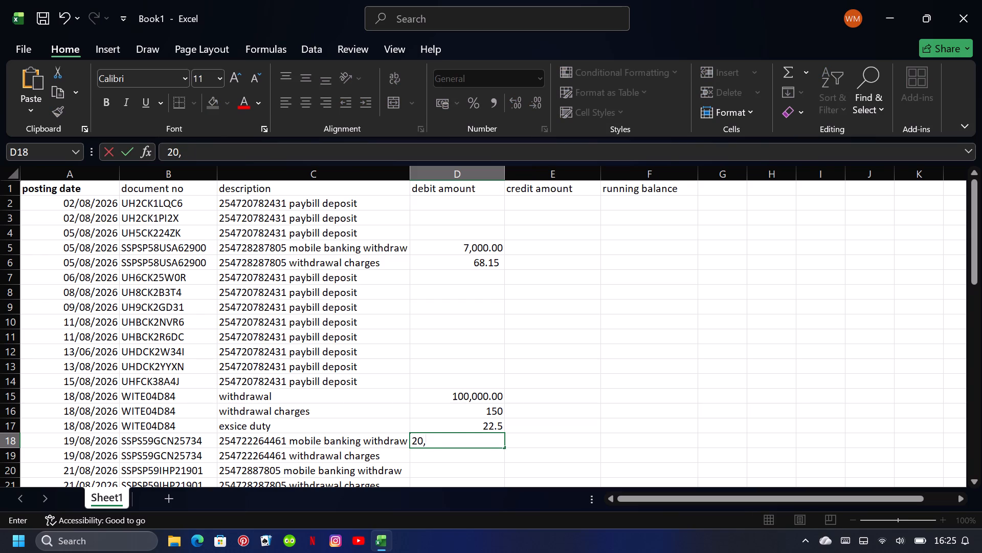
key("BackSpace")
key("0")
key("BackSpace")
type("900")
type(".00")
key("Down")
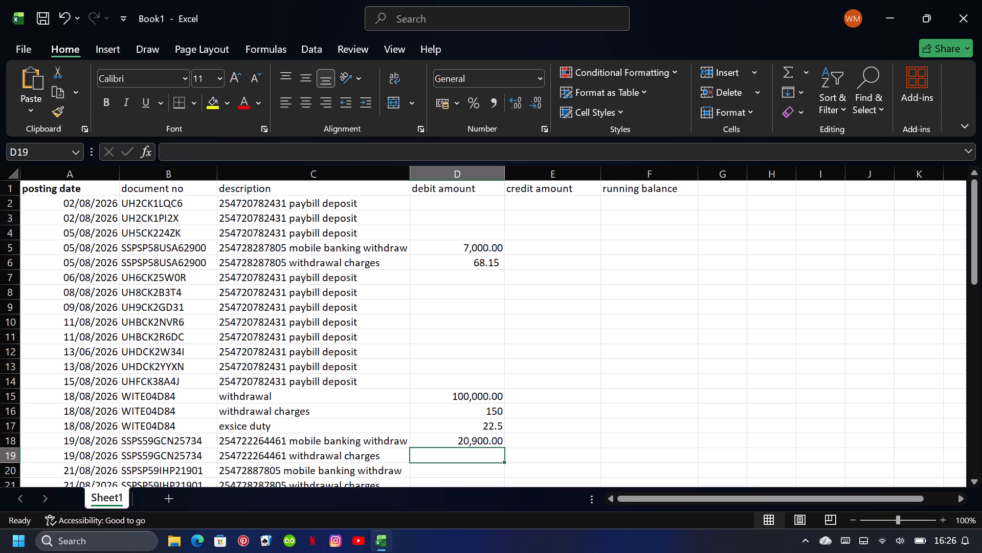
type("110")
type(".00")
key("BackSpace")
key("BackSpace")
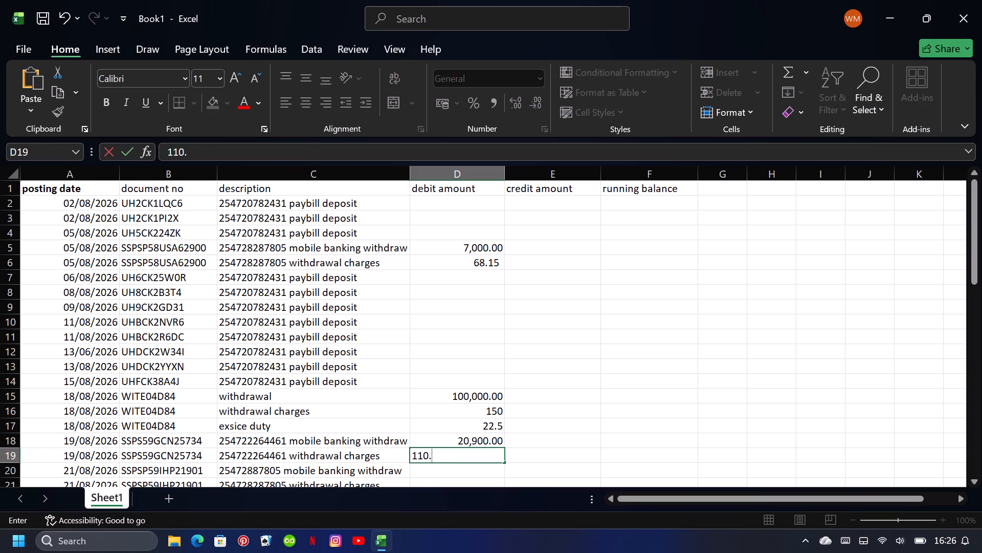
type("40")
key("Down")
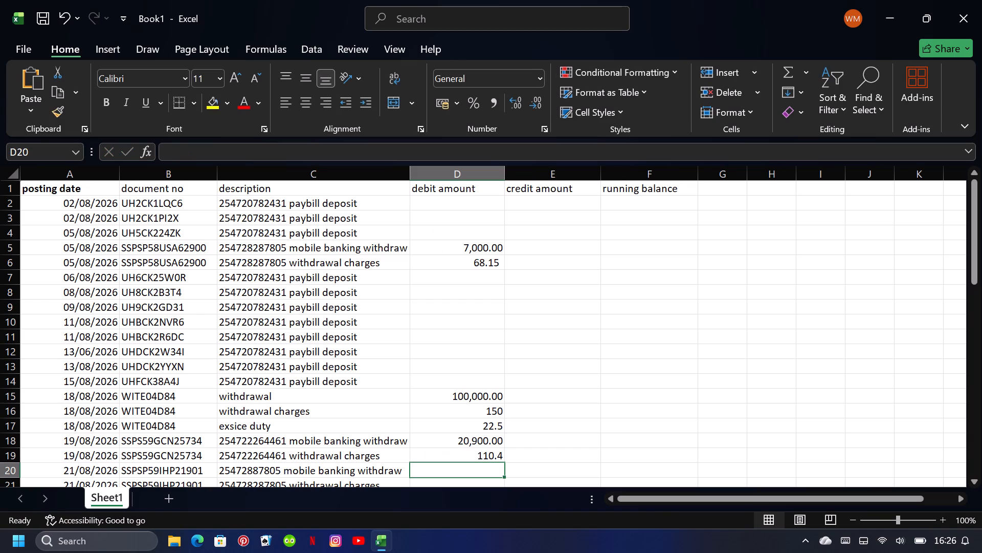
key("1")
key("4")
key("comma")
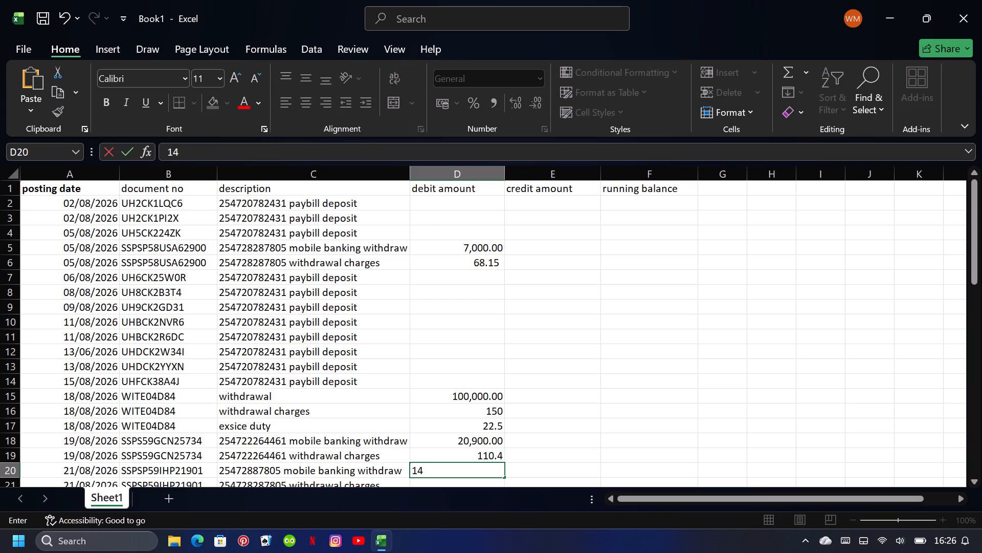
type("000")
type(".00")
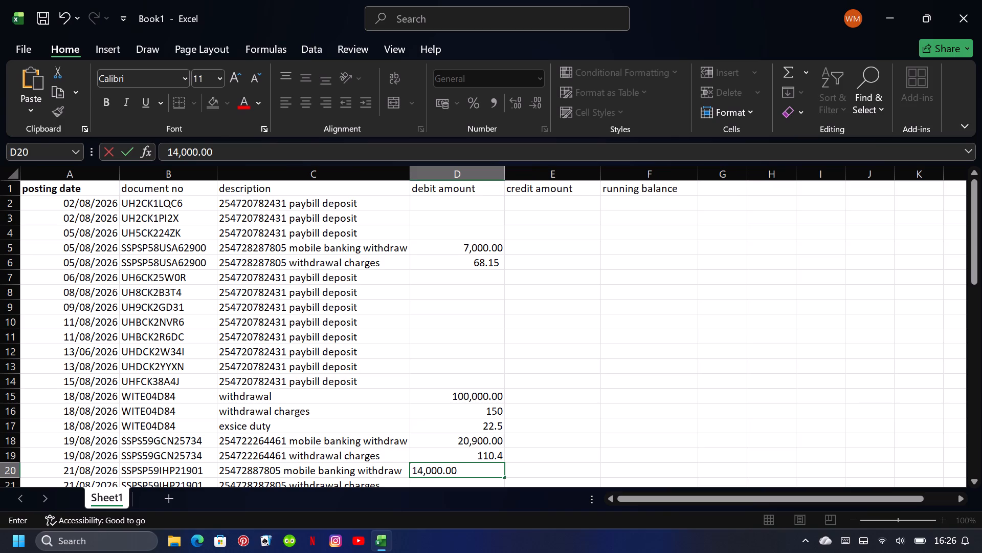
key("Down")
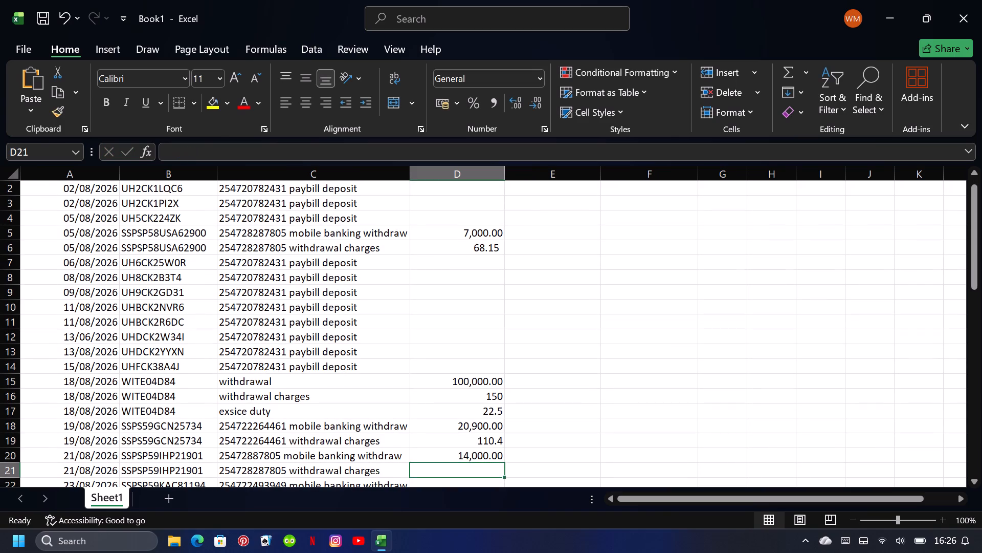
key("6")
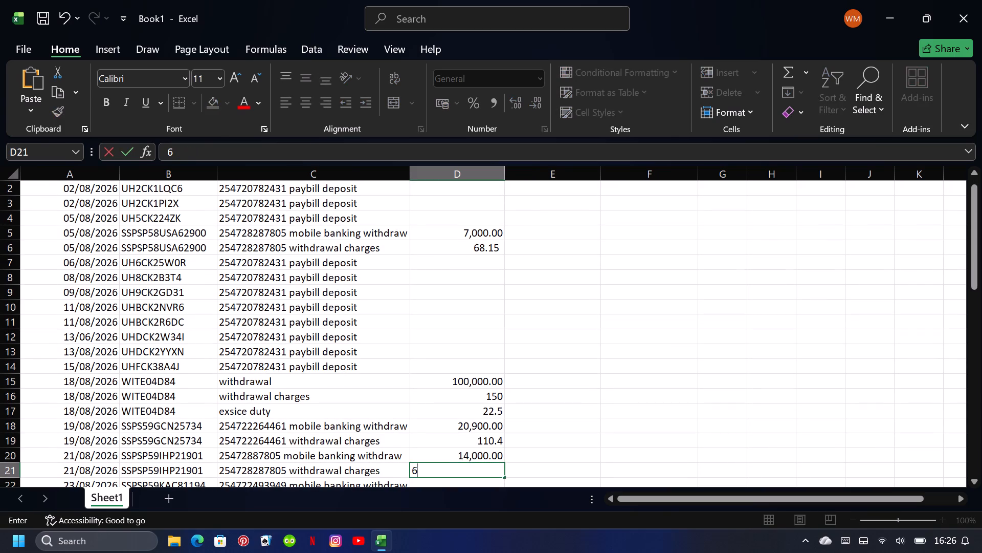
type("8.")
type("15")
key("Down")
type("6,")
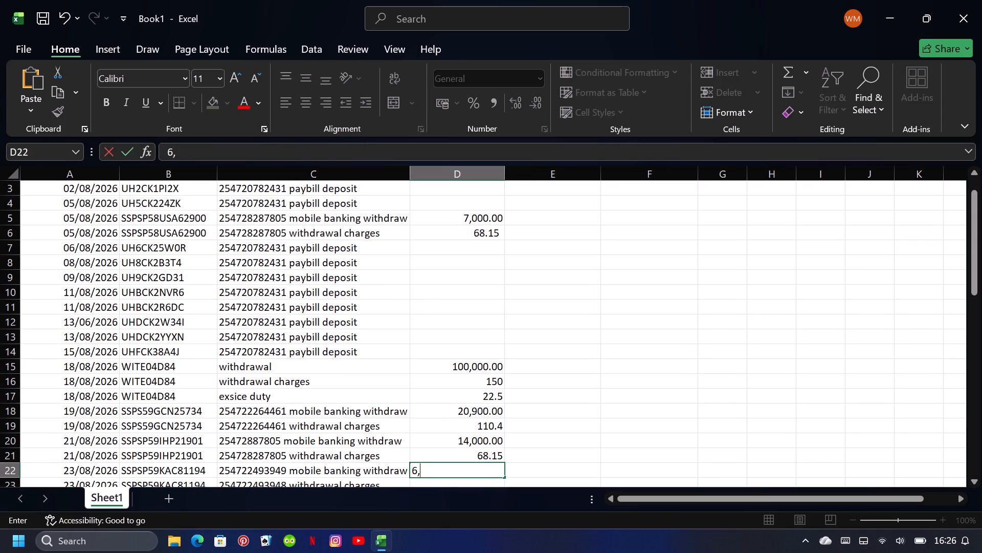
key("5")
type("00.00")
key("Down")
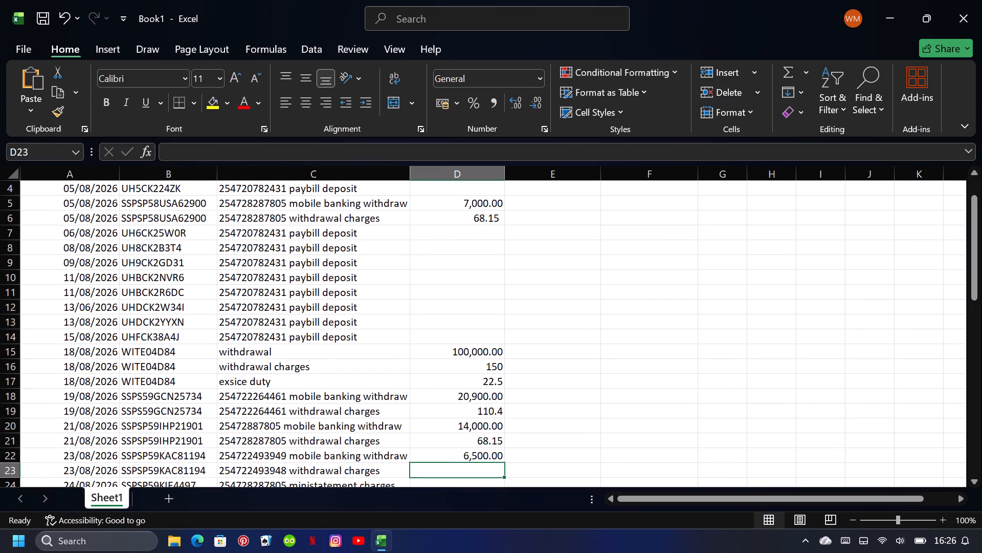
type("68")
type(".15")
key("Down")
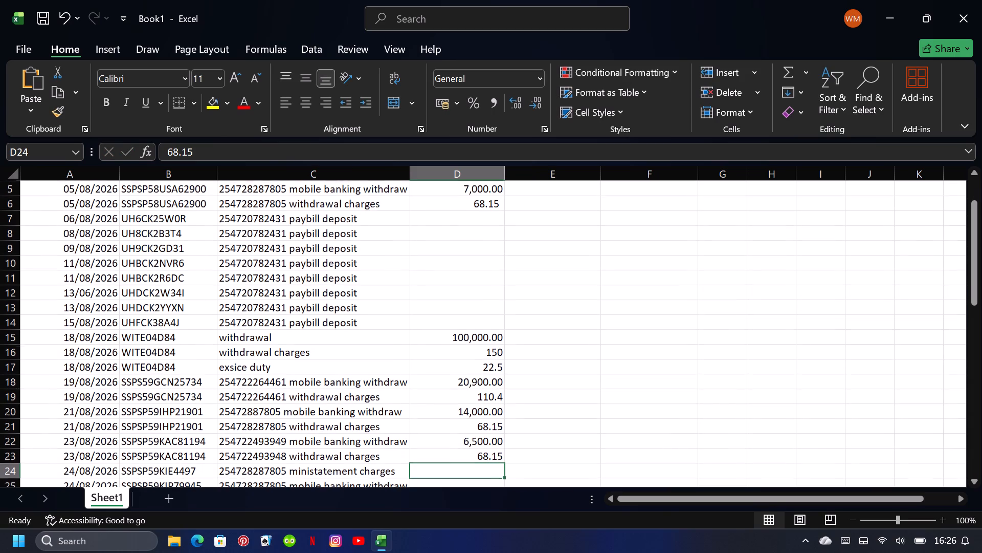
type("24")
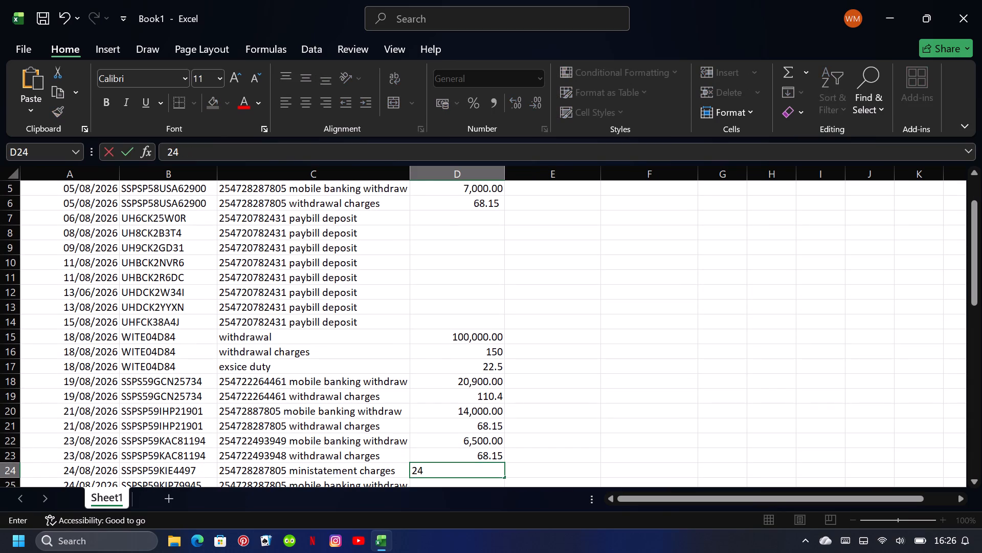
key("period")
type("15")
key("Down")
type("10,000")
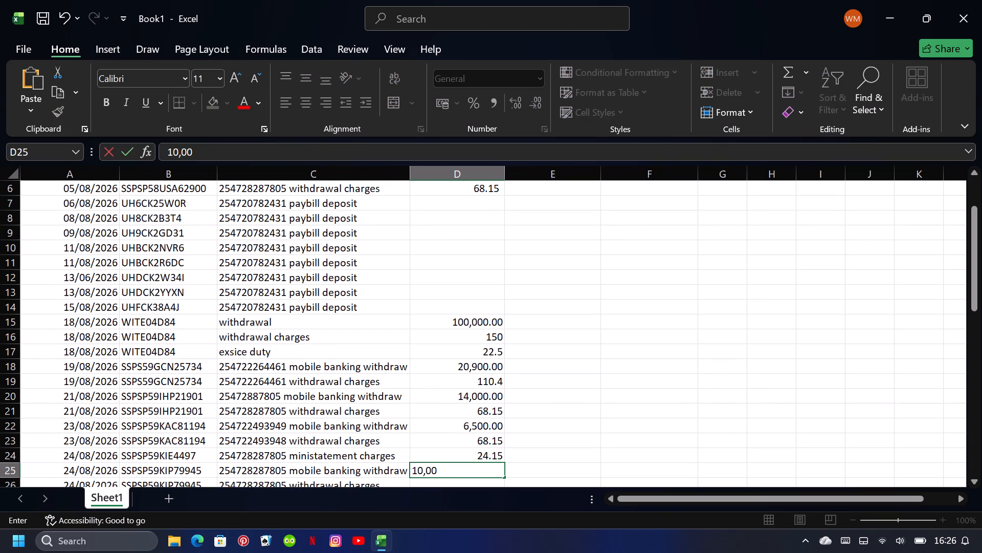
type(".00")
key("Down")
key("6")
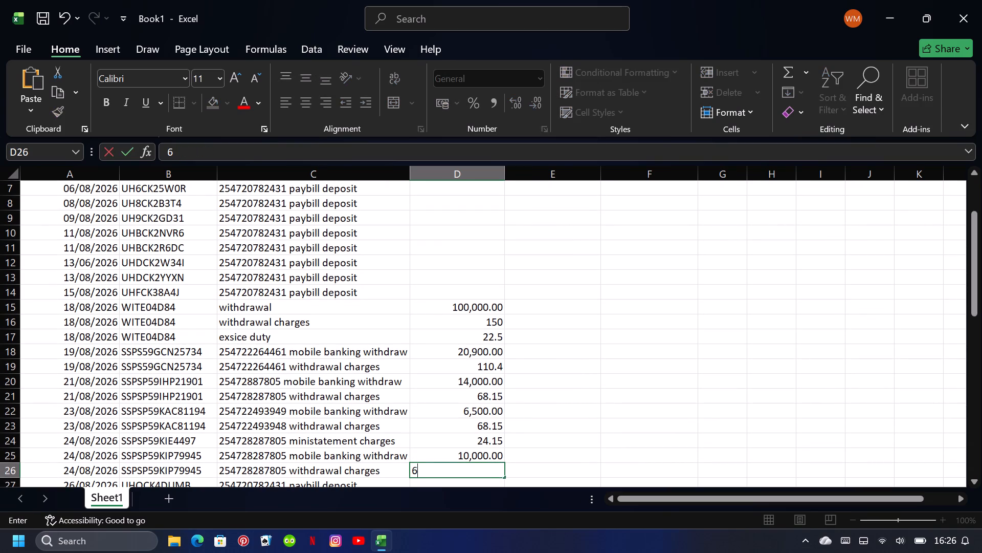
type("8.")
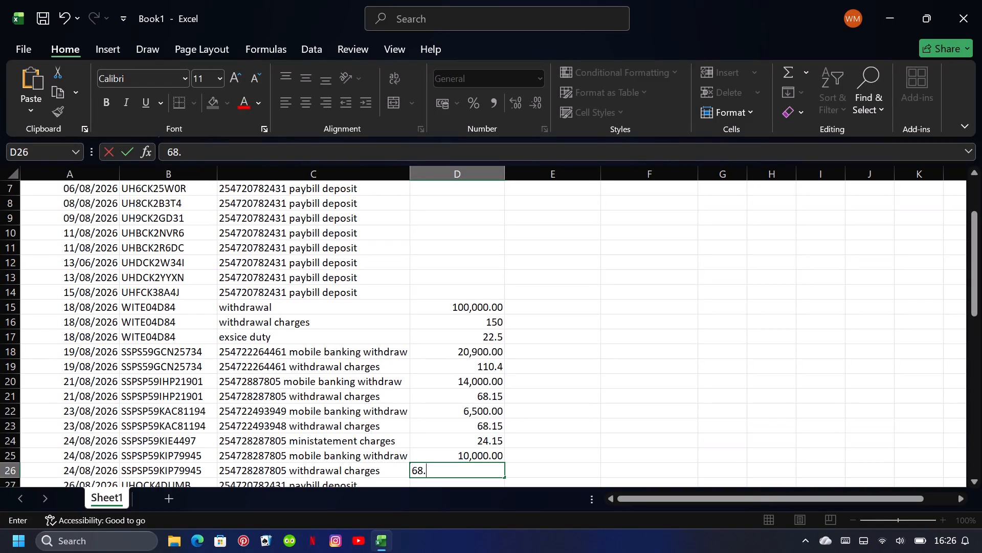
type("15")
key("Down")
Enter the 26/08/2026 standing order processing debit amounts: 2,000.00 in D28 and 200.00 in D29.
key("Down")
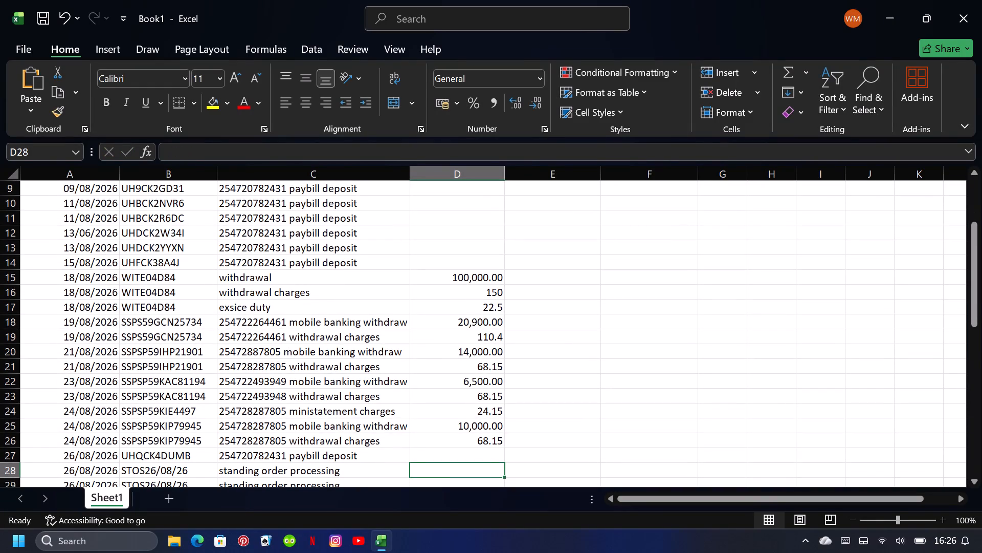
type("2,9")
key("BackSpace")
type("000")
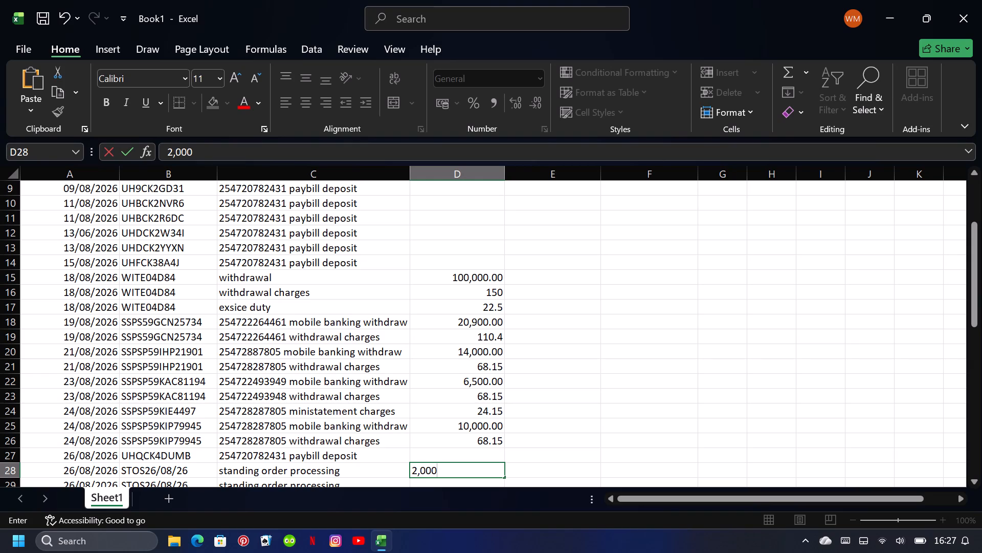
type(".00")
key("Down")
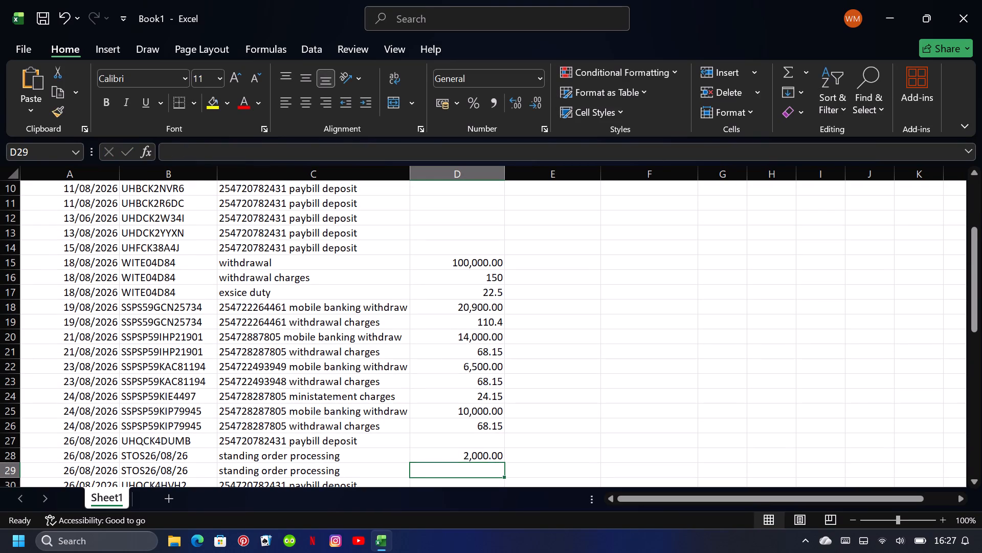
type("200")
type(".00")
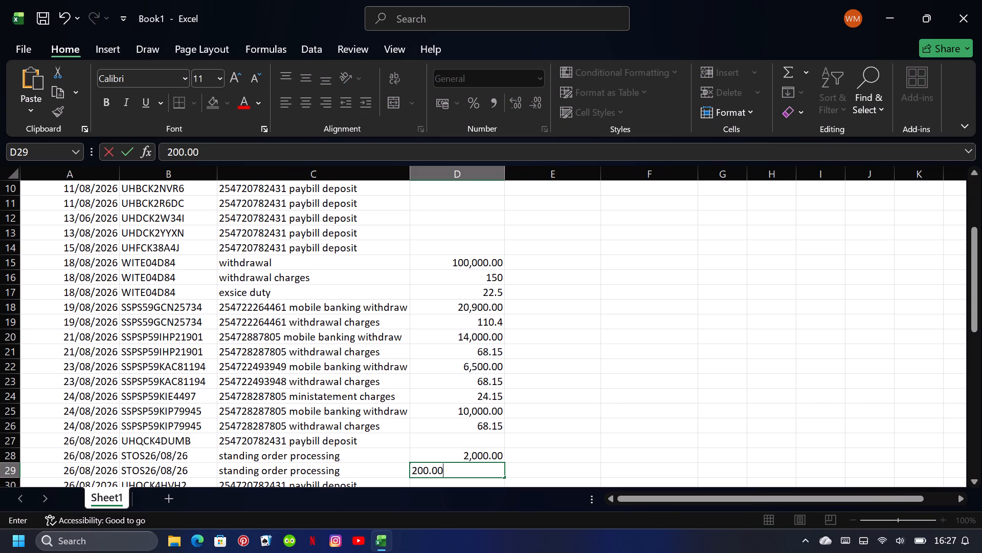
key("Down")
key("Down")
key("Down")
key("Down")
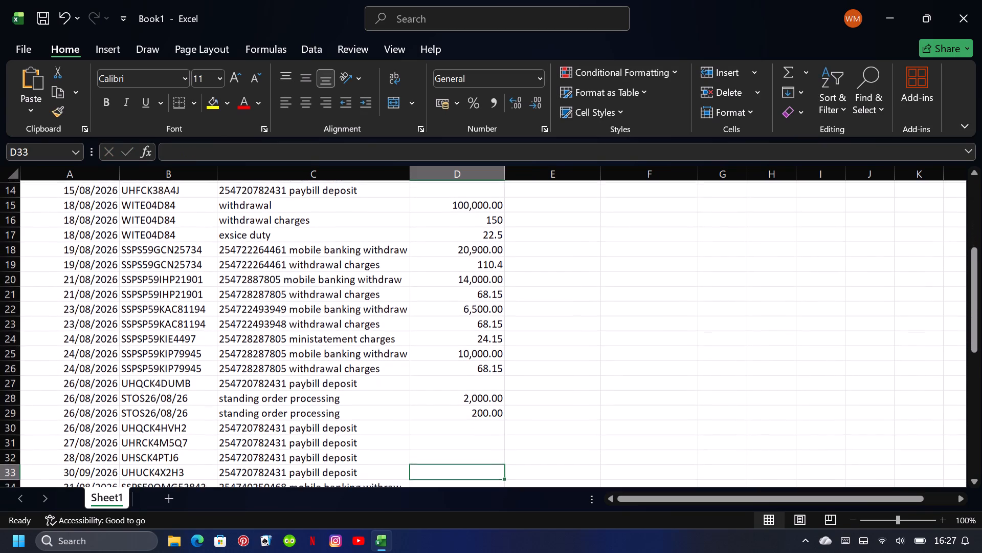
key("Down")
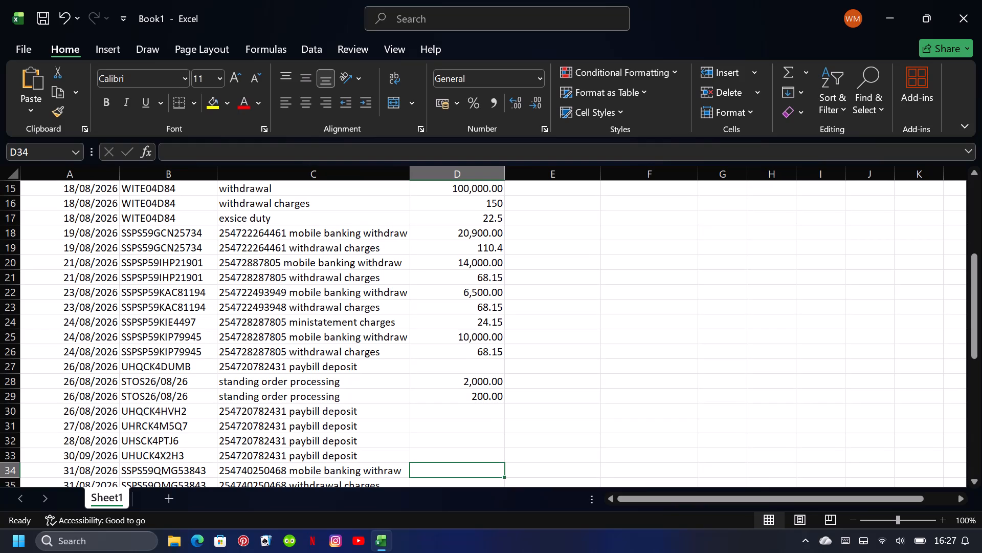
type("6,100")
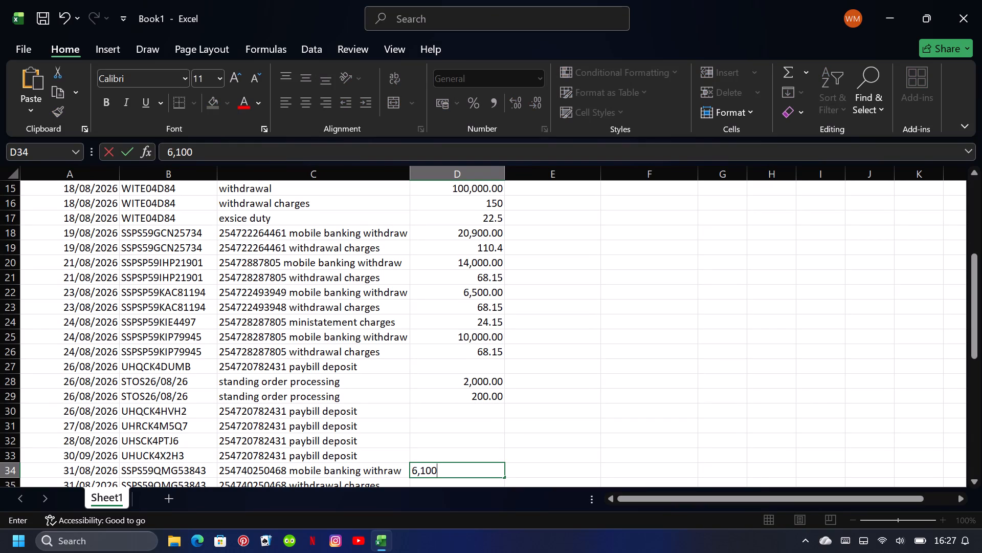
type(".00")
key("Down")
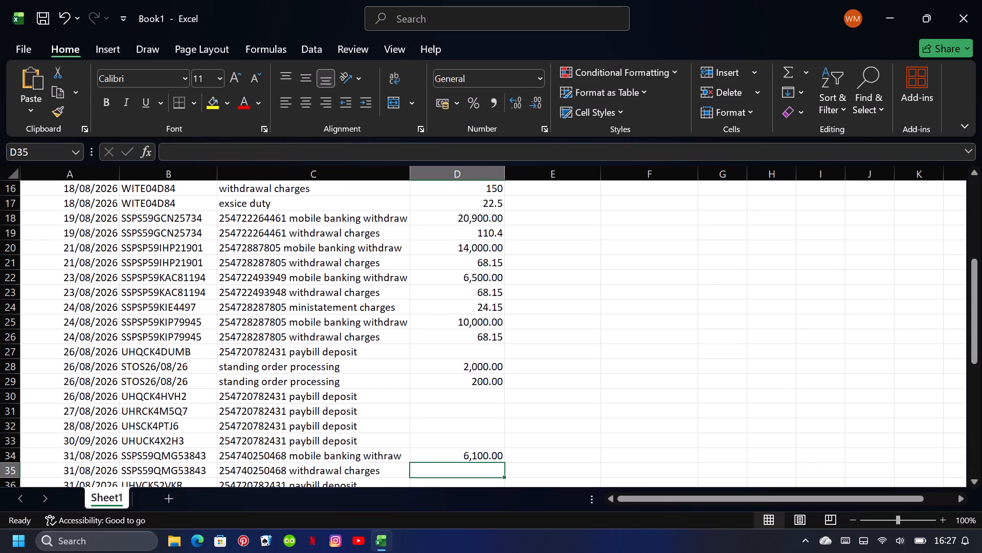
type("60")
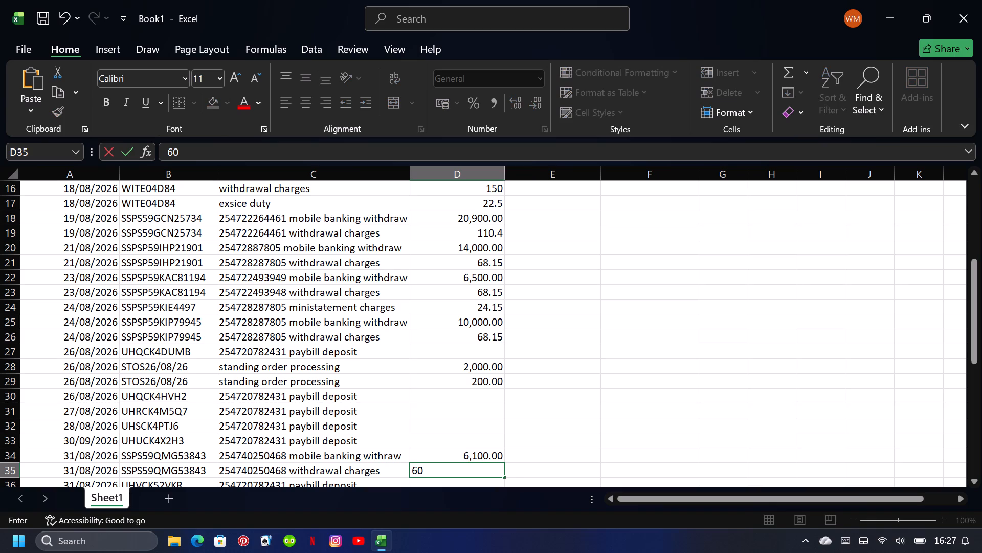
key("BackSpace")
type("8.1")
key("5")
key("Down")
Enter the 02/09/2026 debit amounts: 12,000.00 in D39 for the mobile banking withdrawal and 68.15 in D40 for its charges.
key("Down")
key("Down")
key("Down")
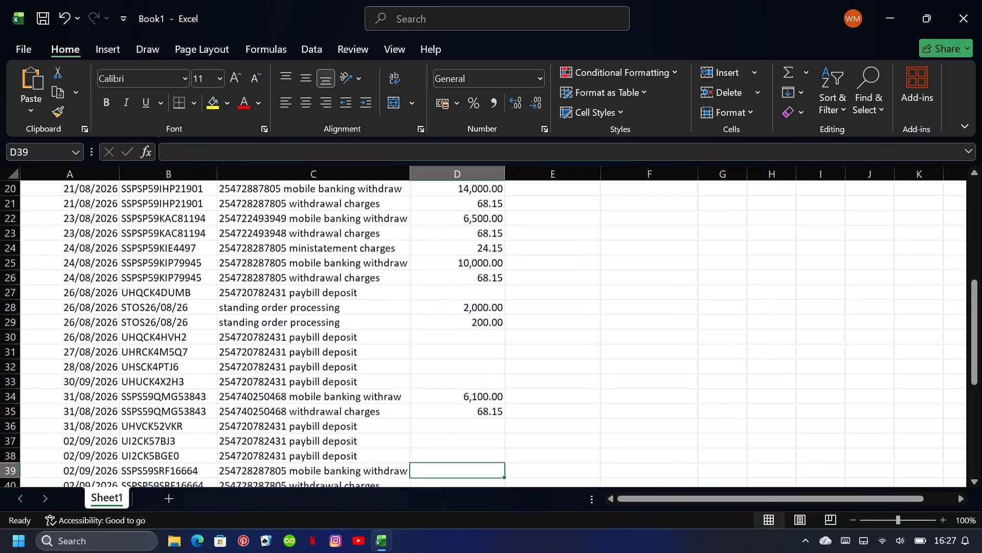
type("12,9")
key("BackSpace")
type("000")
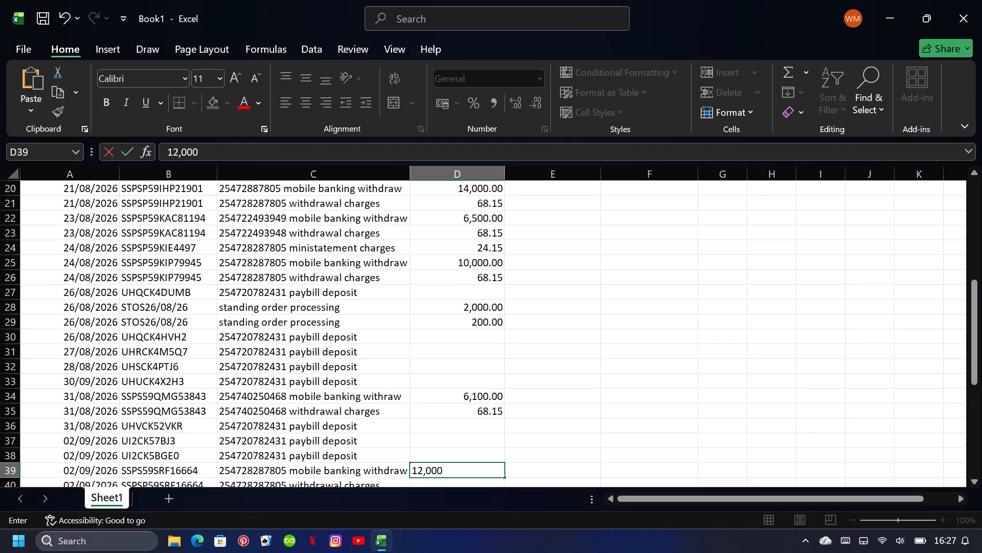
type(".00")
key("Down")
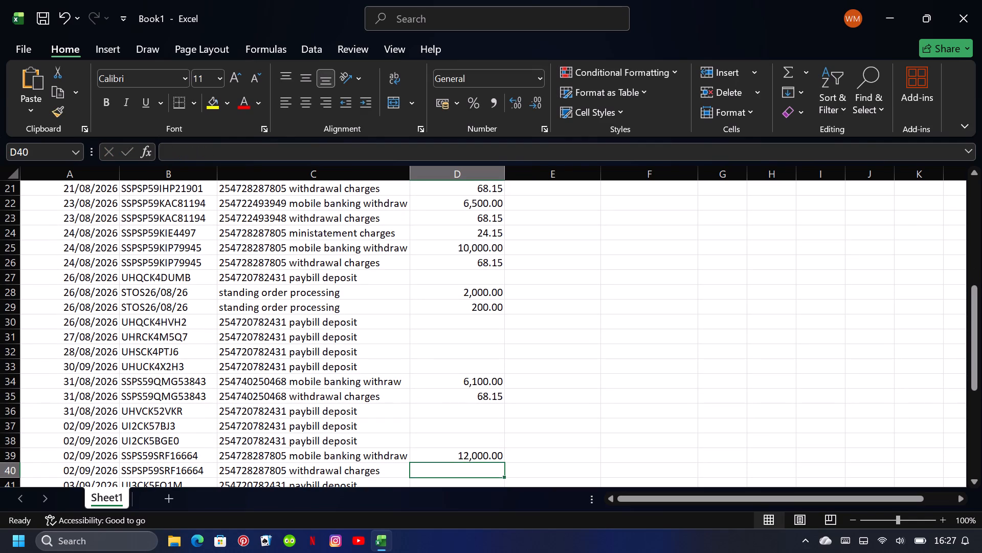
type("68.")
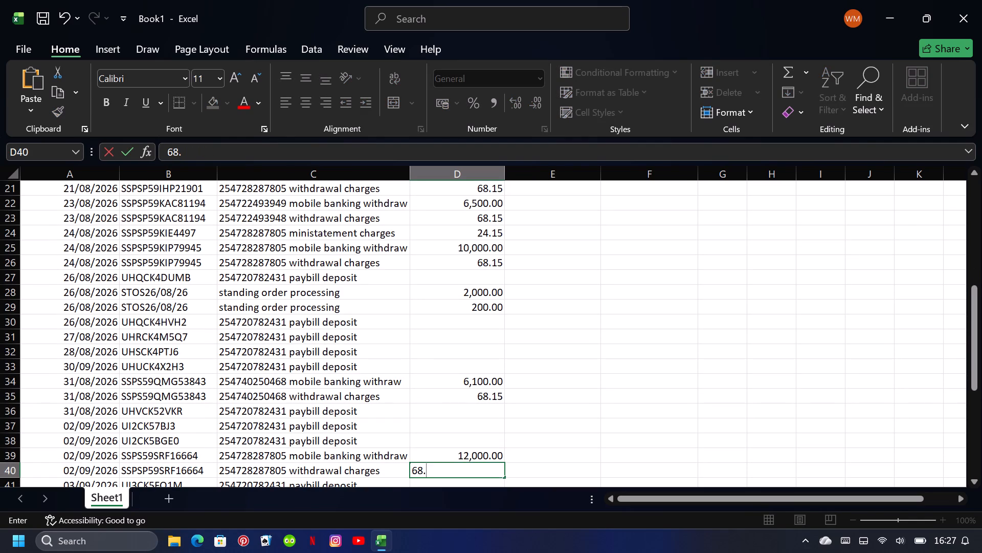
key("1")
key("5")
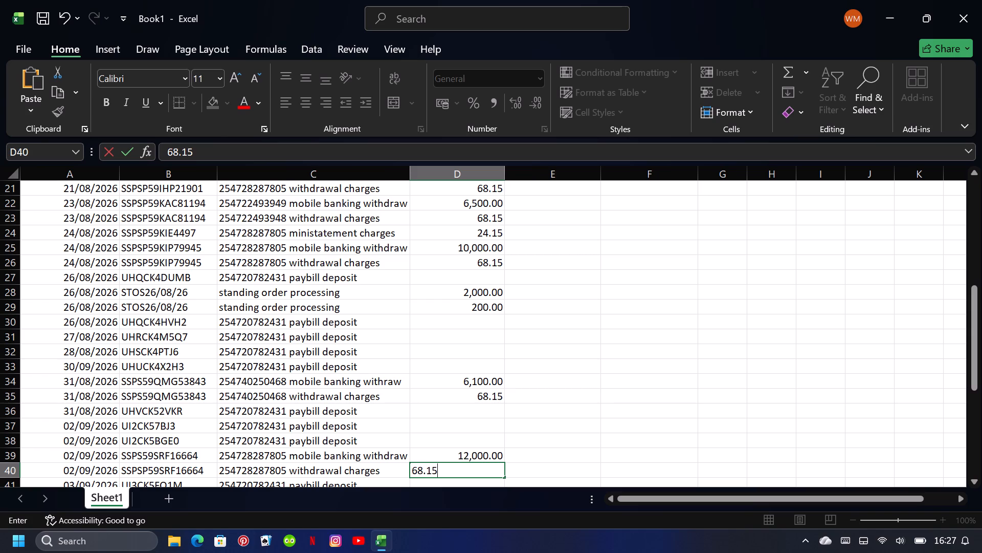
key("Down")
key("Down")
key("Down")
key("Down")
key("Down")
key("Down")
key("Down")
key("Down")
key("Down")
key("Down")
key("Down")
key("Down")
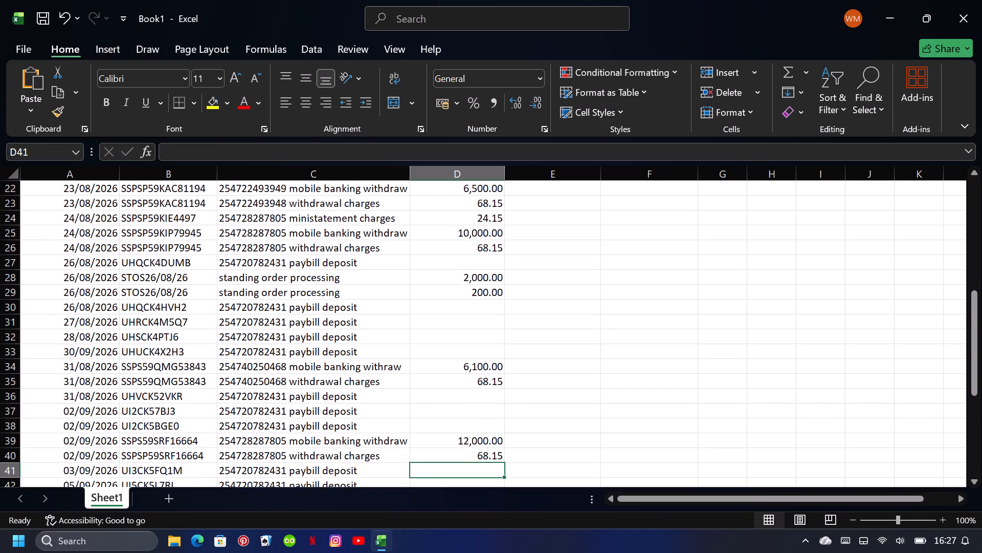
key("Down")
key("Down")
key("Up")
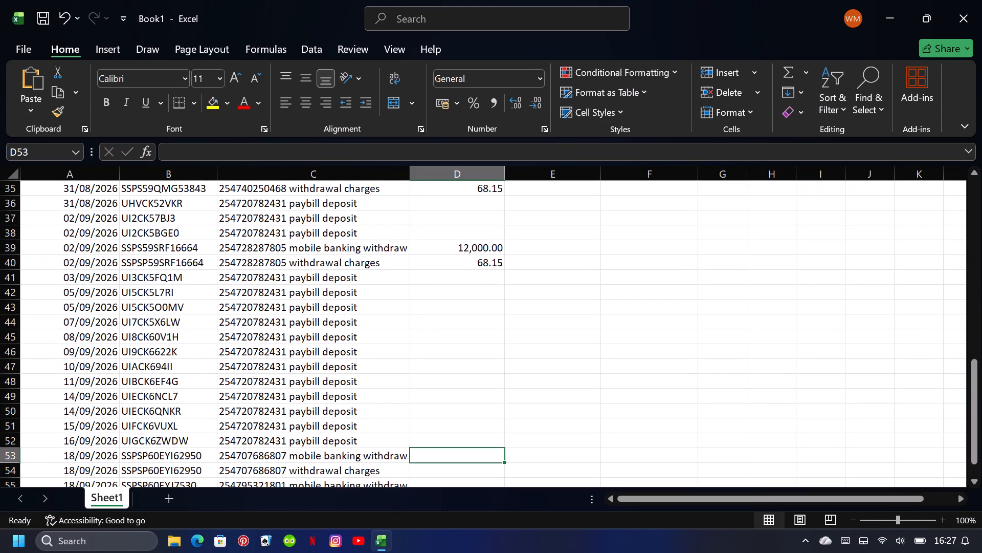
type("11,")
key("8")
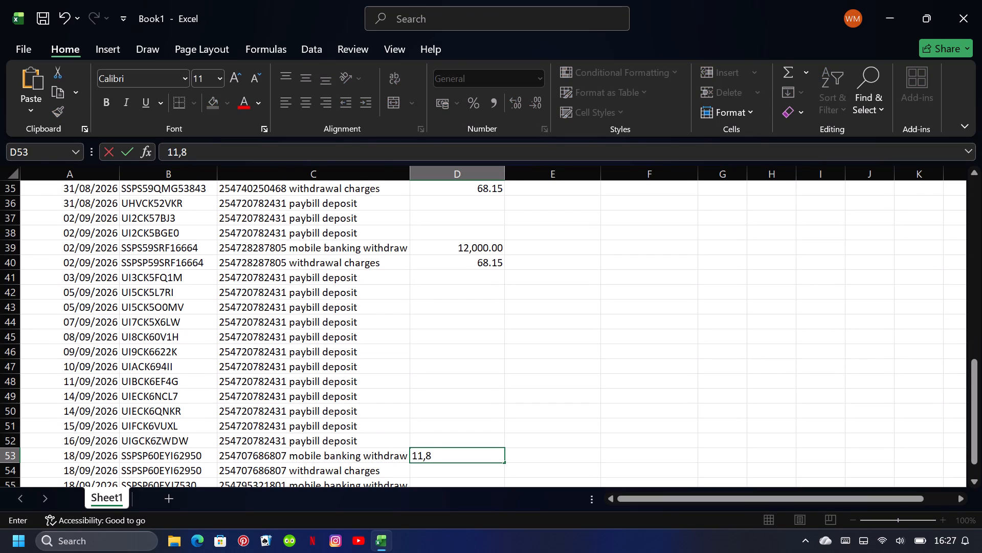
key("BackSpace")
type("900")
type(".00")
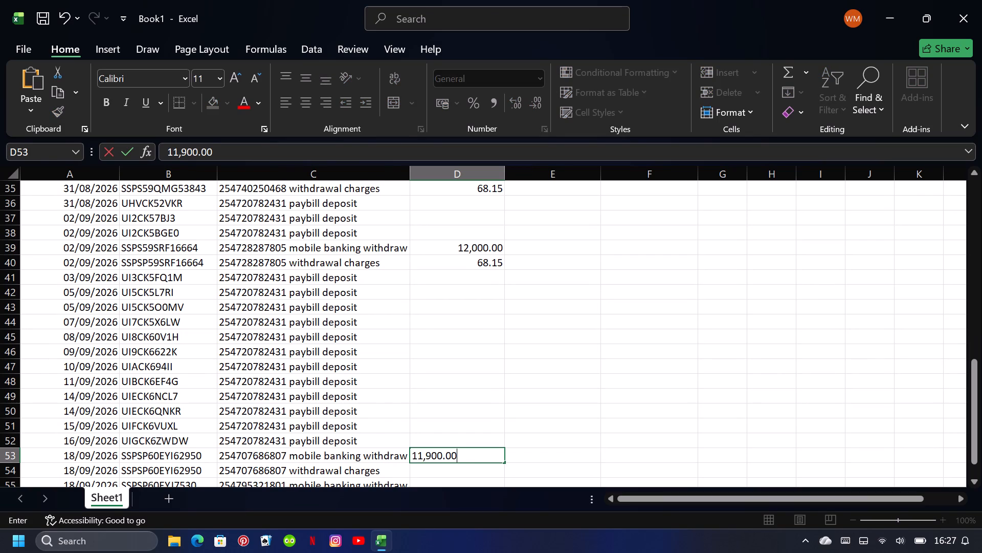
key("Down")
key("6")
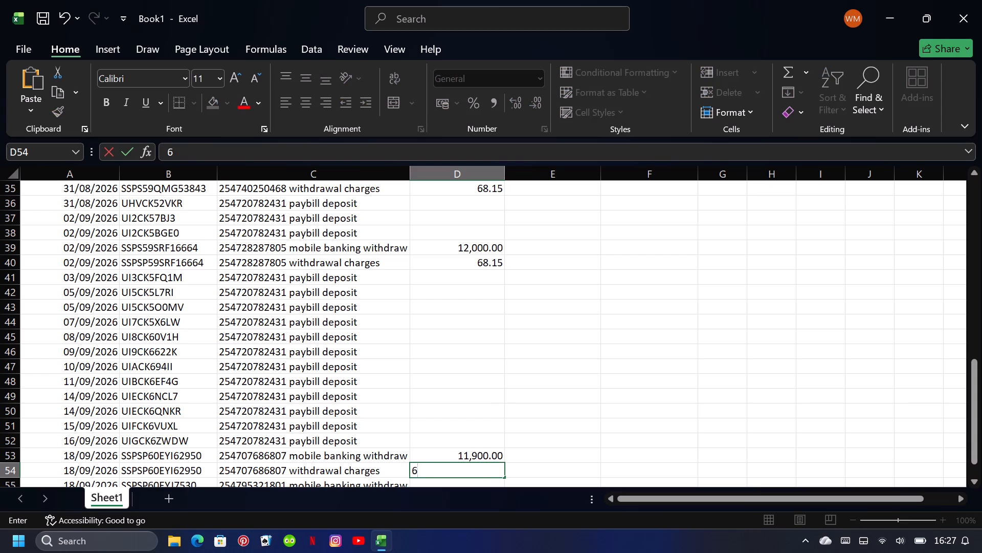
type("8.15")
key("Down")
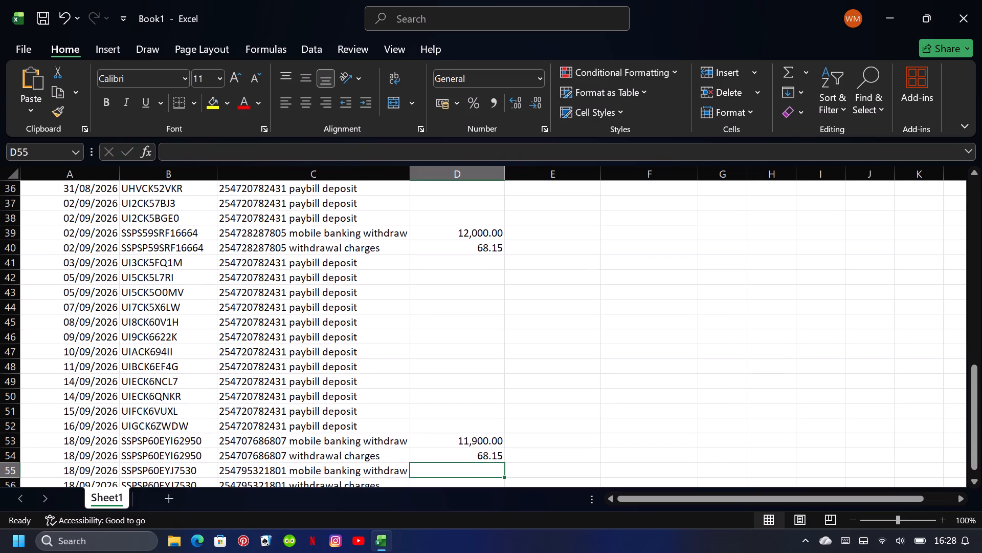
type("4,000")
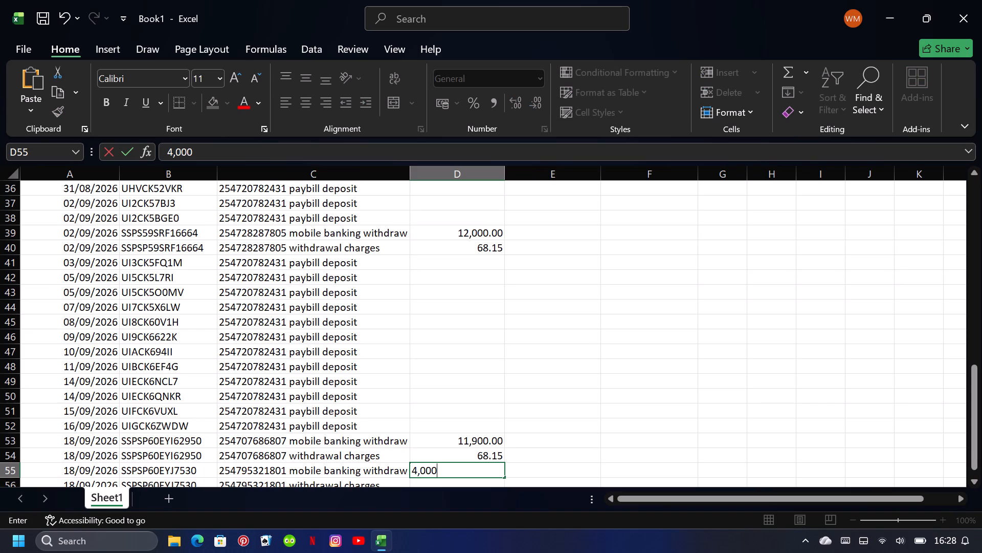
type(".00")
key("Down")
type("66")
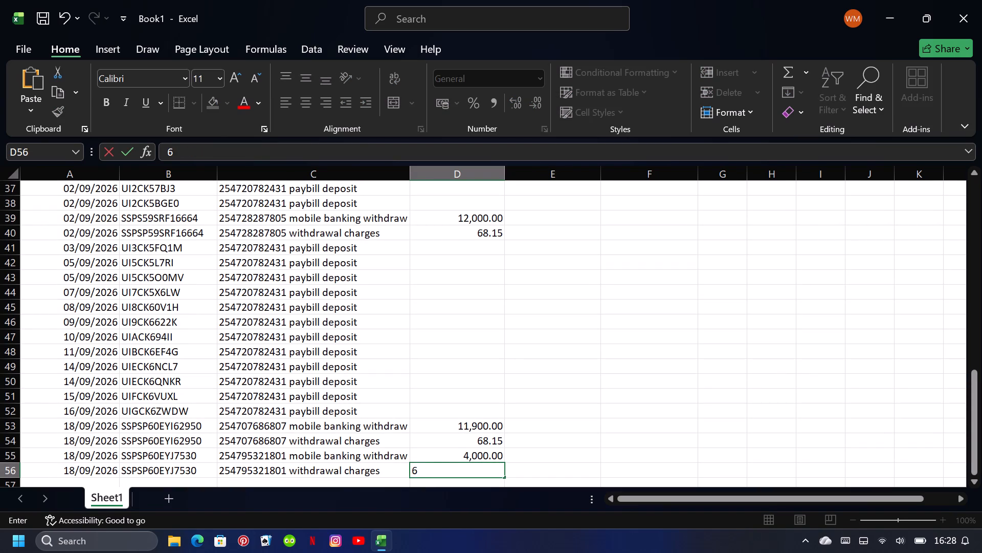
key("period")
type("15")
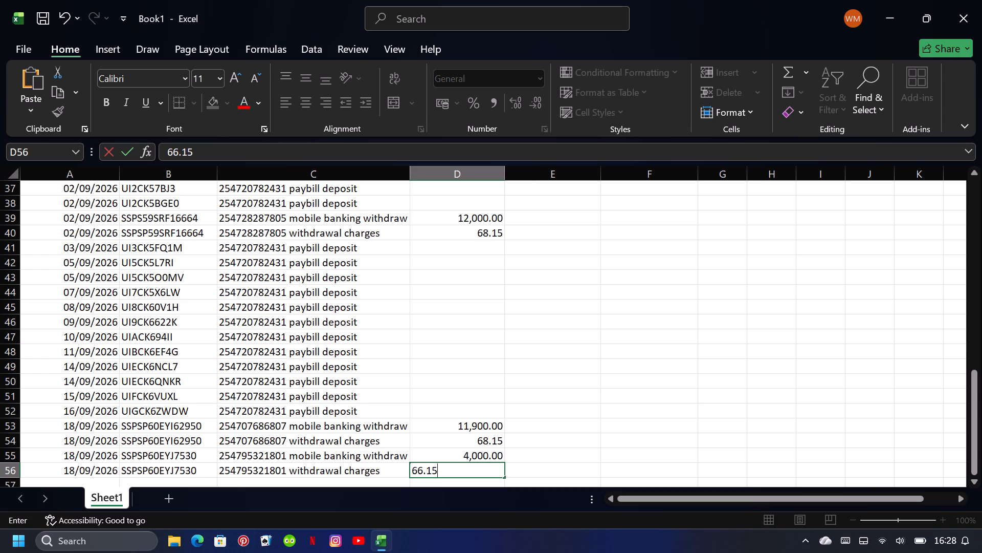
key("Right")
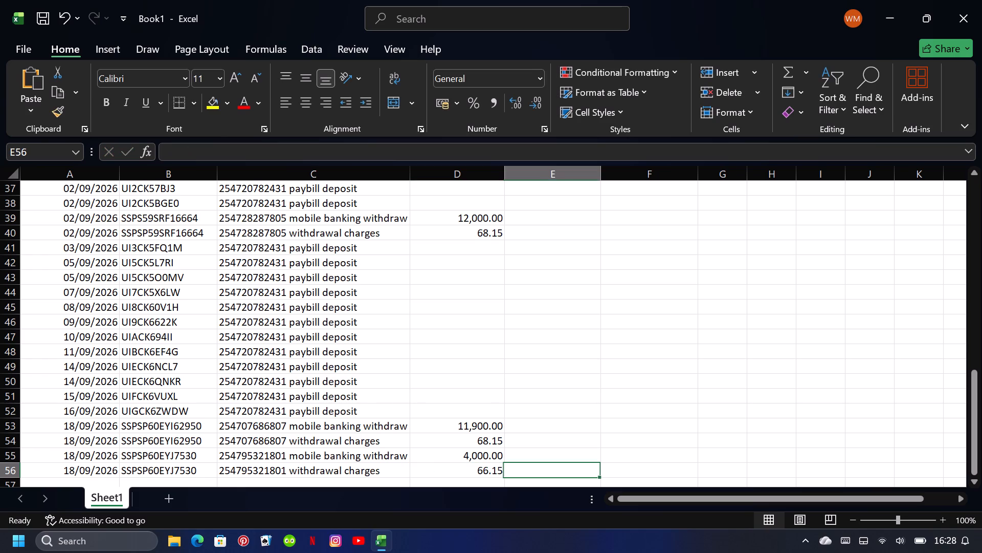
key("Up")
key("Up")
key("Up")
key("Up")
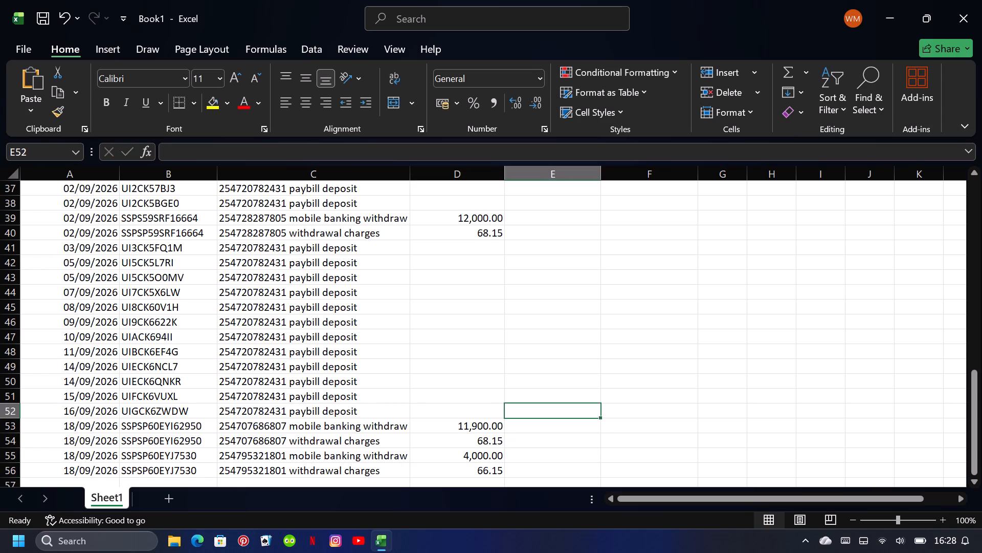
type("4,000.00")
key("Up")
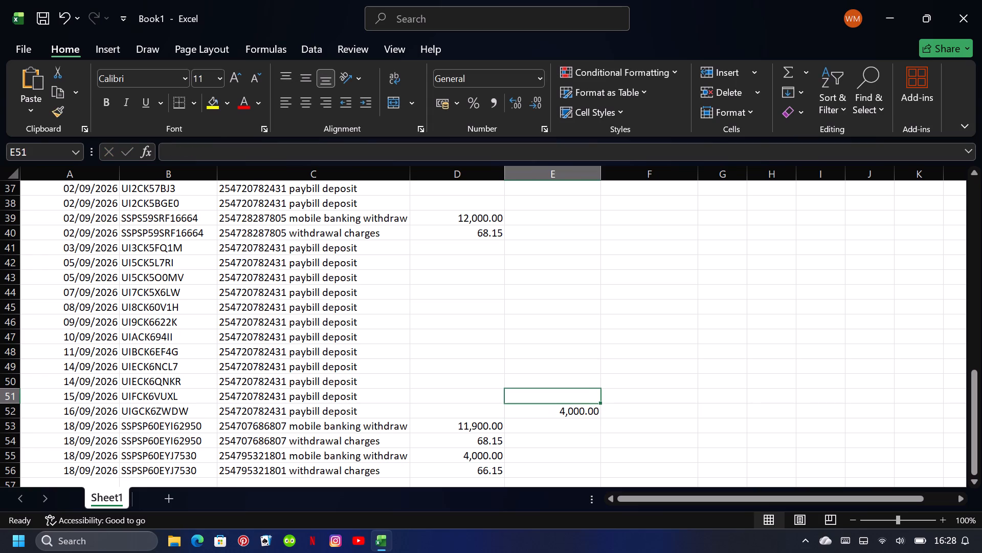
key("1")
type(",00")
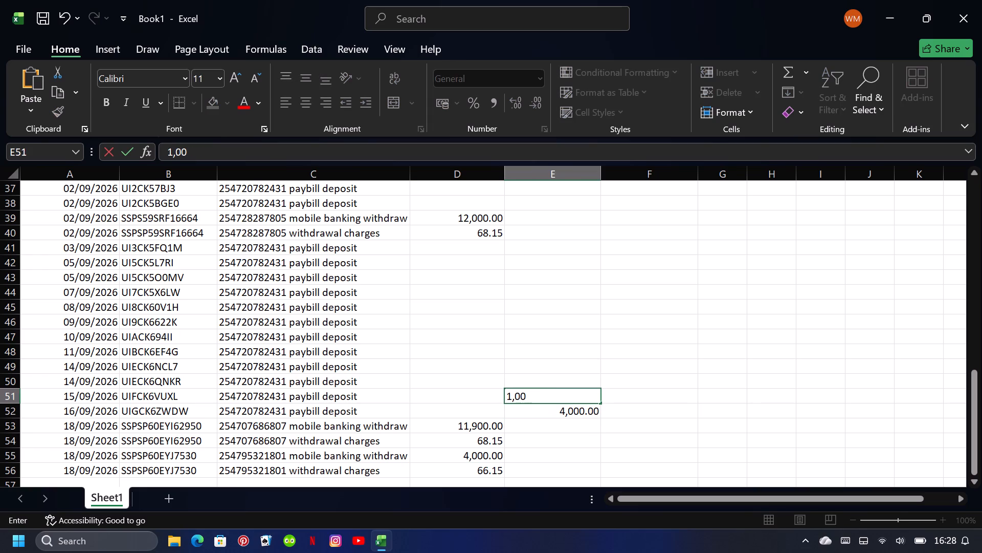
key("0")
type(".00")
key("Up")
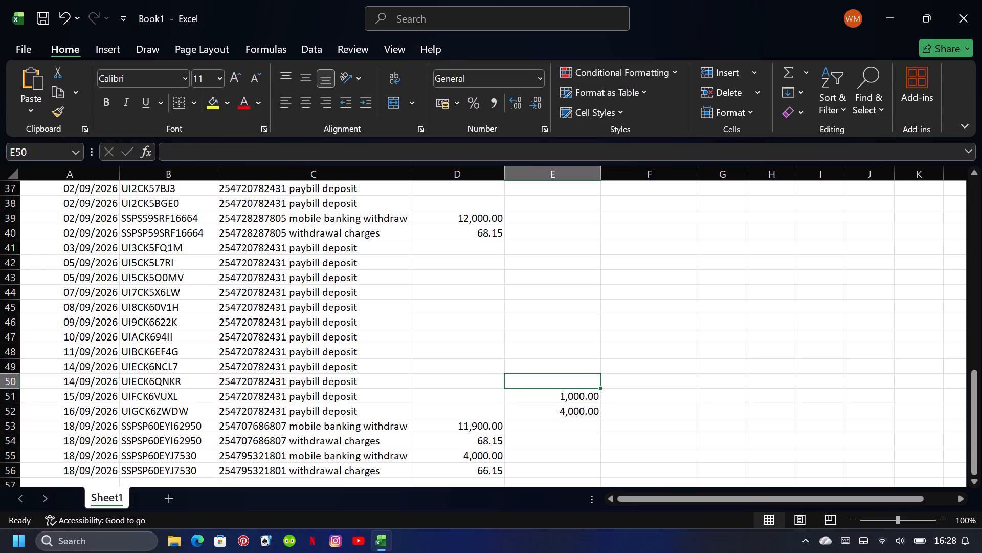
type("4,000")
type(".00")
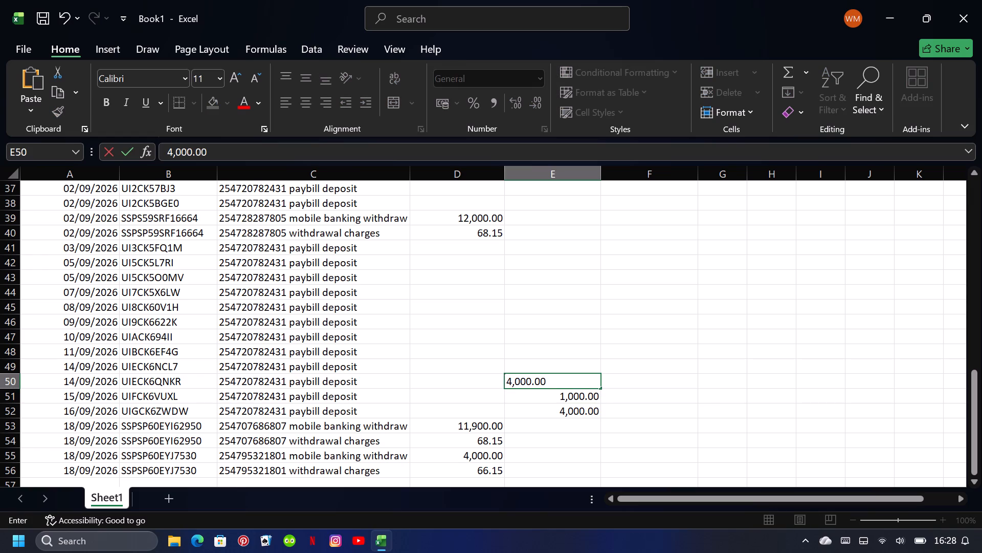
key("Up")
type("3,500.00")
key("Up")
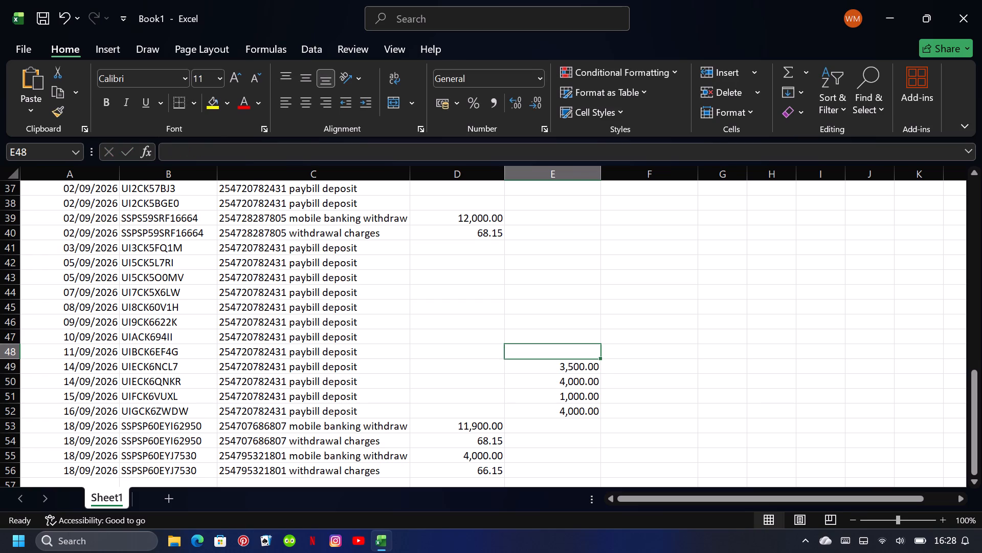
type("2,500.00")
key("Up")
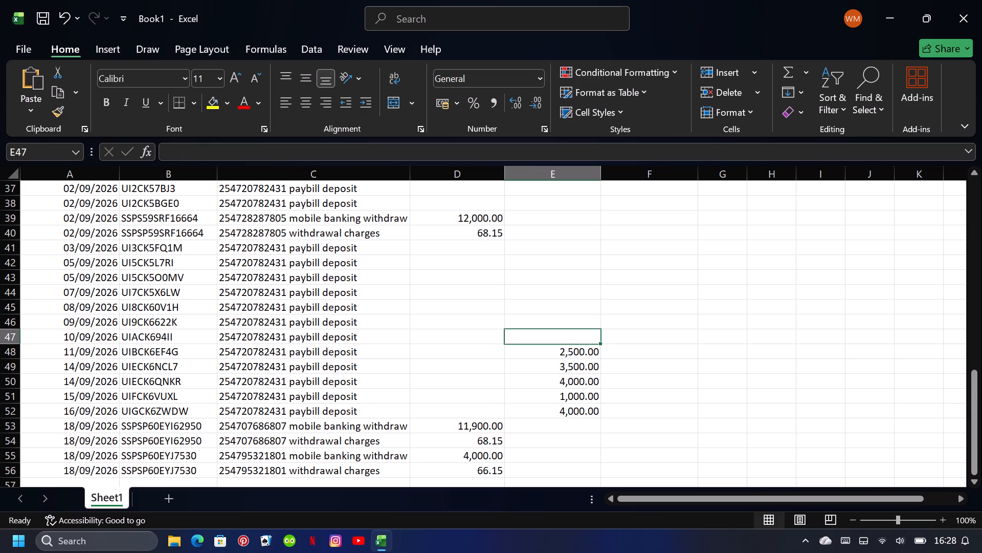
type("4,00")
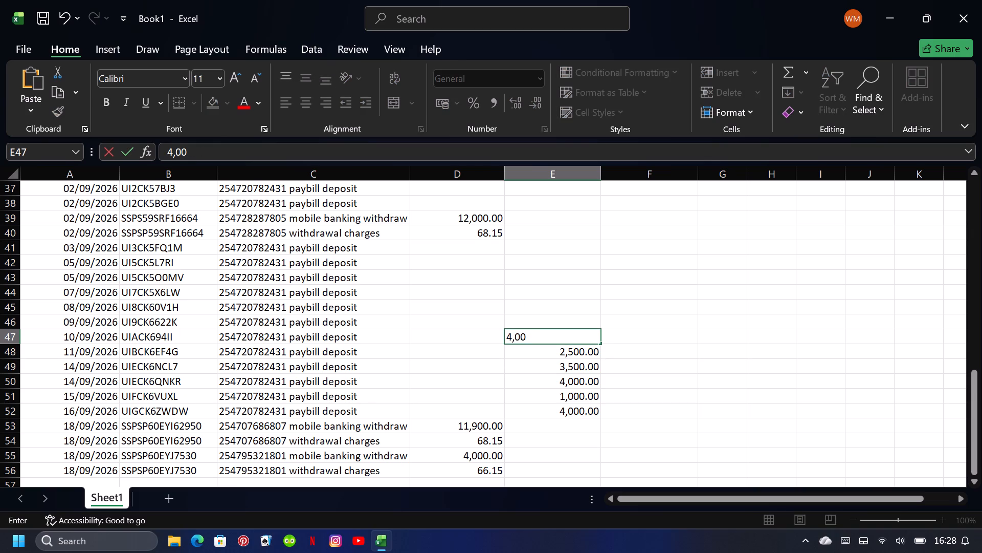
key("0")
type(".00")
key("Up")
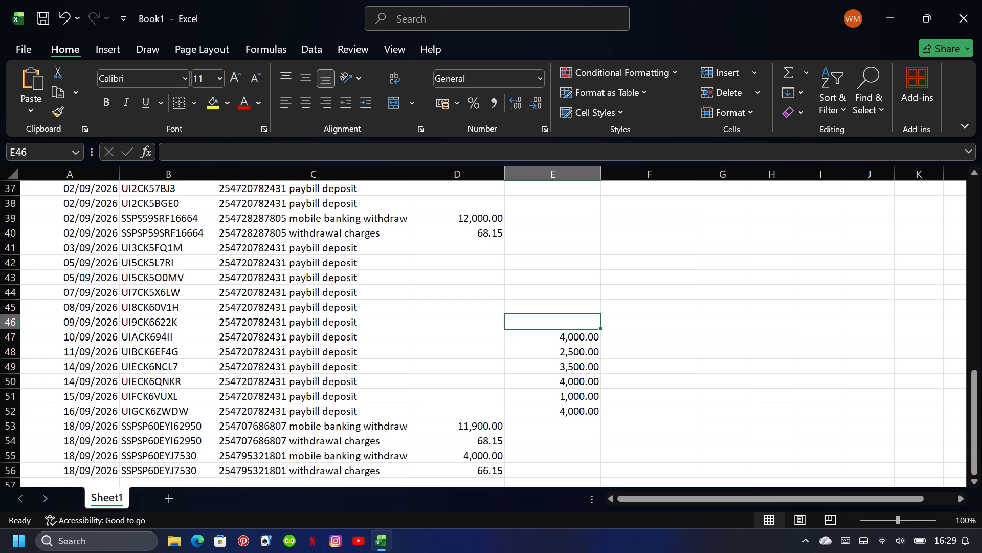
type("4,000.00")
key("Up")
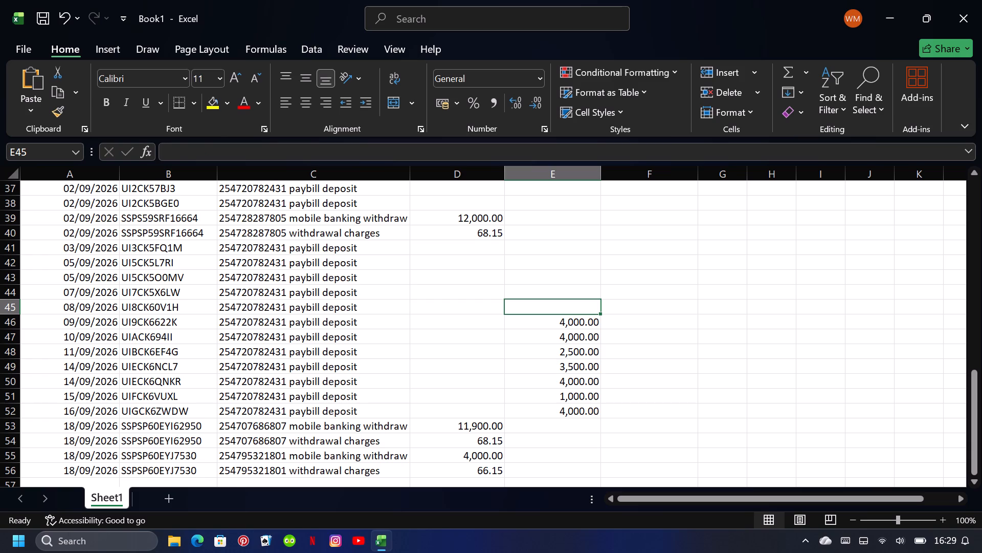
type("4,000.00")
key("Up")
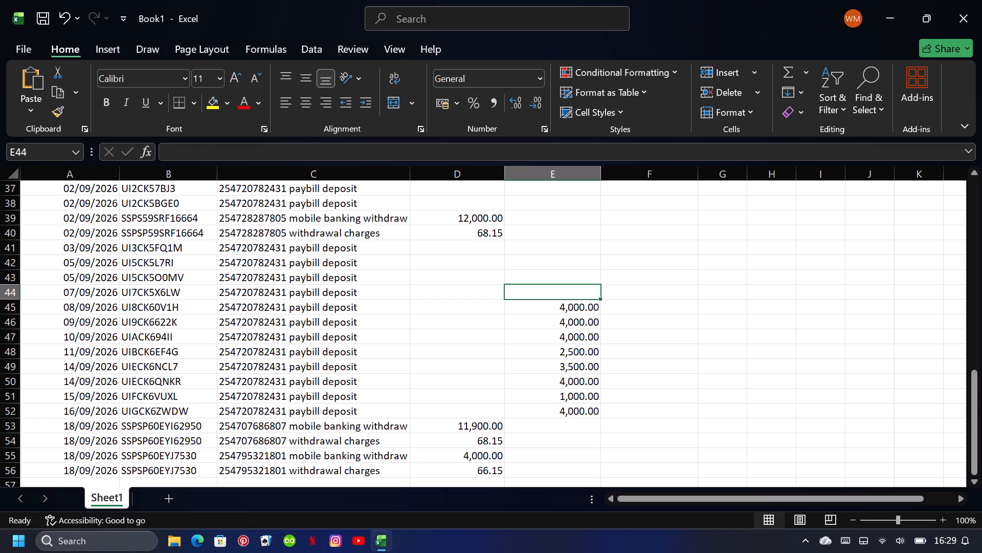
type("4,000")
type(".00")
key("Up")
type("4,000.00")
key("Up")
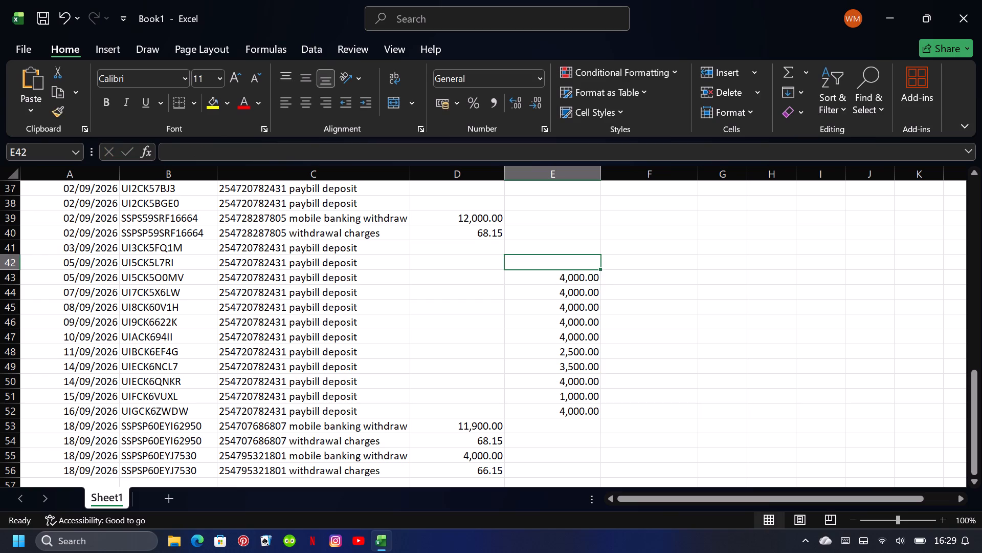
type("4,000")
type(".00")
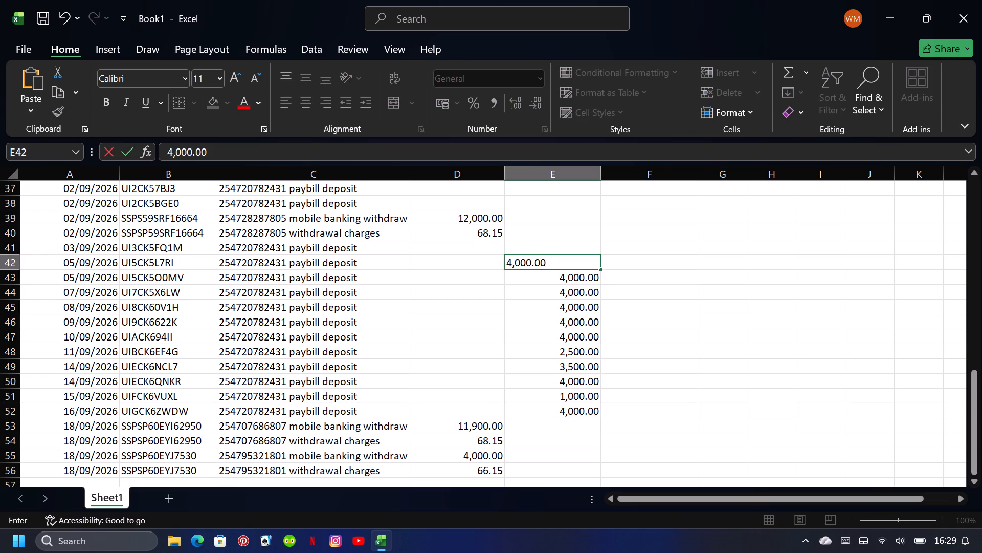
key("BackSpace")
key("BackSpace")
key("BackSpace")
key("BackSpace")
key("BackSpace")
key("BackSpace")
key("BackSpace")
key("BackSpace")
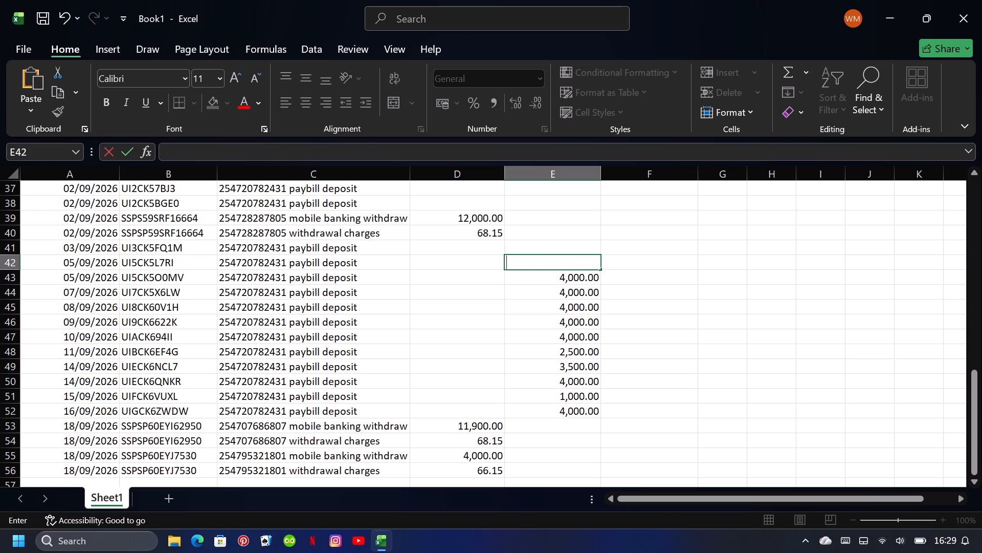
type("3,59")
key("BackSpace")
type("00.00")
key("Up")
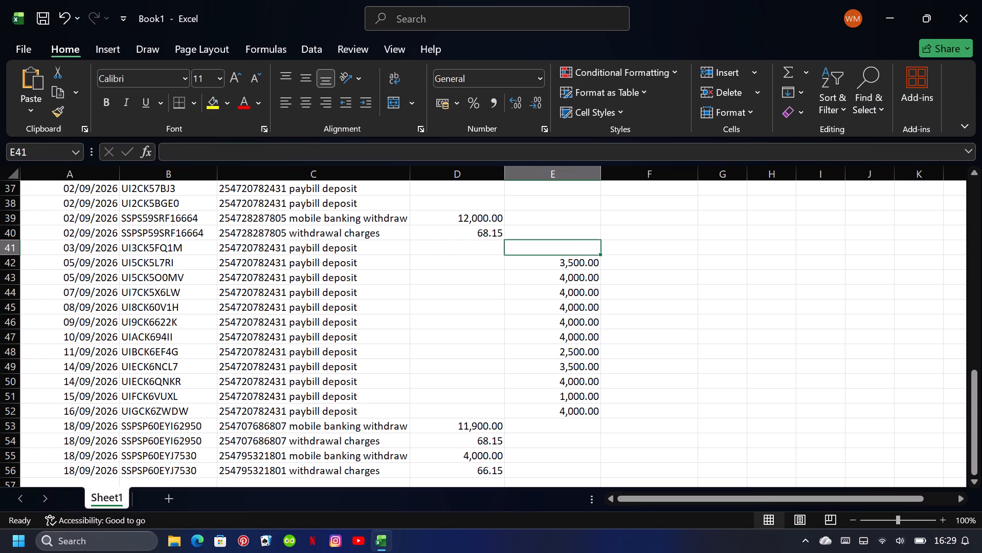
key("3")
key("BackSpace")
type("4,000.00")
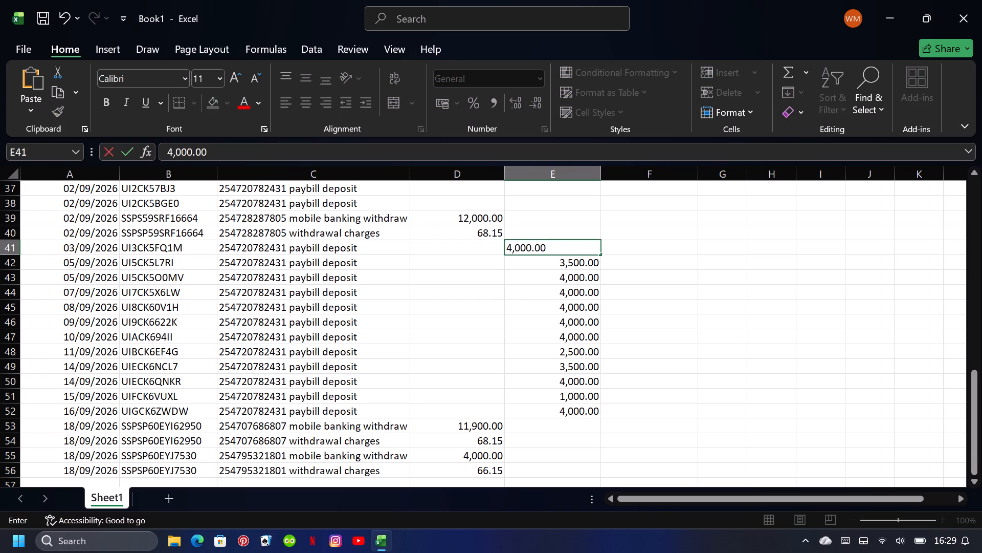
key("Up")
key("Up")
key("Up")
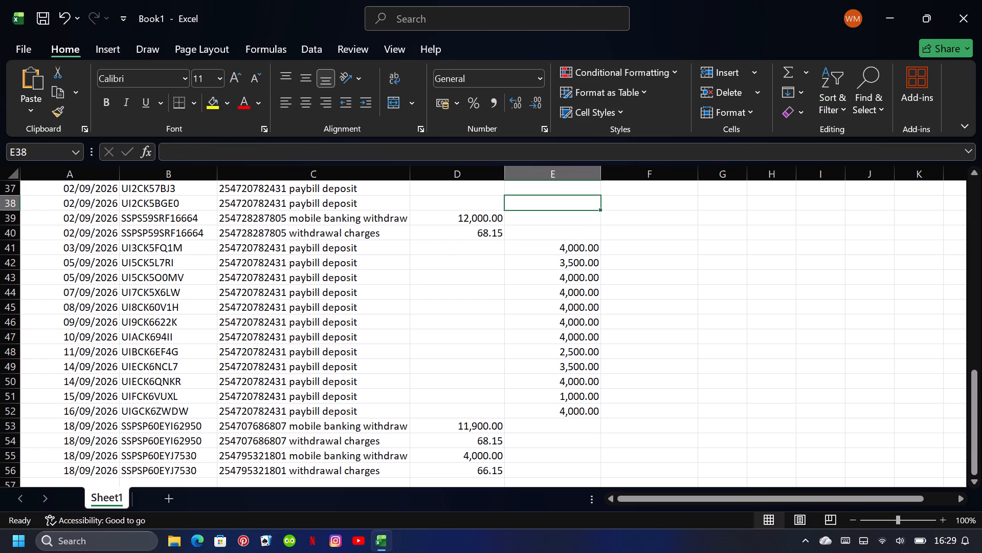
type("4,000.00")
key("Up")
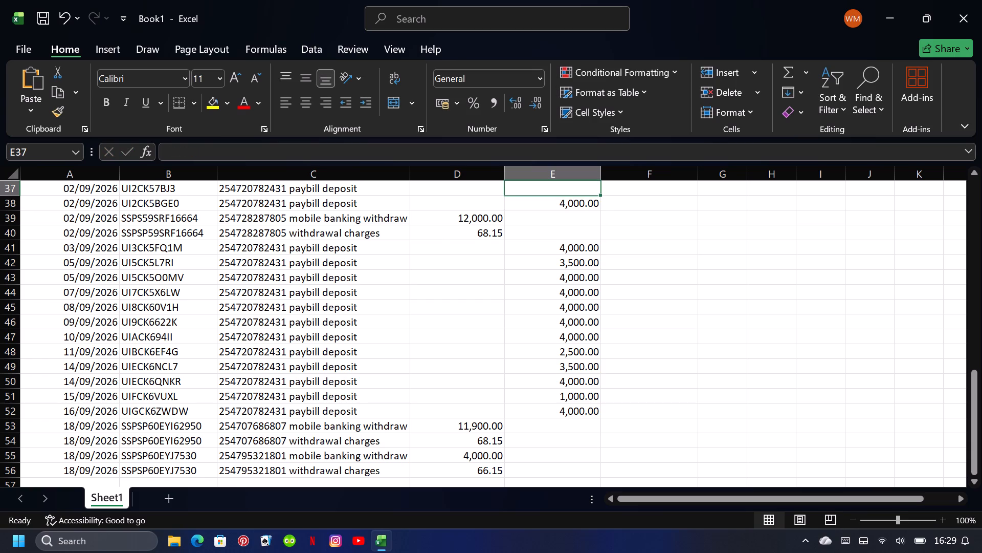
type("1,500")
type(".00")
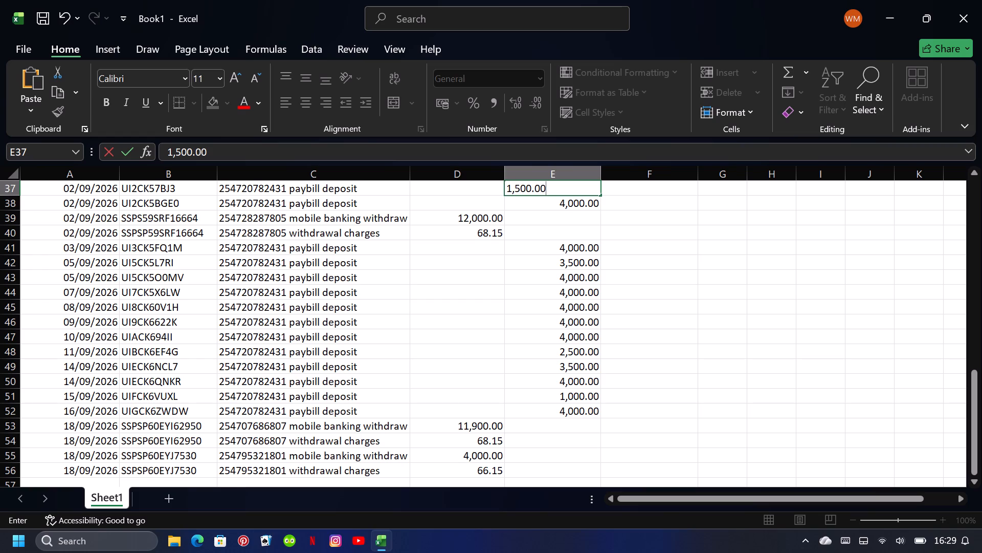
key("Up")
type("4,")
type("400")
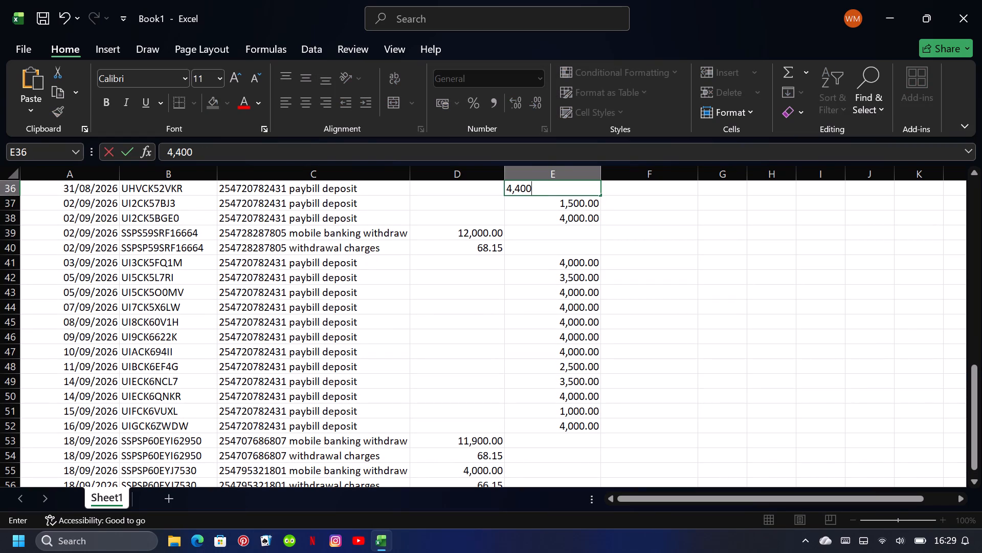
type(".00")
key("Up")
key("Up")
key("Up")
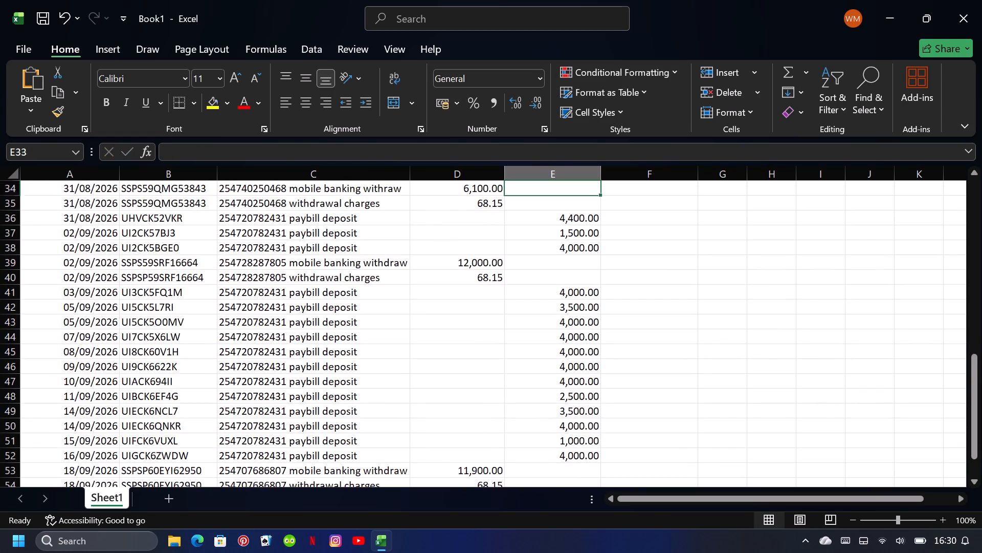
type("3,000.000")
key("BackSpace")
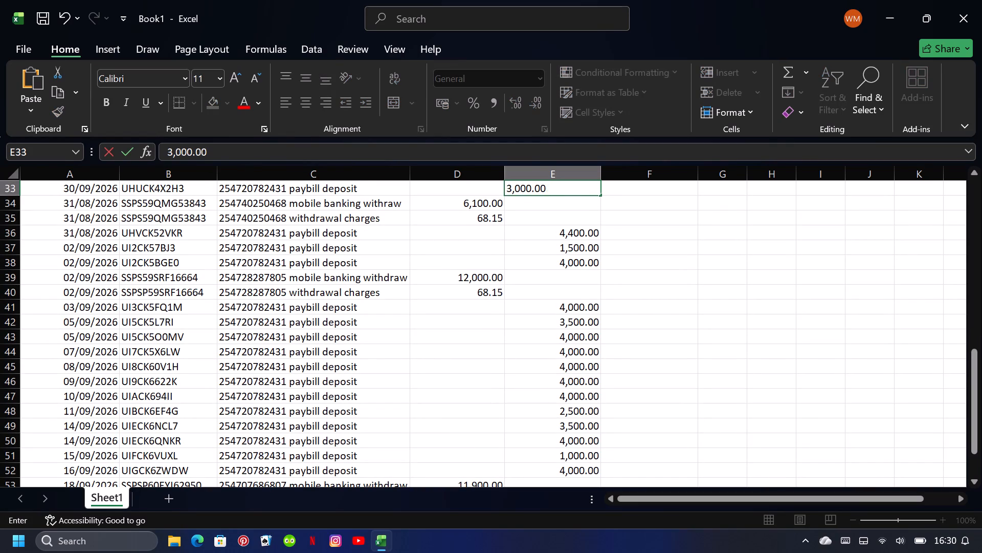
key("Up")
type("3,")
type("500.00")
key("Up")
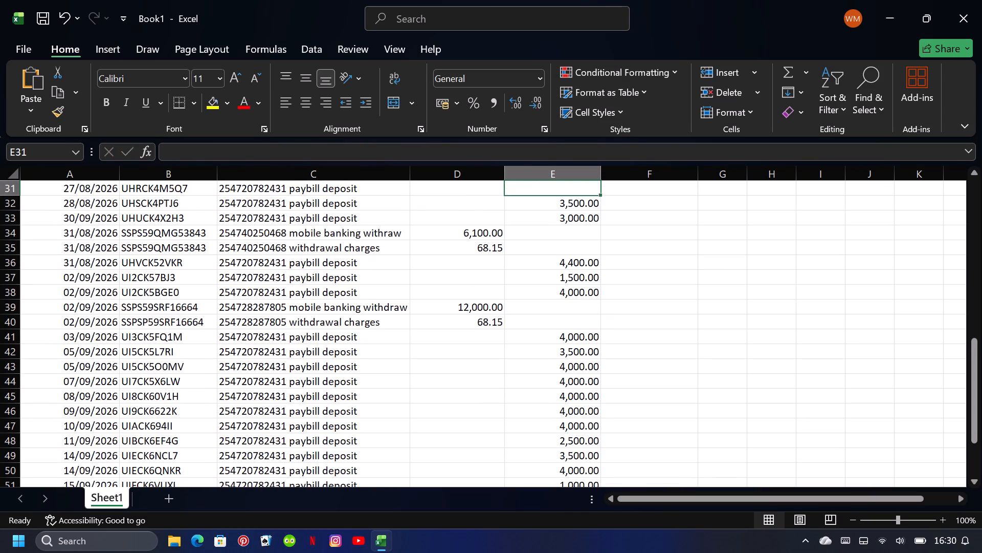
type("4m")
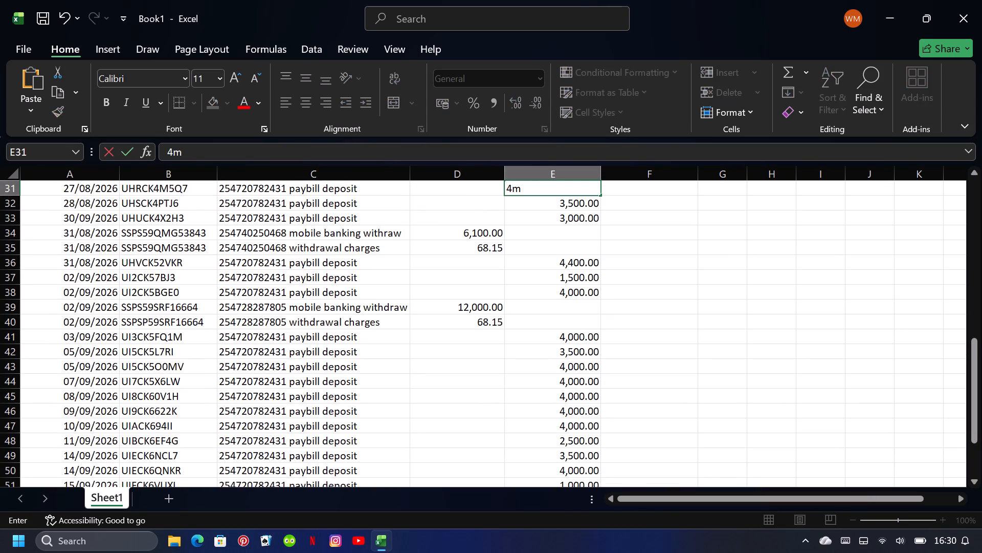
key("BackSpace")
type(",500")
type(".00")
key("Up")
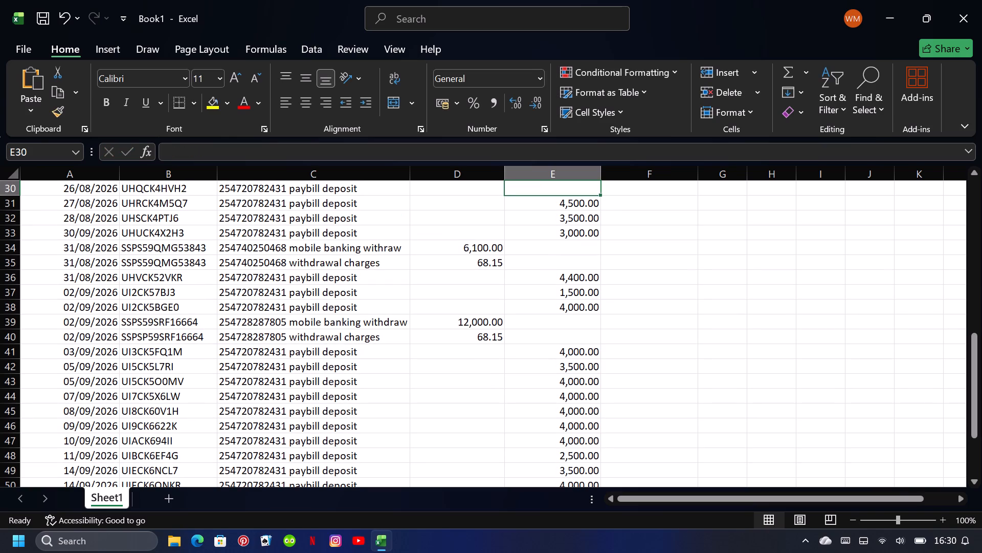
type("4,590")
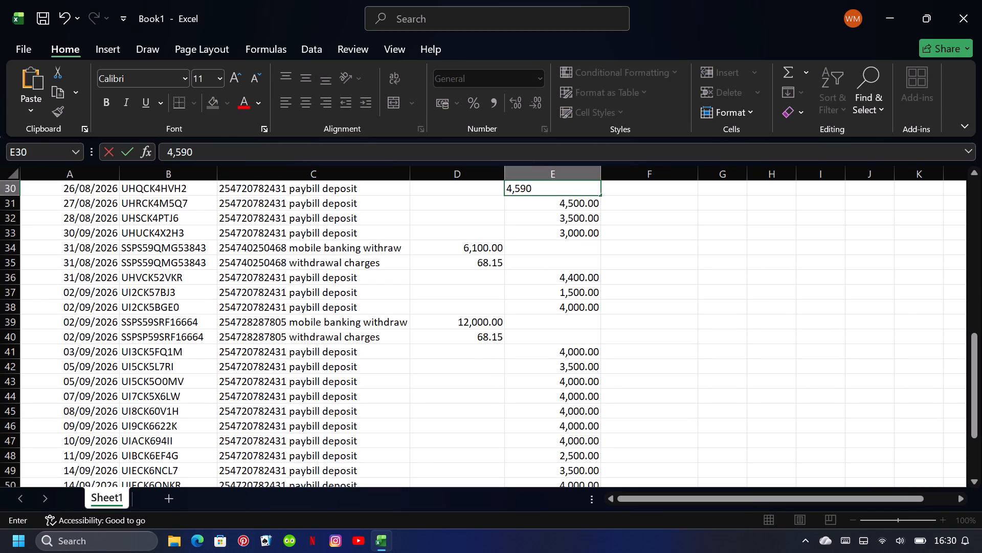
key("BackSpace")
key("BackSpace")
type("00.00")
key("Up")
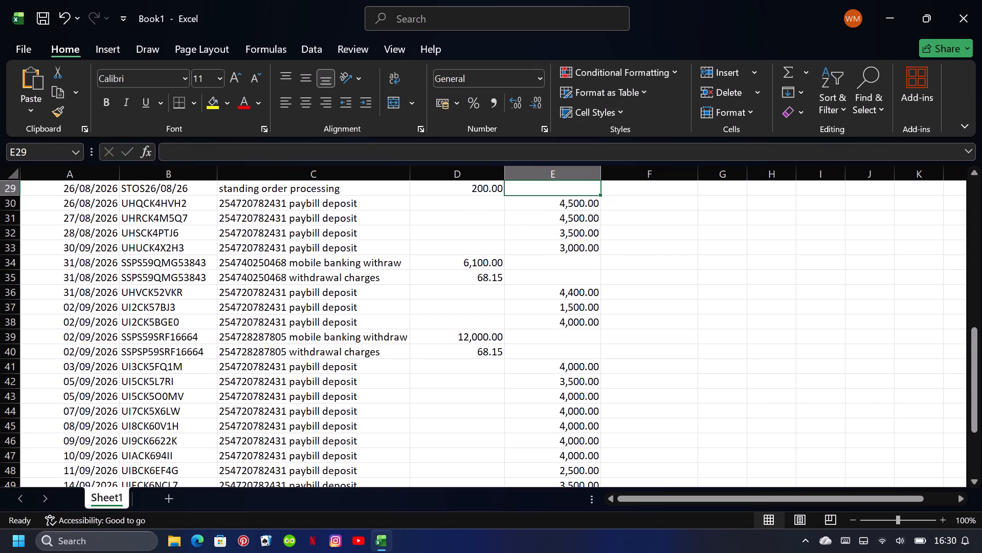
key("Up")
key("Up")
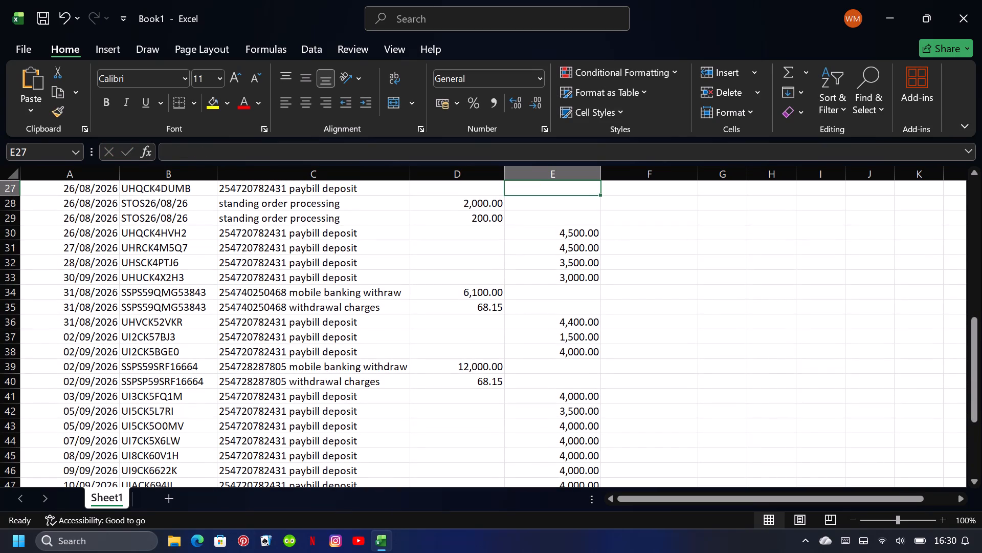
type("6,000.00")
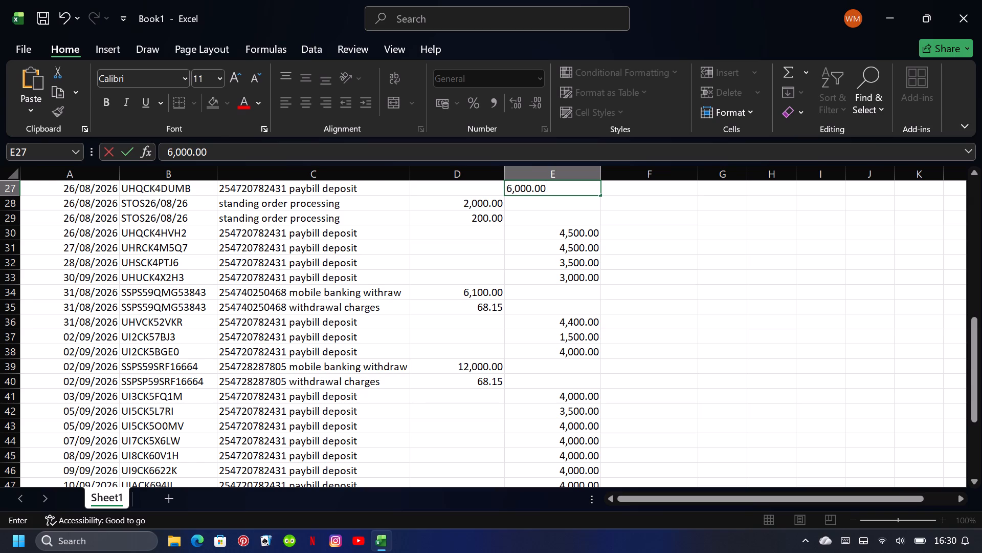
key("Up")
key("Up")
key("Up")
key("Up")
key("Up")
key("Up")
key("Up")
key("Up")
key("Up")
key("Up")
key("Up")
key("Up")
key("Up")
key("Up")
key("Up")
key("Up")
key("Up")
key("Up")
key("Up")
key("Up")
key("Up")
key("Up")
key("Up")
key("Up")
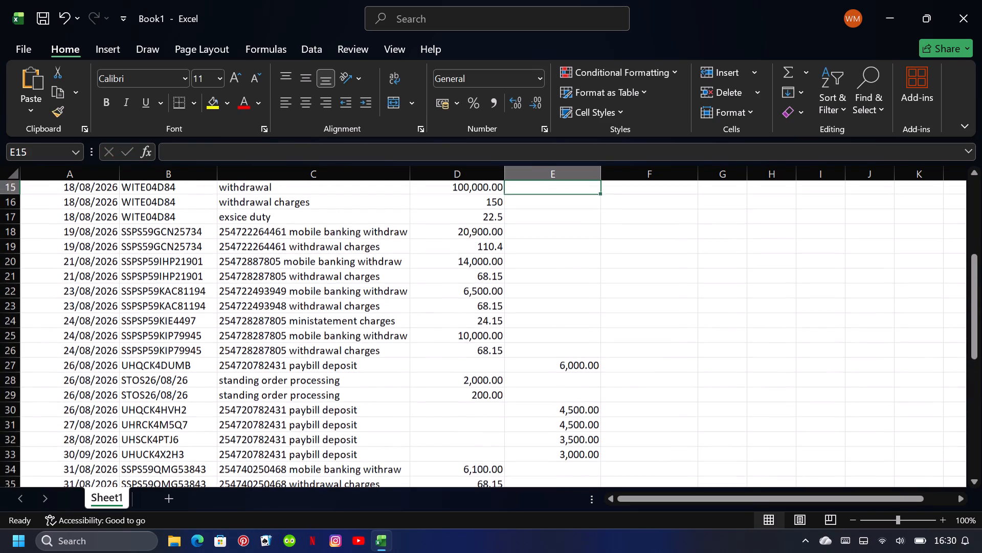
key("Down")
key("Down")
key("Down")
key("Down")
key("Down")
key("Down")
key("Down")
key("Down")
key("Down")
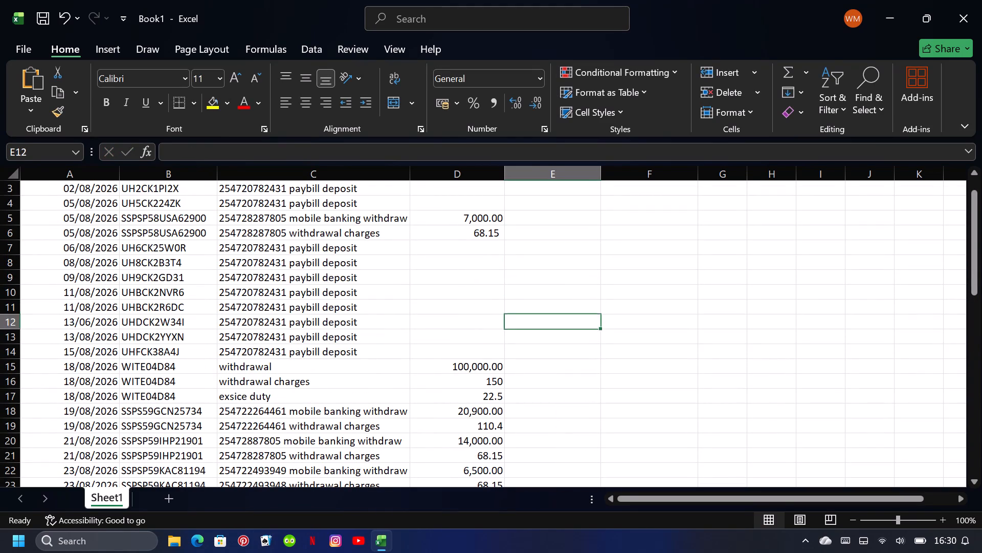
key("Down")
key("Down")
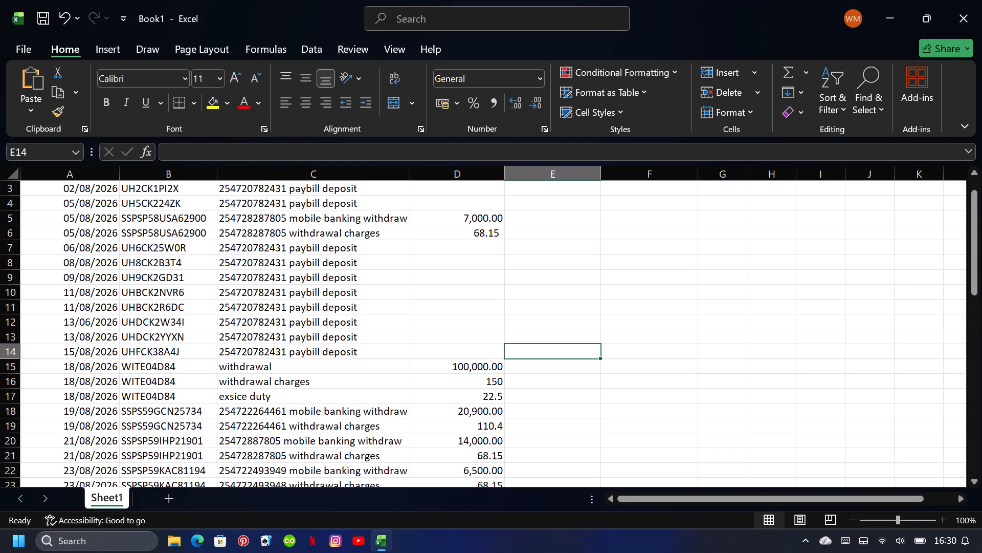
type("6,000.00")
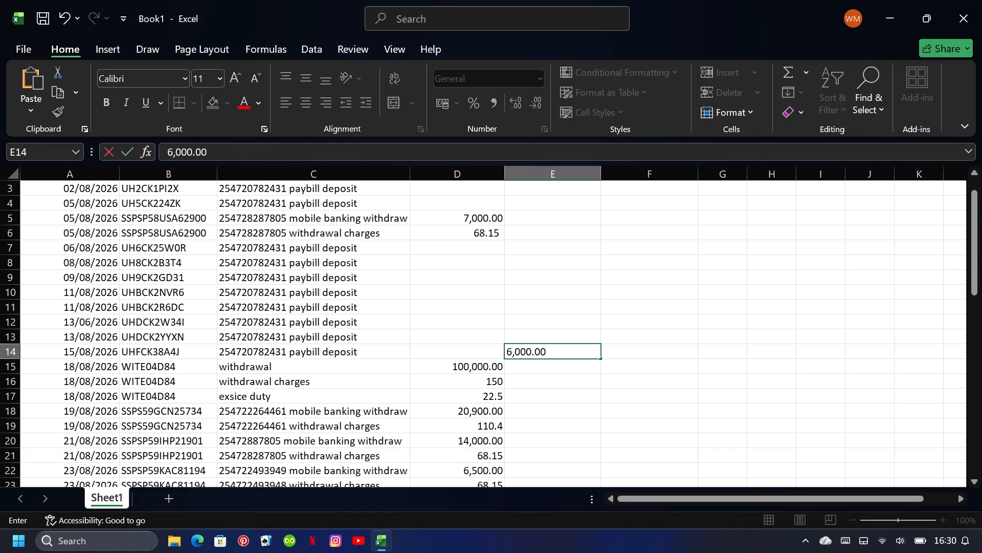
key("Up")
Enter the paybill deposit credit amounts 4,000.00 in E13, 3,000.00 in E12 and 3,000.00 in E11.
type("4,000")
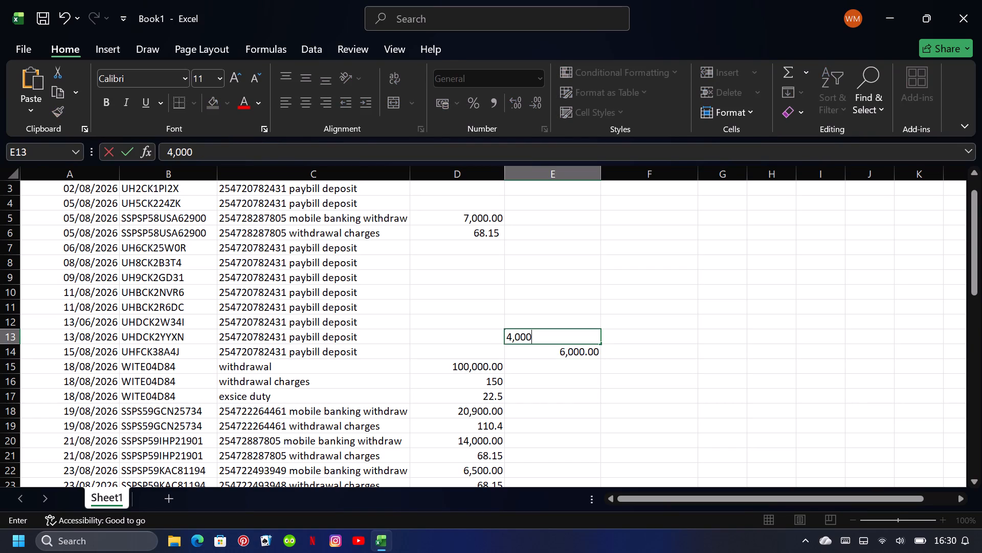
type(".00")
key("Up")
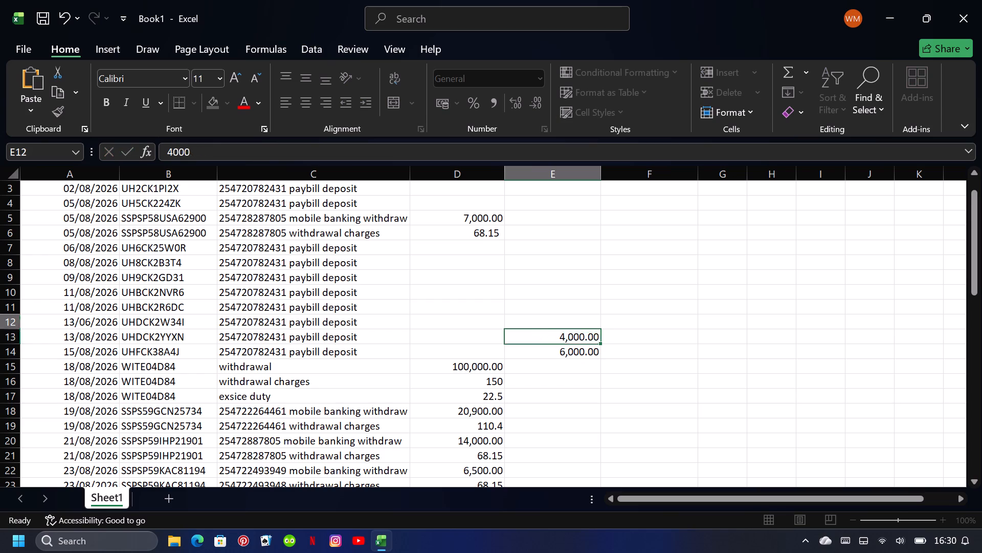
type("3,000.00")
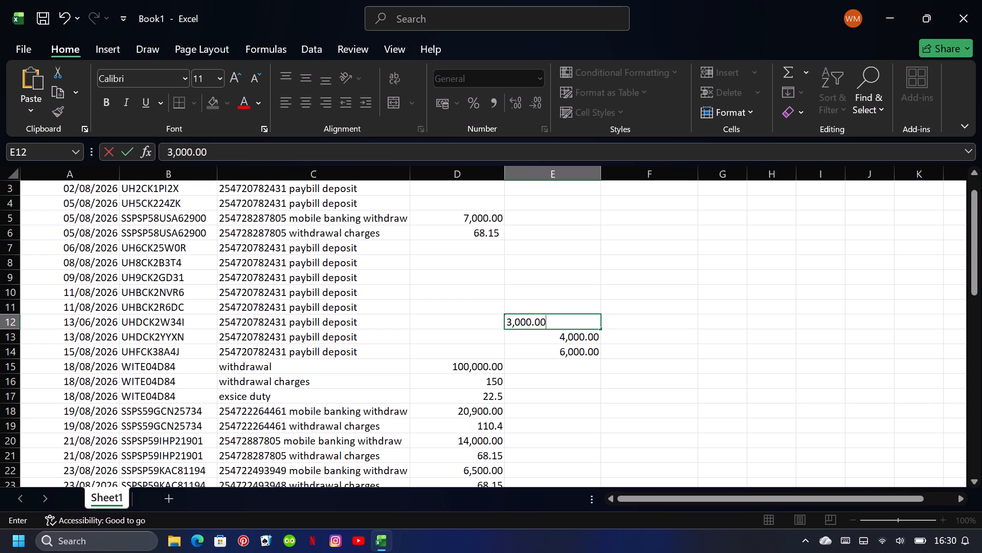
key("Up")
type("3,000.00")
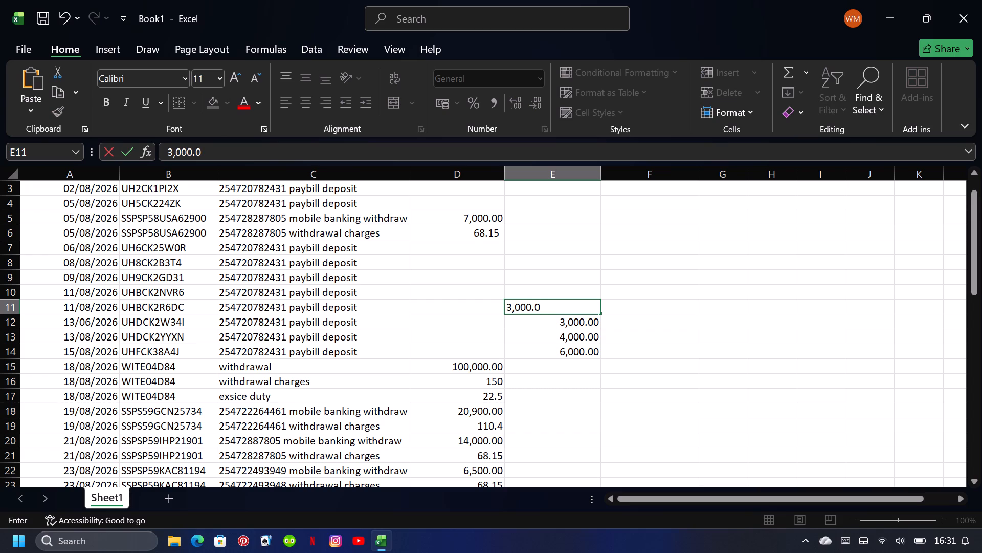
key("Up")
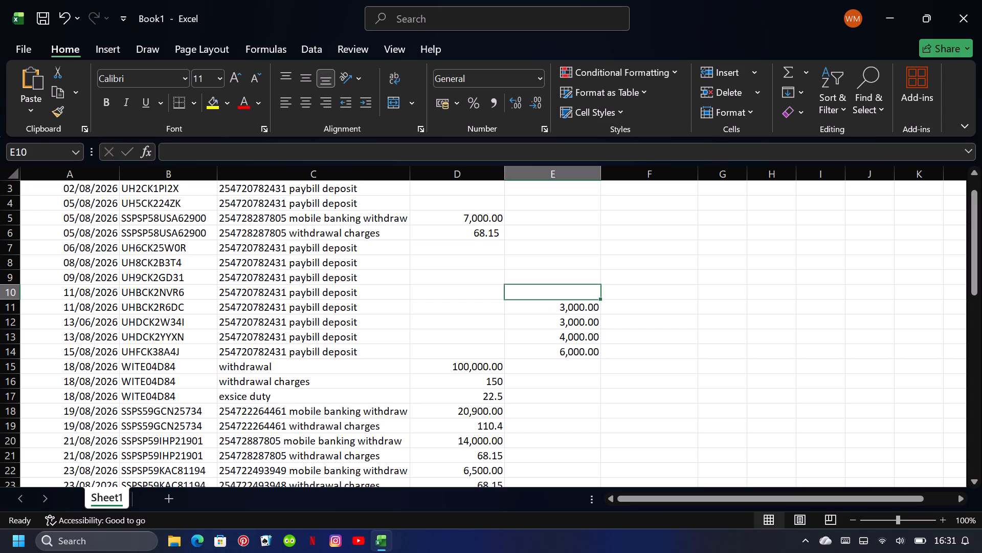
Enter the paybill deposit credit amounts 6,000.00 in E10, 5,000.00 in E9, 5,000.00 in E8 and 4,000.00 in E7.
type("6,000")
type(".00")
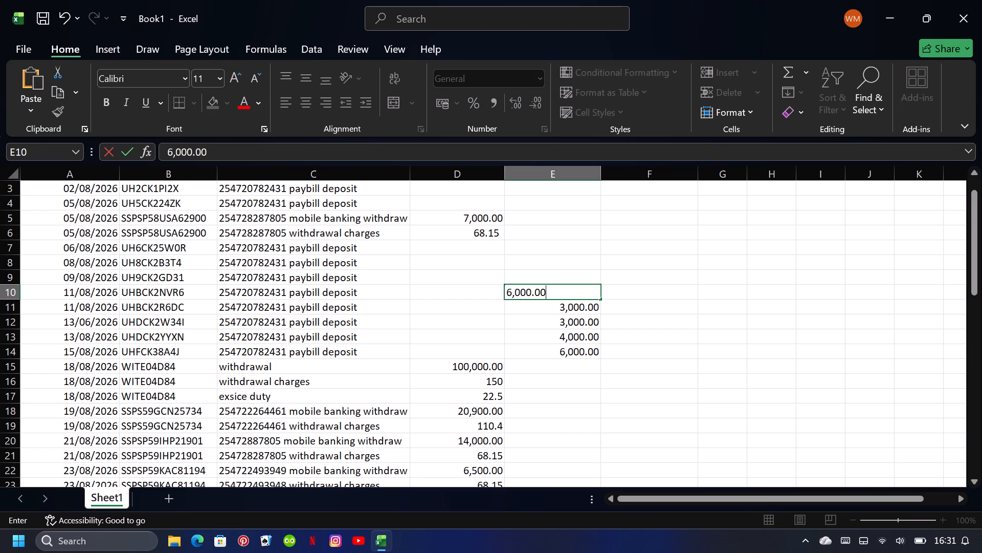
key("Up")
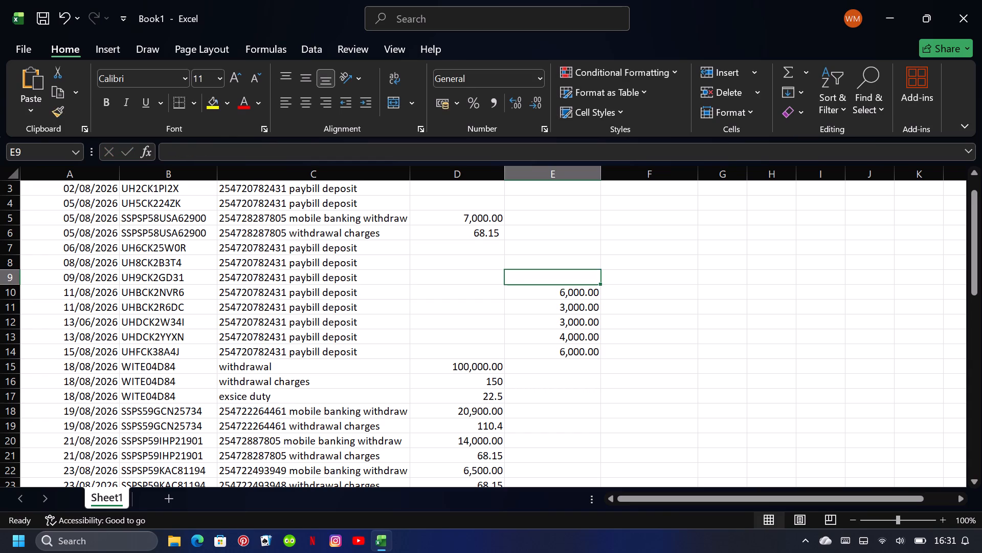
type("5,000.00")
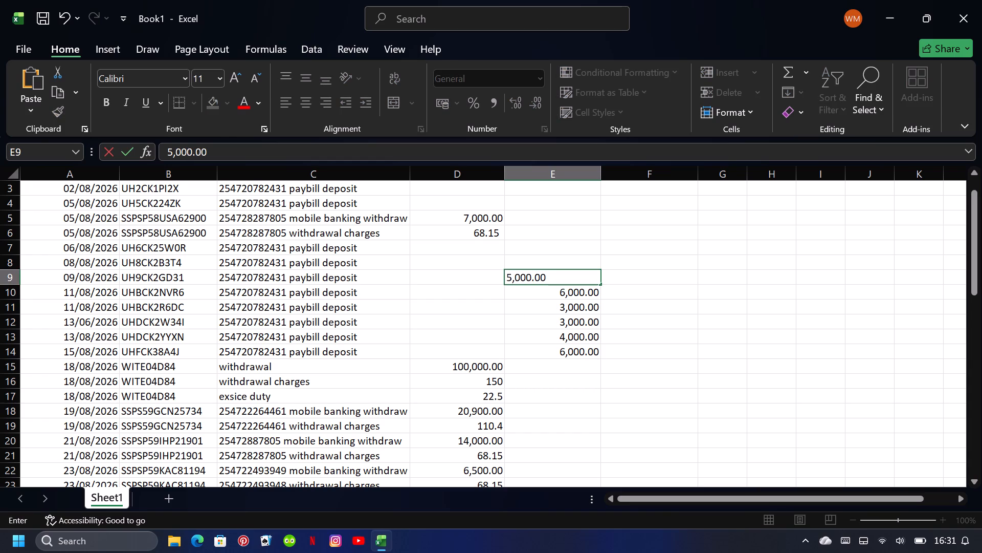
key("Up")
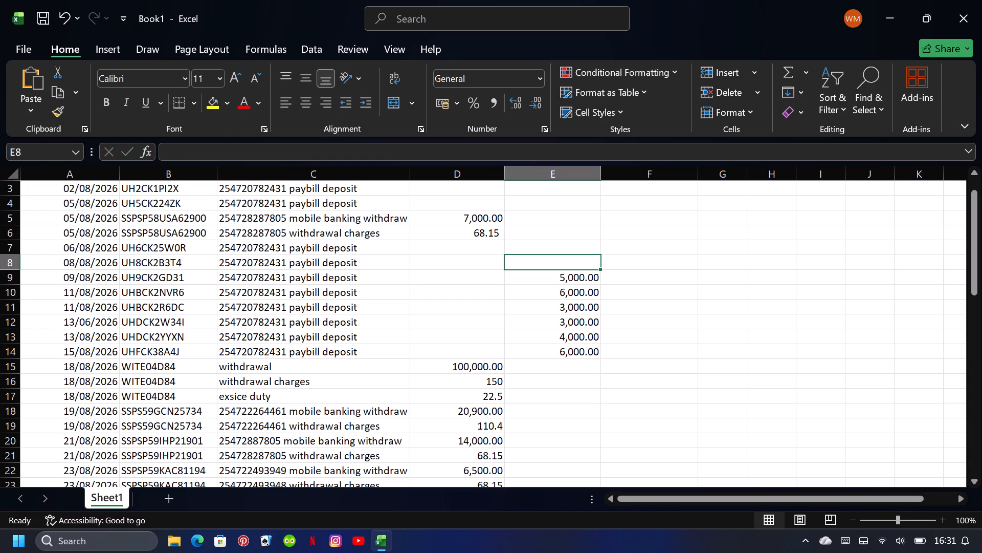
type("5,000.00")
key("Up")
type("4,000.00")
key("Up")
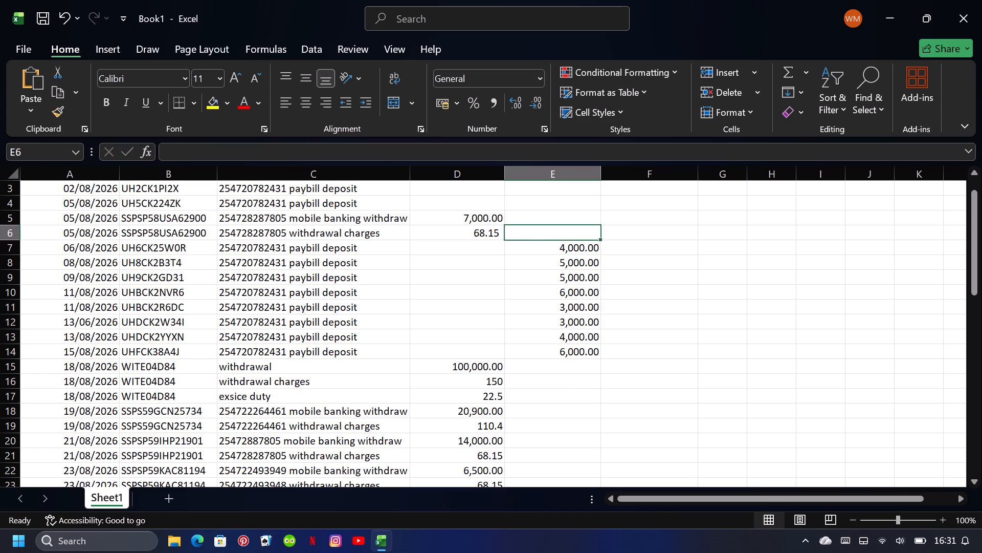
Enter the credit amounts for the first three paybill deposits: 10,000.00 in E2, 4,000.00 in E3 and 4,000.00 in E4.
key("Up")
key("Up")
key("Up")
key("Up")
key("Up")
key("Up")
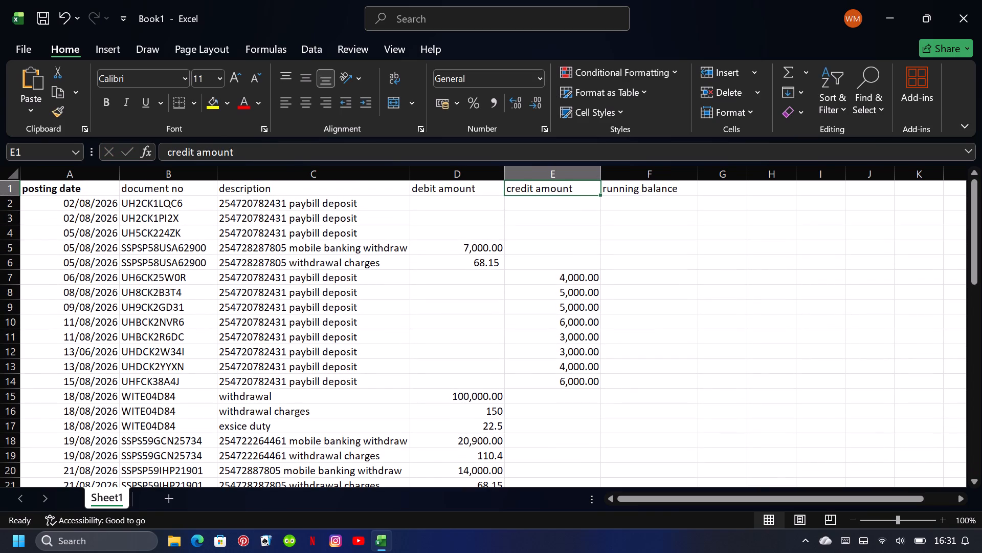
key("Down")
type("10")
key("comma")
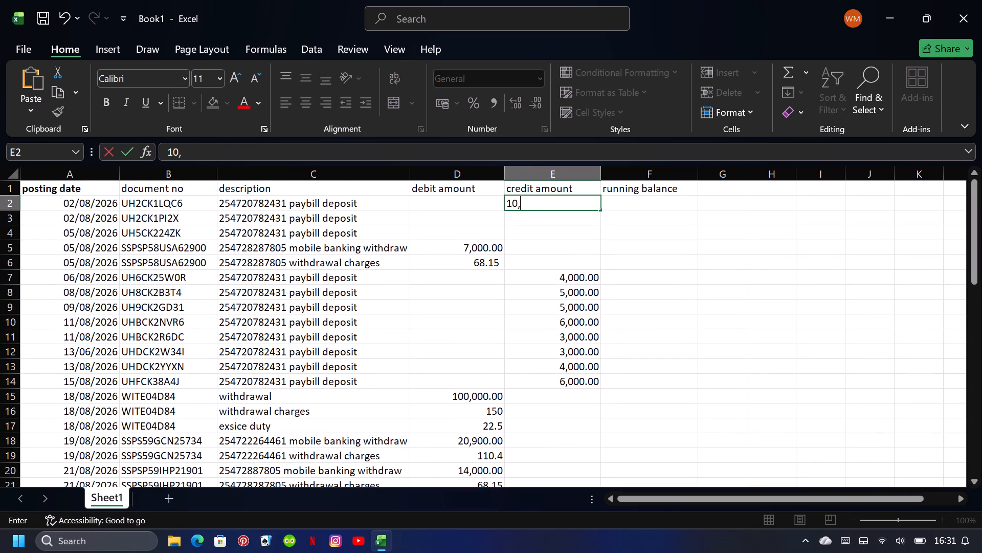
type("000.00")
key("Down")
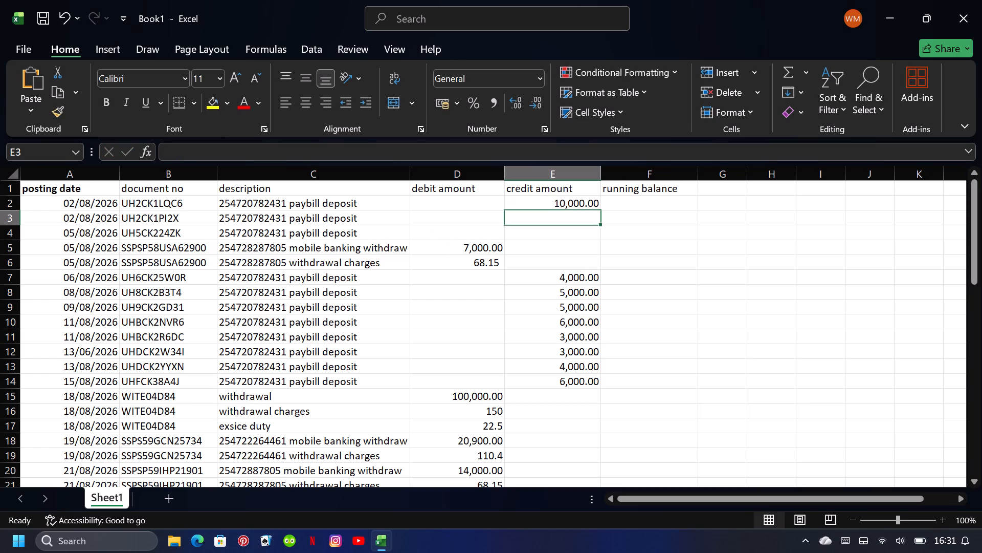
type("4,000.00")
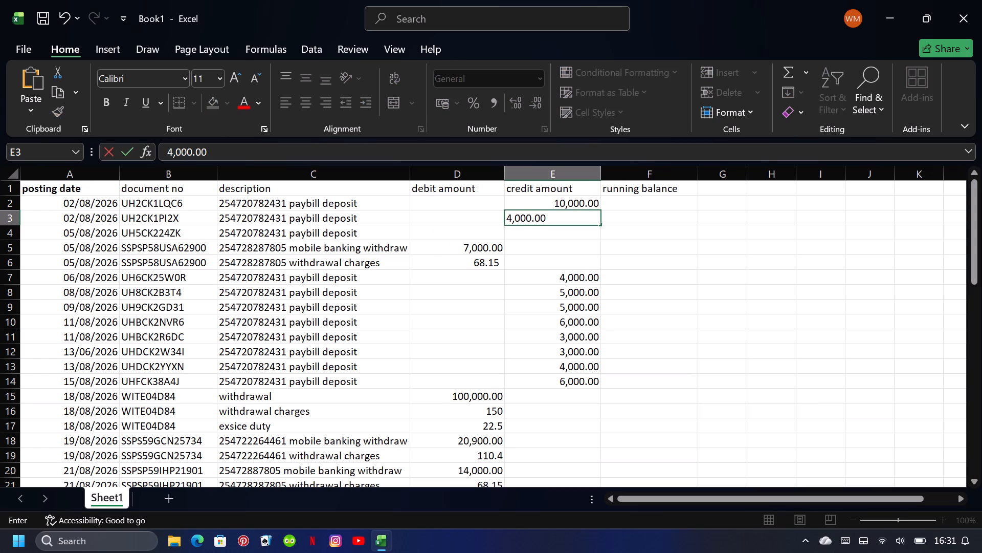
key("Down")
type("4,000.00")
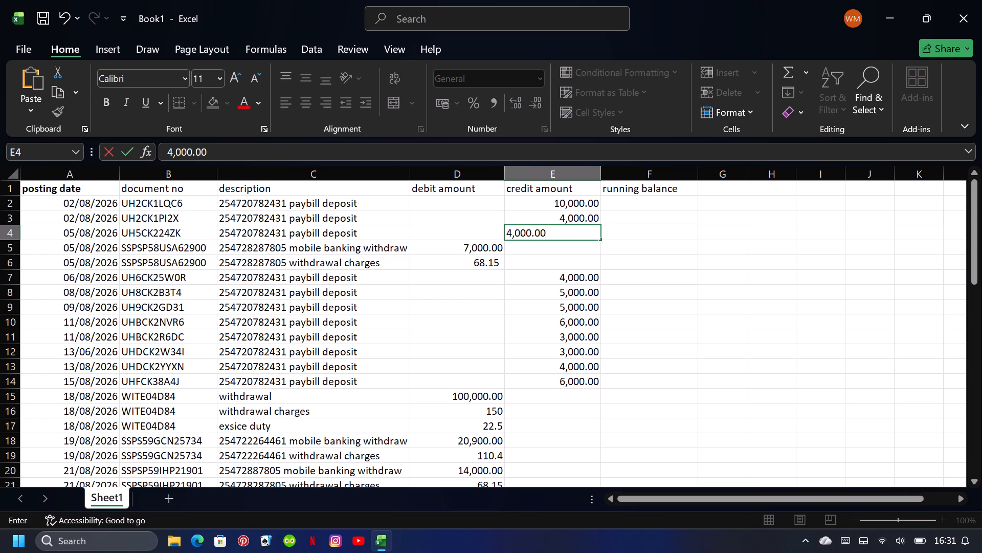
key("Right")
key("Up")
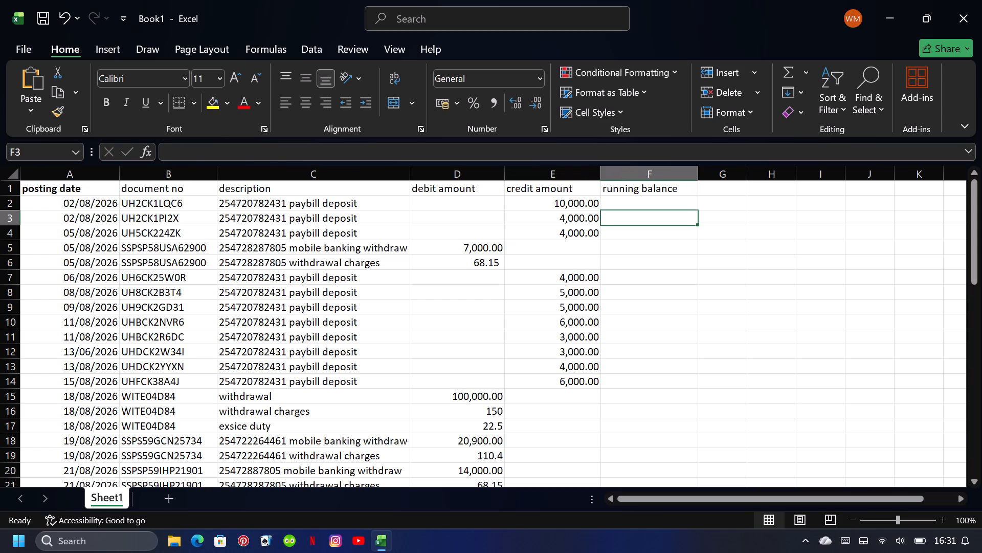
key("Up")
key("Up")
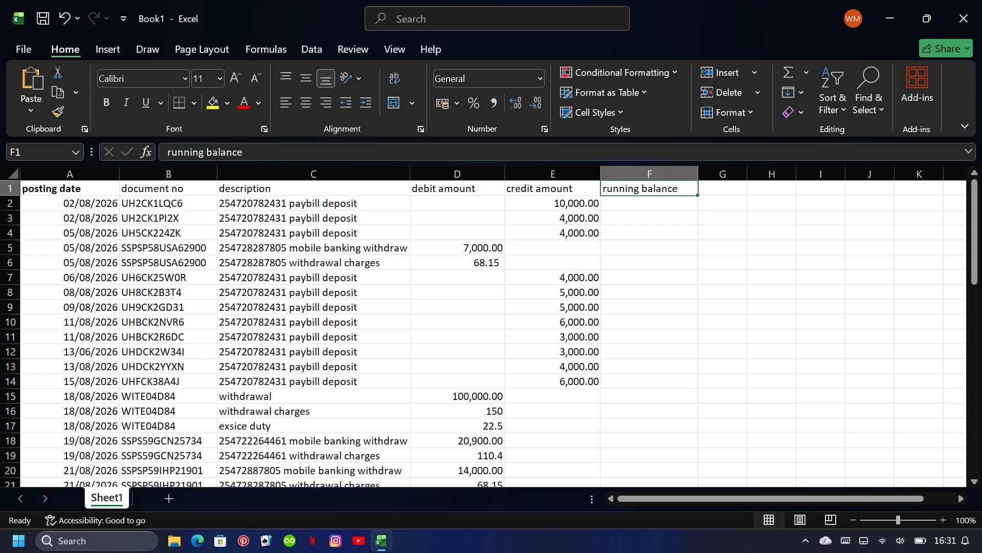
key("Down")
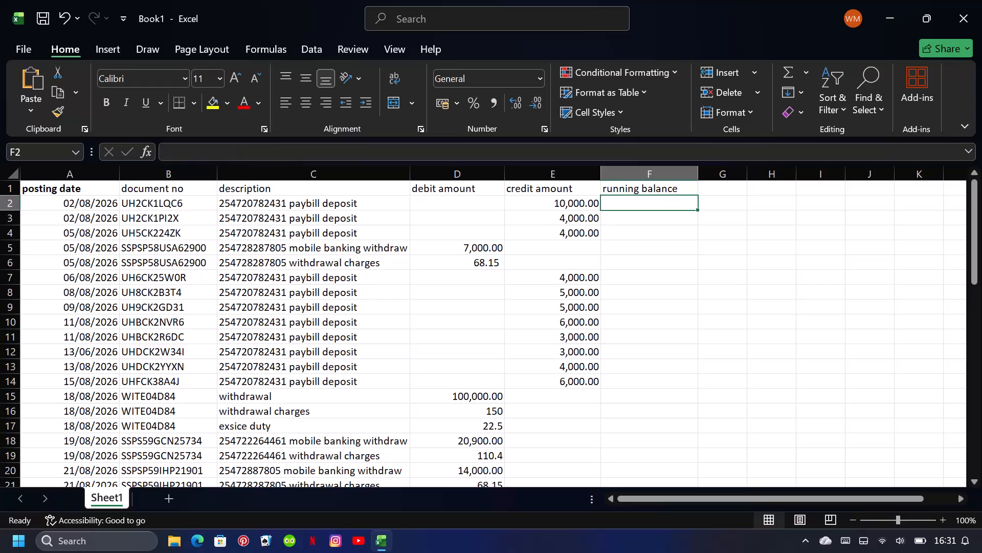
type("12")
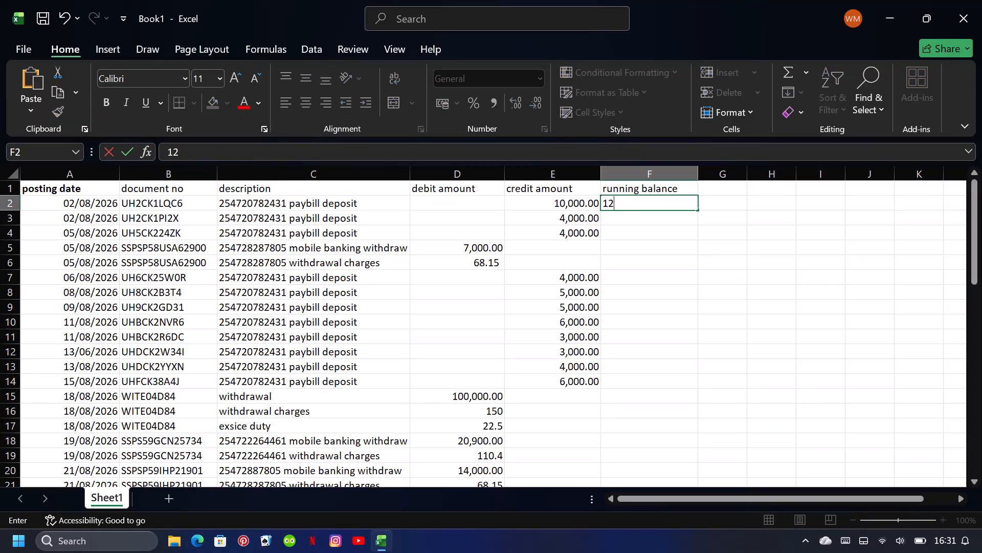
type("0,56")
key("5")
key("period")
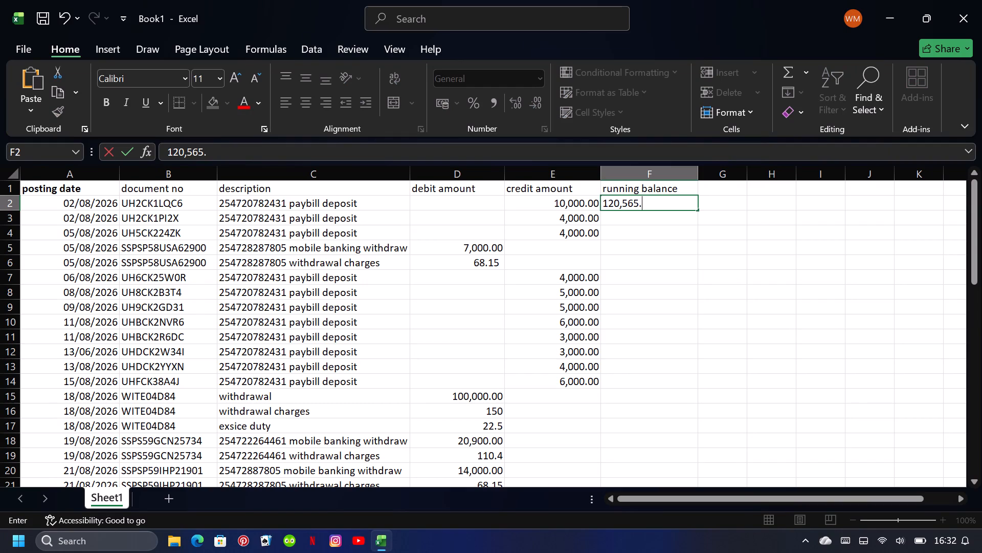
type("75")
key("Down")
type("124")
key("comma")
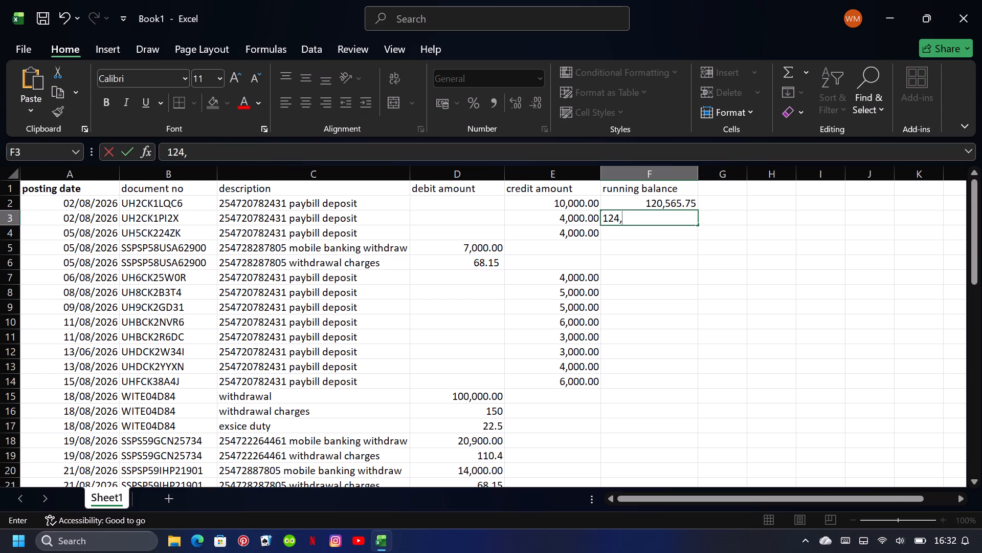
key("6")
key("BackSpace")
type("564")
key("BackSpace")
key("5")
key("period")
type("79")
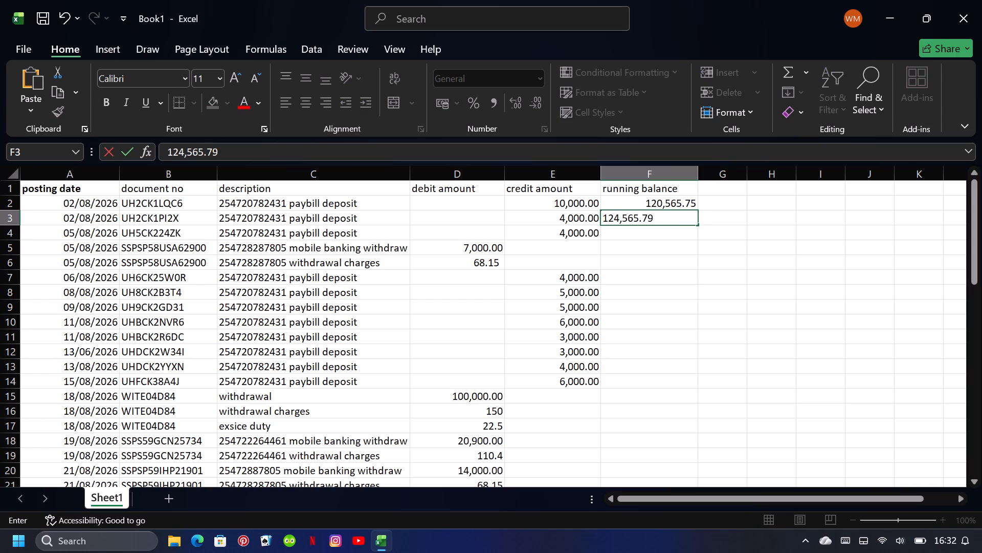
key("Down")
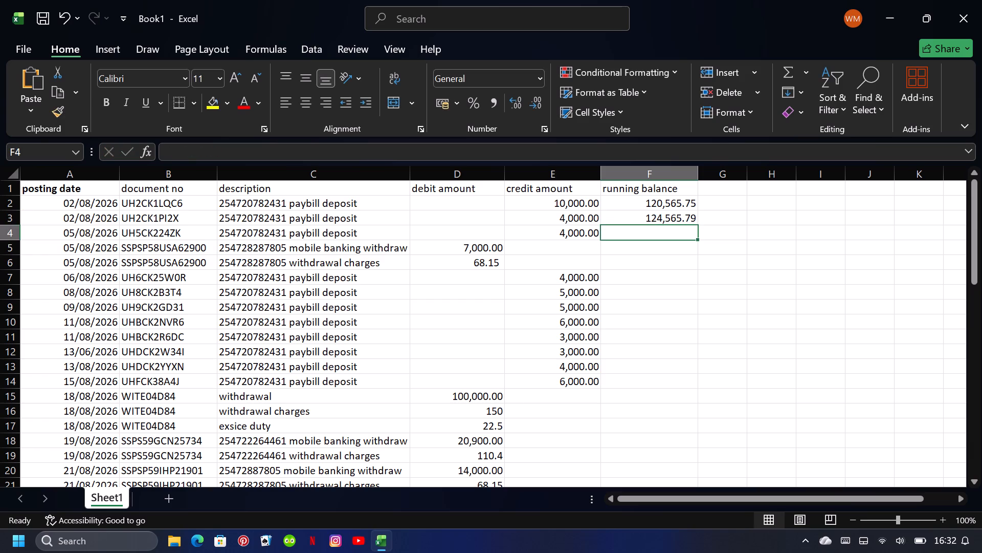
Enter the 05/08/2026 running balances: 128,565.79 in F4 for the paybill deposit and 121,565.79 in F5 for the mobile banking withdrawal.
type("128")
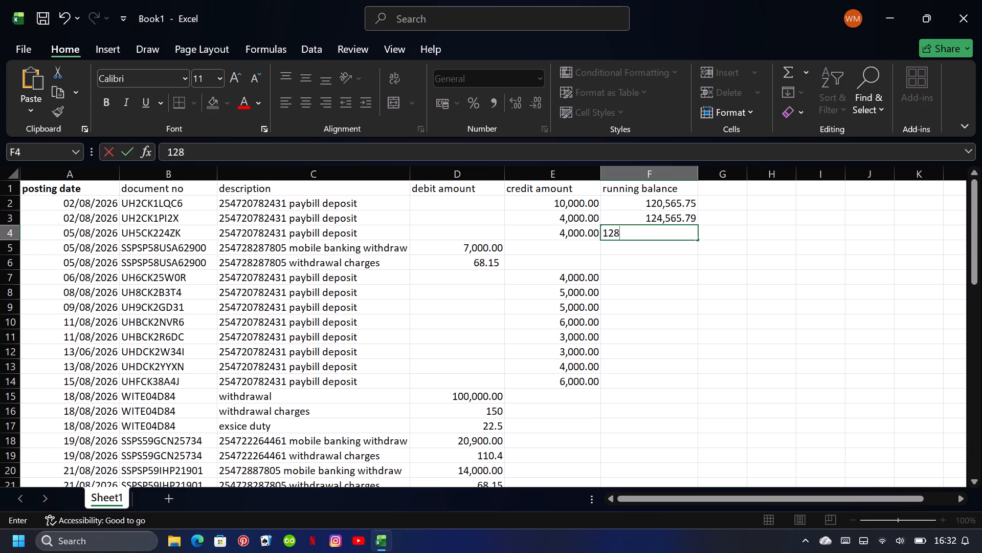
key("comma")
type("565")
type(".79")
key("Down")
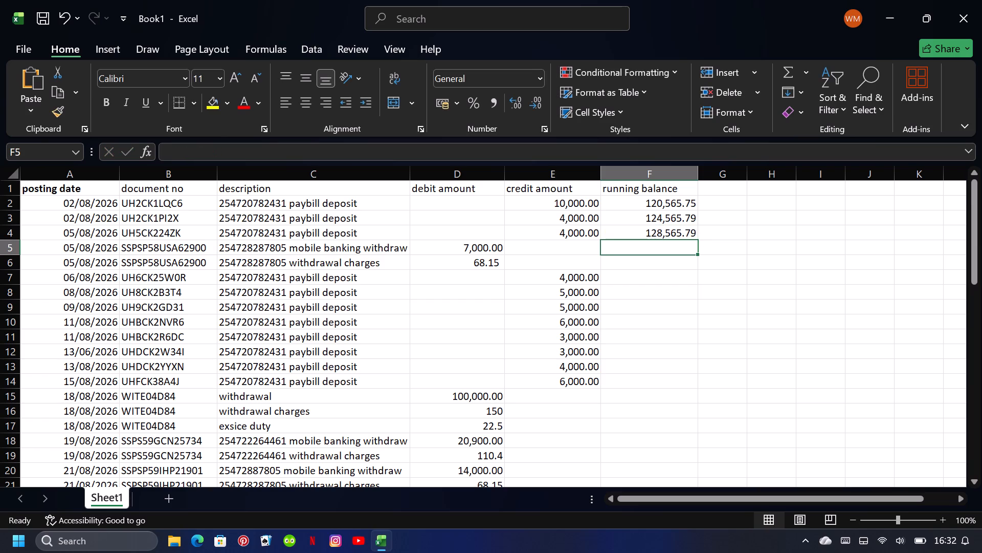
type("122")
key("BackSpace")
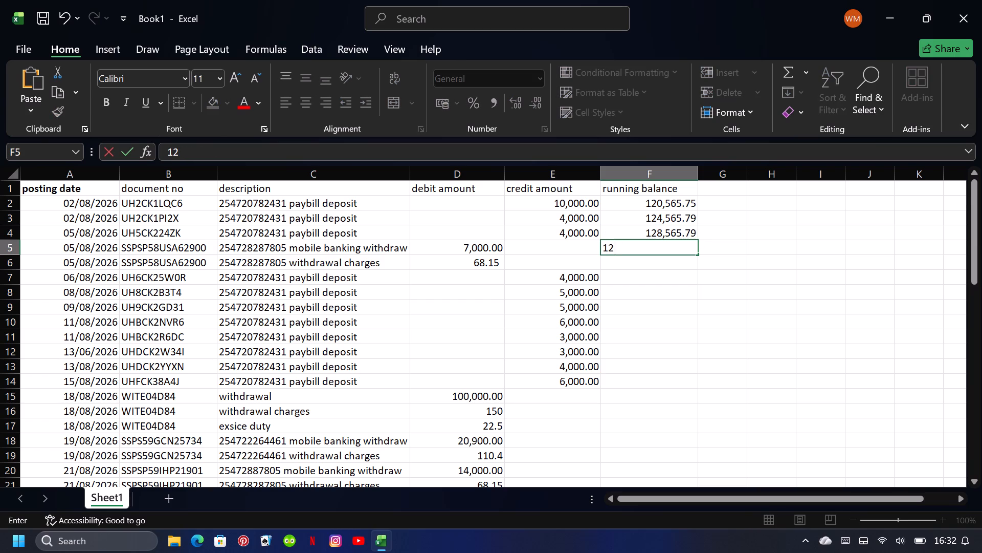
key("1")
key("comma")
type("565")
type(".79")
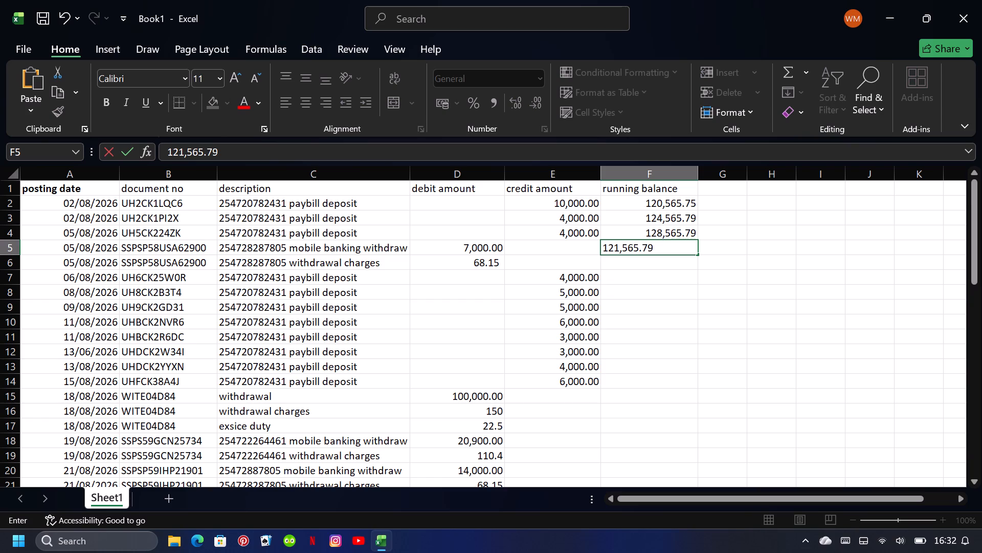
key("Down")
Enter a running balance of 121,497.64 in F6 for the 05/08/2026 withdrawal charges.
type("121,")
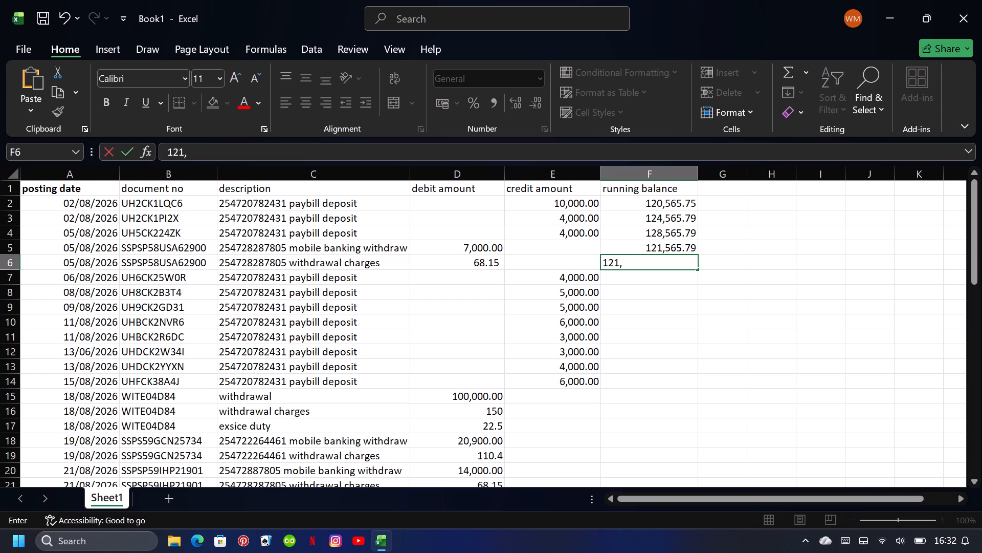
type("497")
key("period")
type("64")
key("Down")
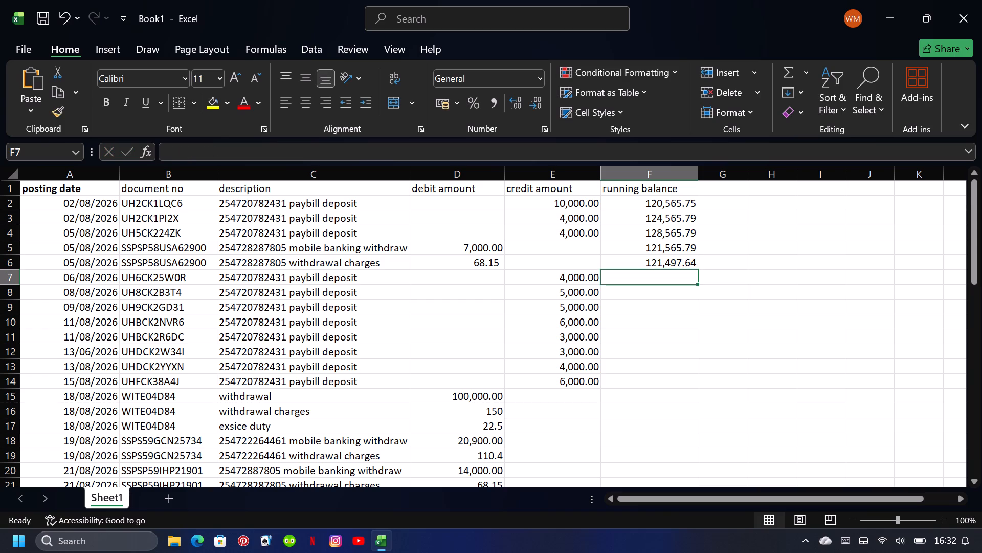
Enter the running balances for the 06/08/2026 and 08/08/2026 paybill deposits: 125,497.64 in F7 and 130,497.64 in F8.
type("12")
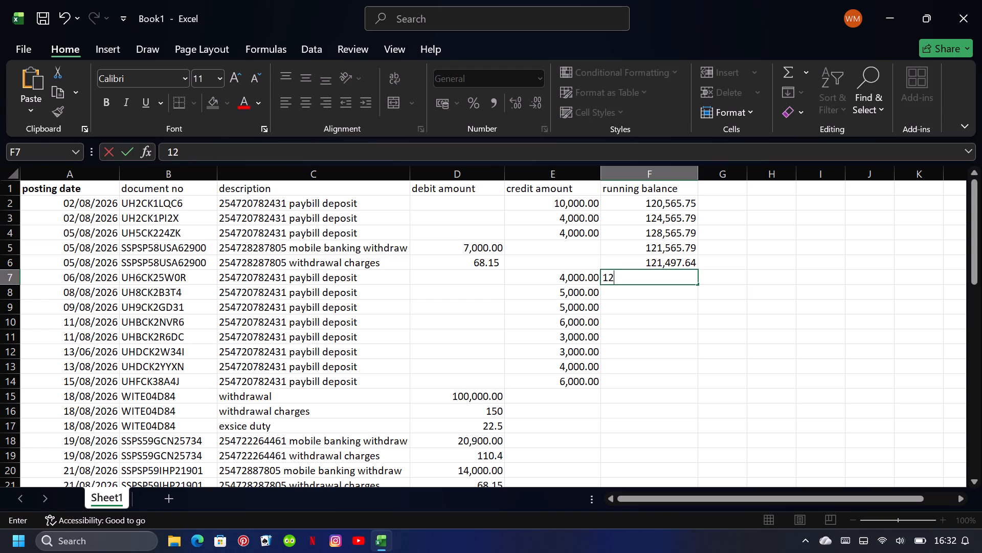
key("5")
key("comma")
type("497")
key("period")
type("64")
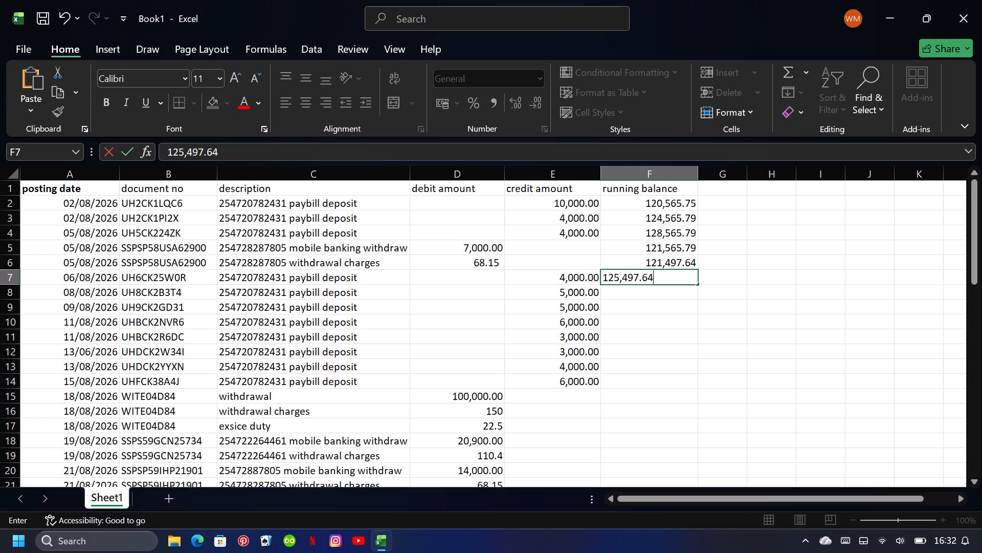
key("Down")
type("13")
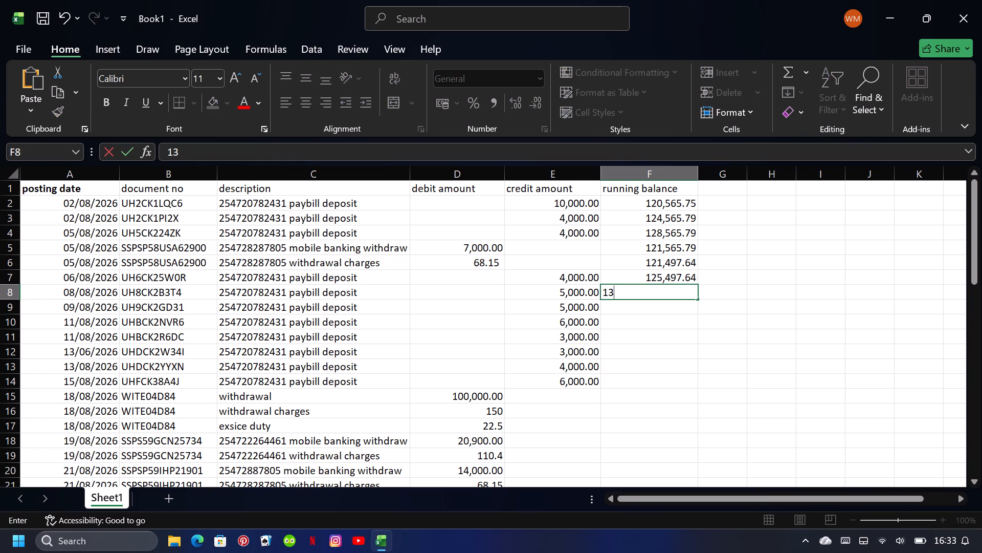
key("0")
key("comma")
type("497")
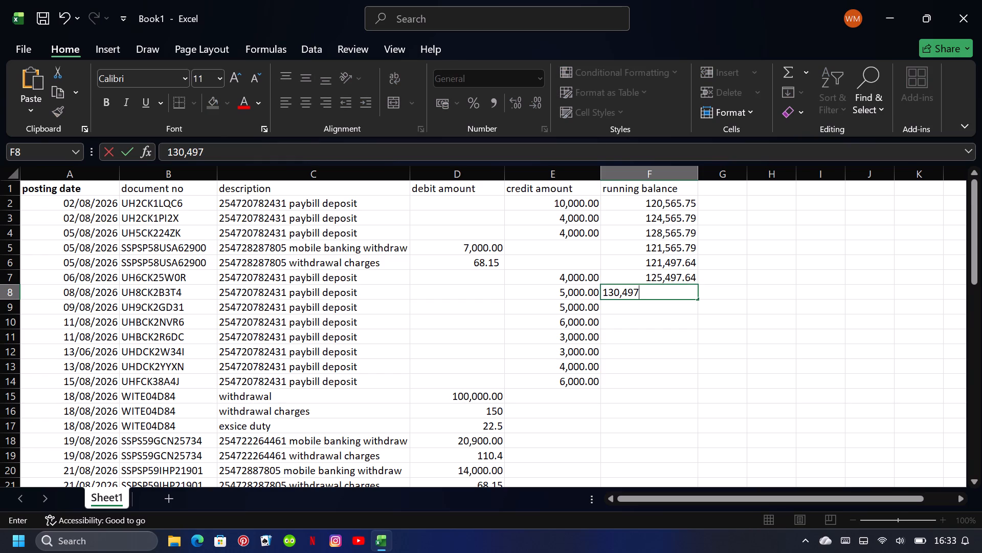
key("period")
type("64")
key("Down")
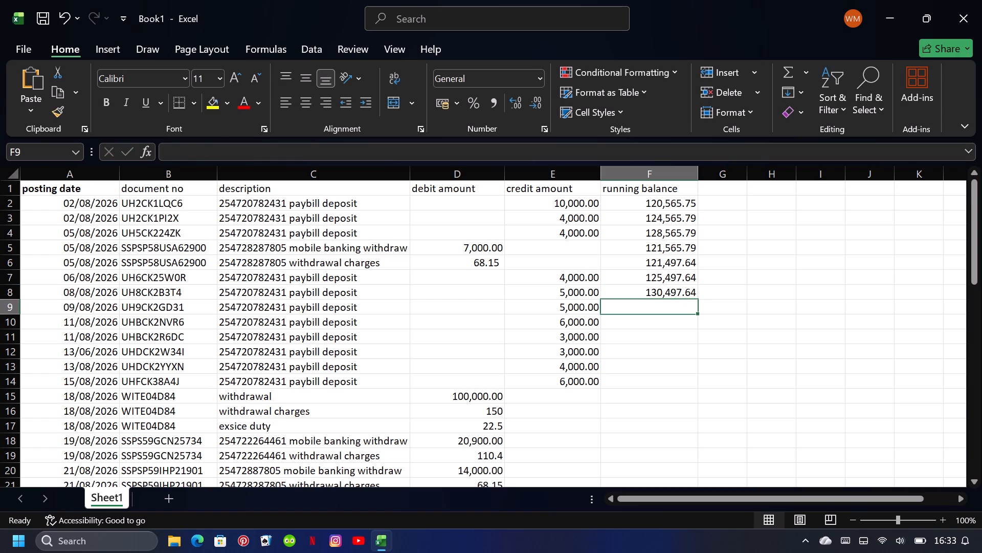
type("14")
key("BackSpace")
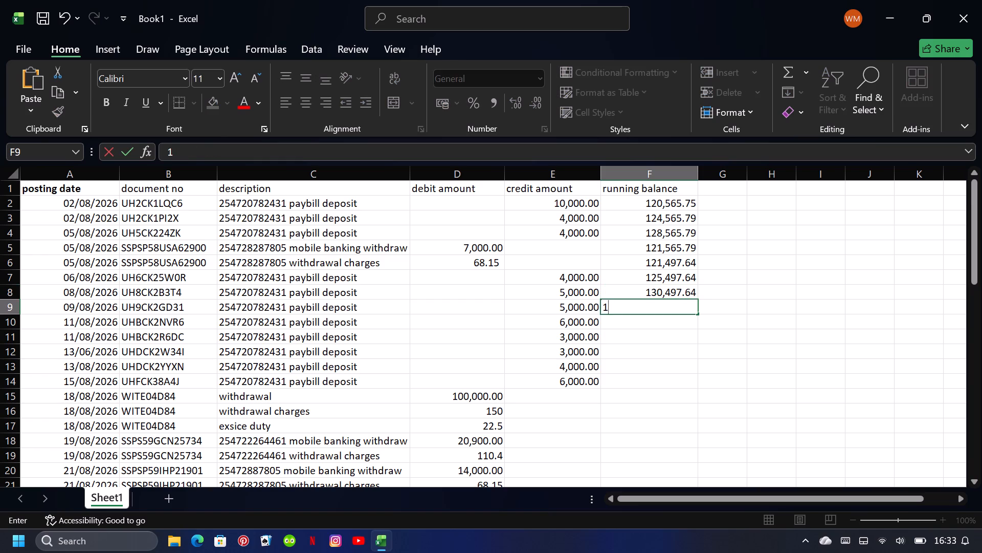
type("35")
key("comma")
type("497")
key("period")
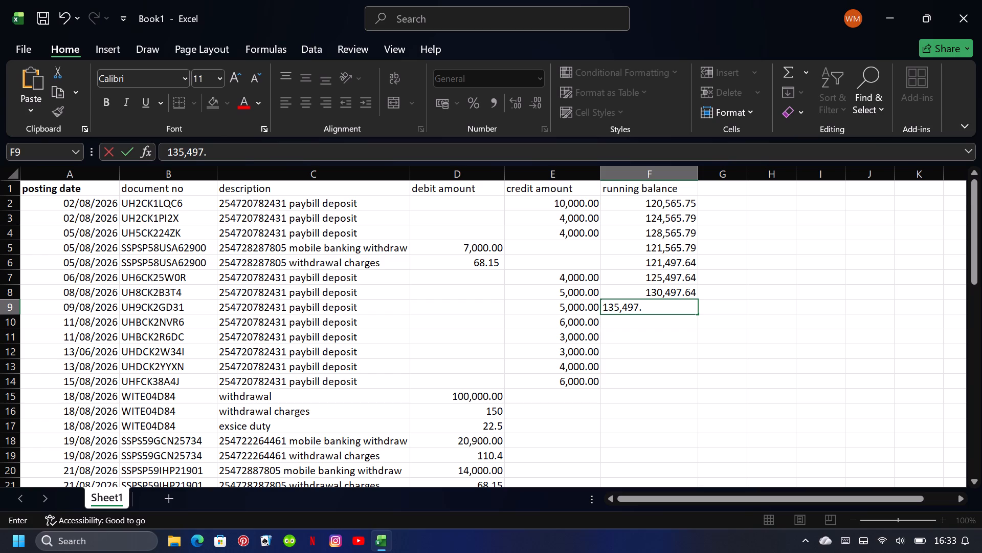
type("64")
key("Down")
Enter the running balances for the two 11/08/2026 paybill deposits: 141,497.64 in F10 and 144,497.64 in F11.
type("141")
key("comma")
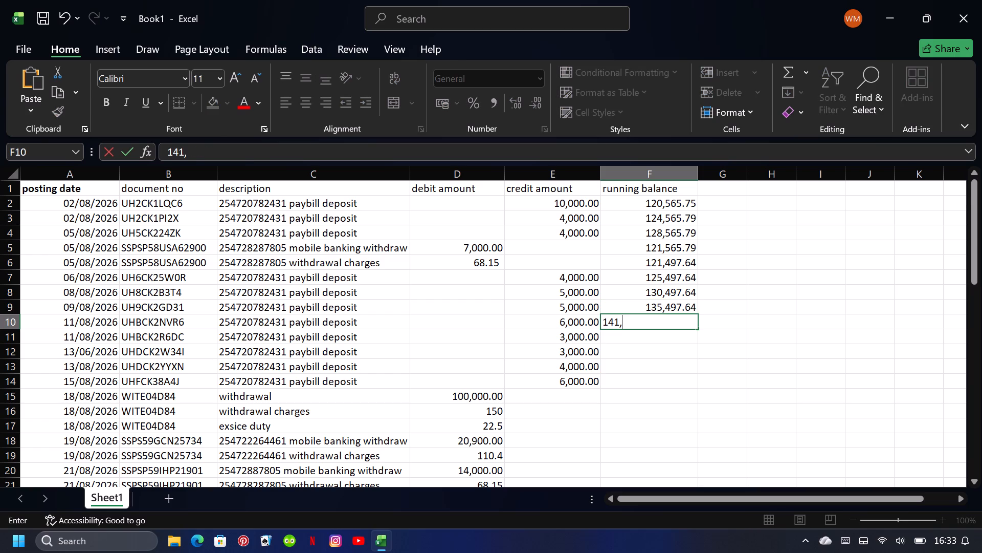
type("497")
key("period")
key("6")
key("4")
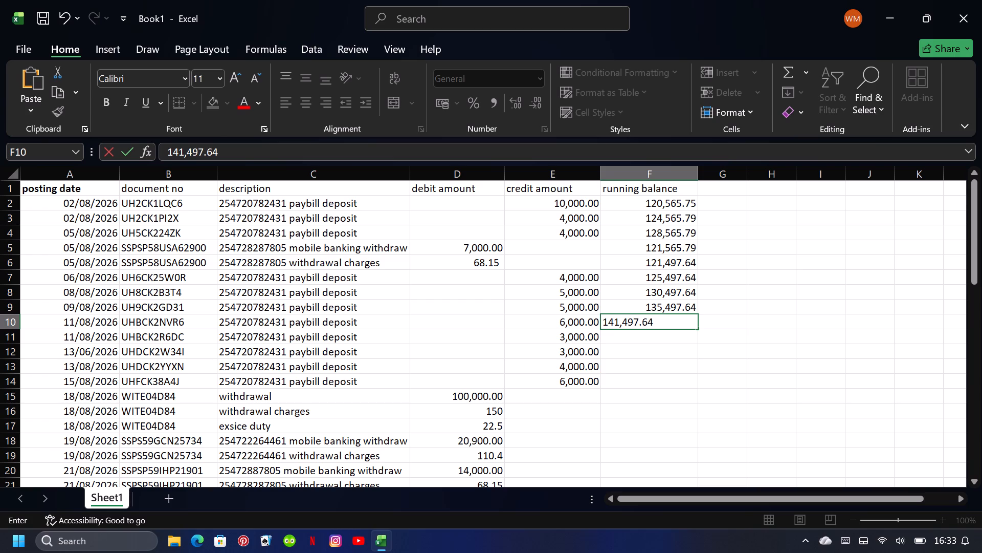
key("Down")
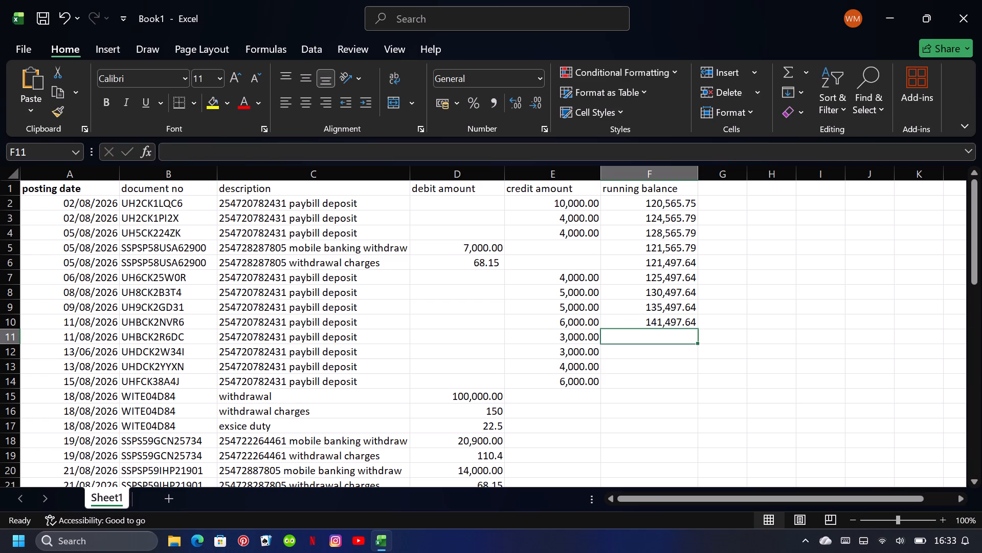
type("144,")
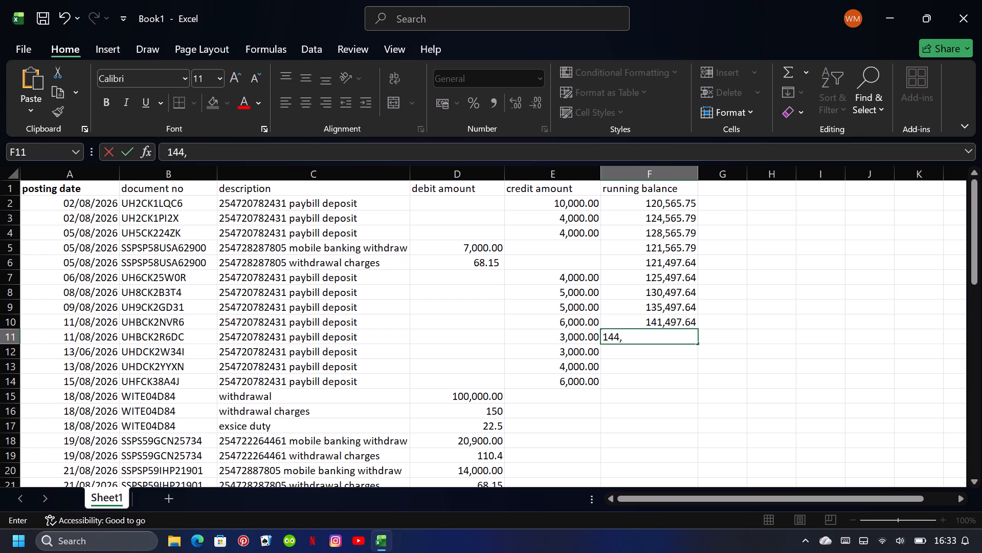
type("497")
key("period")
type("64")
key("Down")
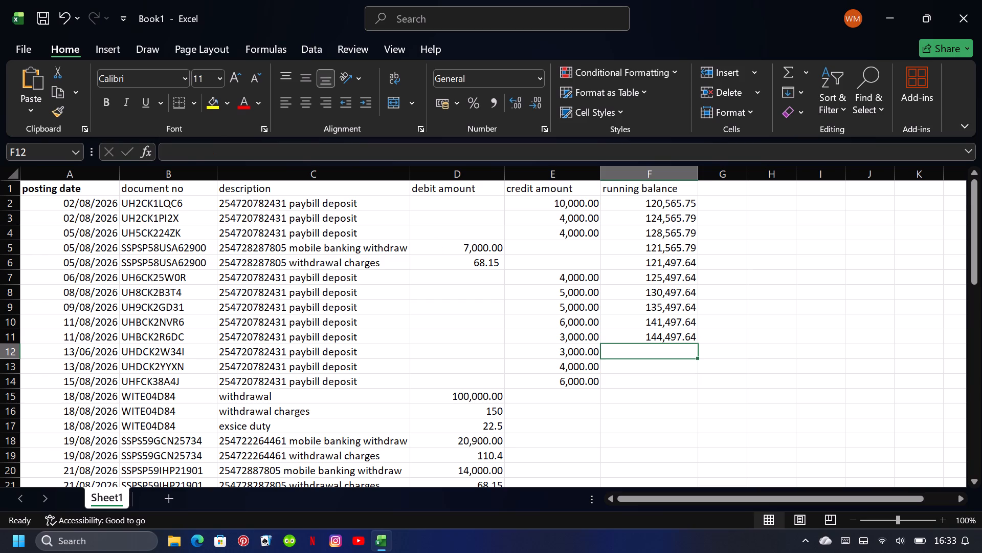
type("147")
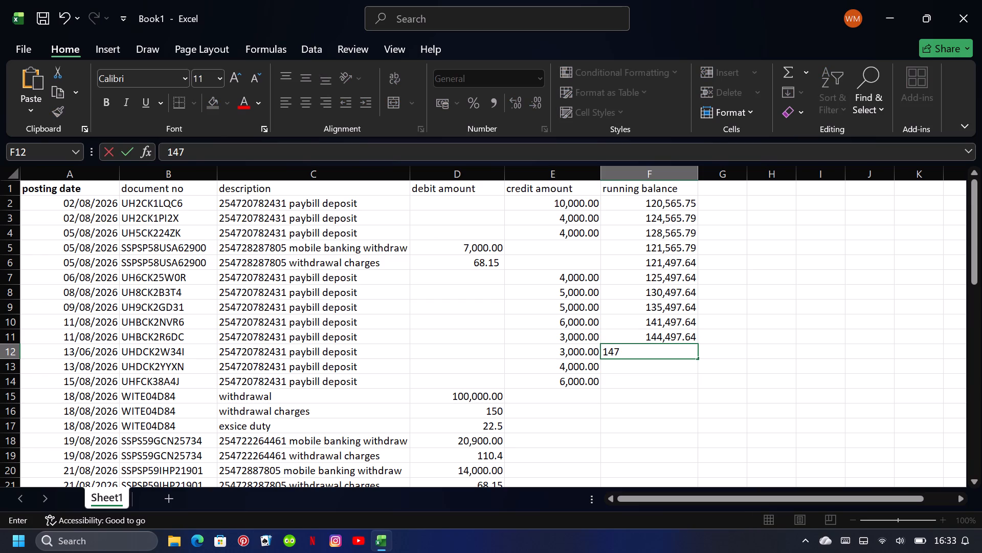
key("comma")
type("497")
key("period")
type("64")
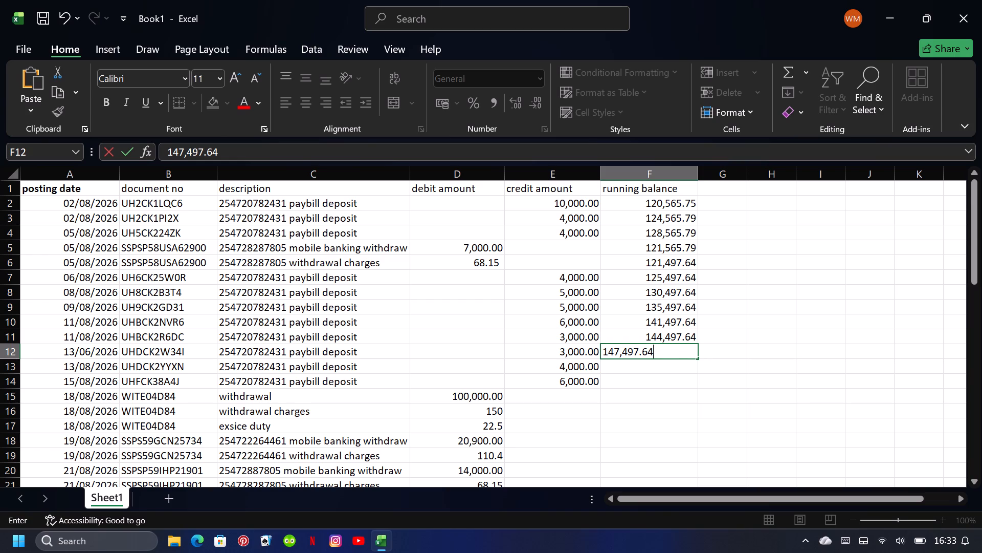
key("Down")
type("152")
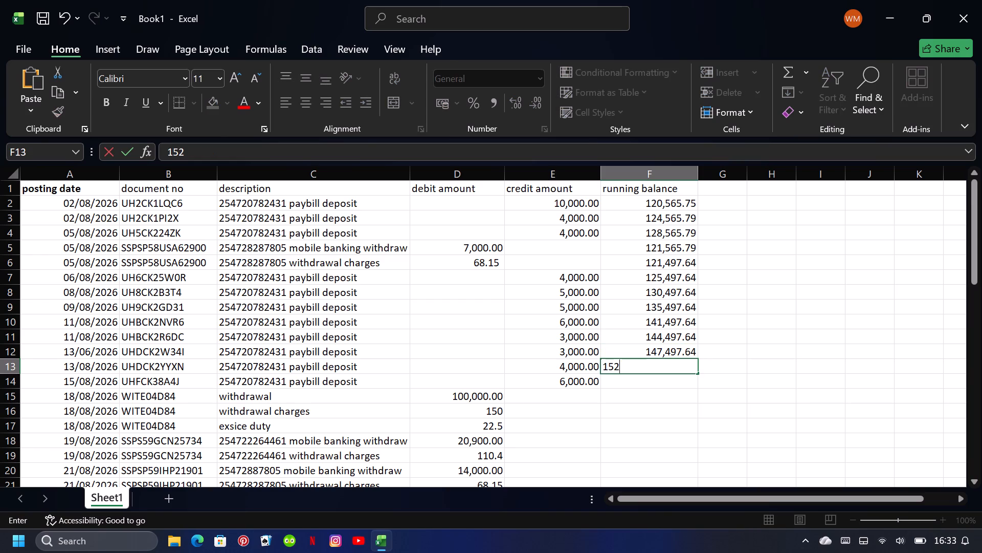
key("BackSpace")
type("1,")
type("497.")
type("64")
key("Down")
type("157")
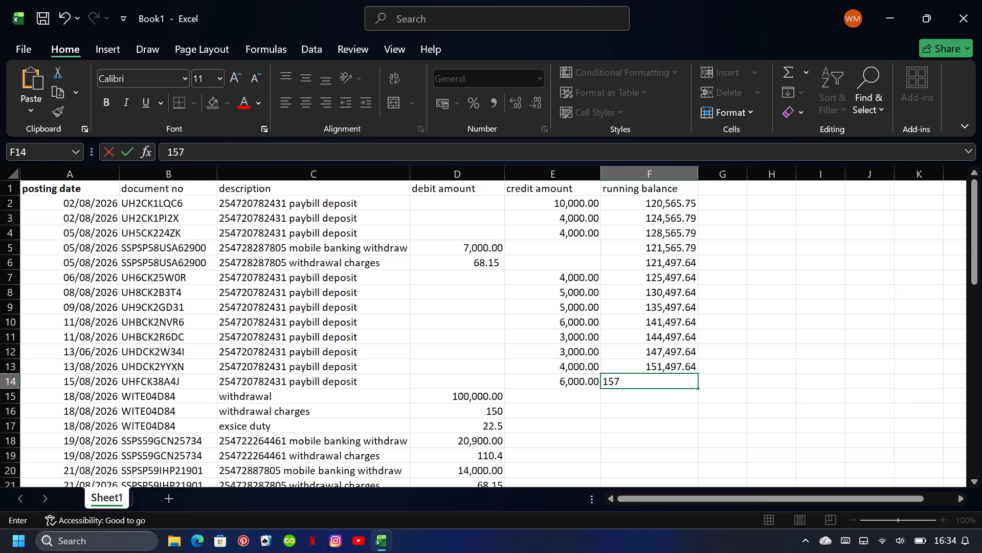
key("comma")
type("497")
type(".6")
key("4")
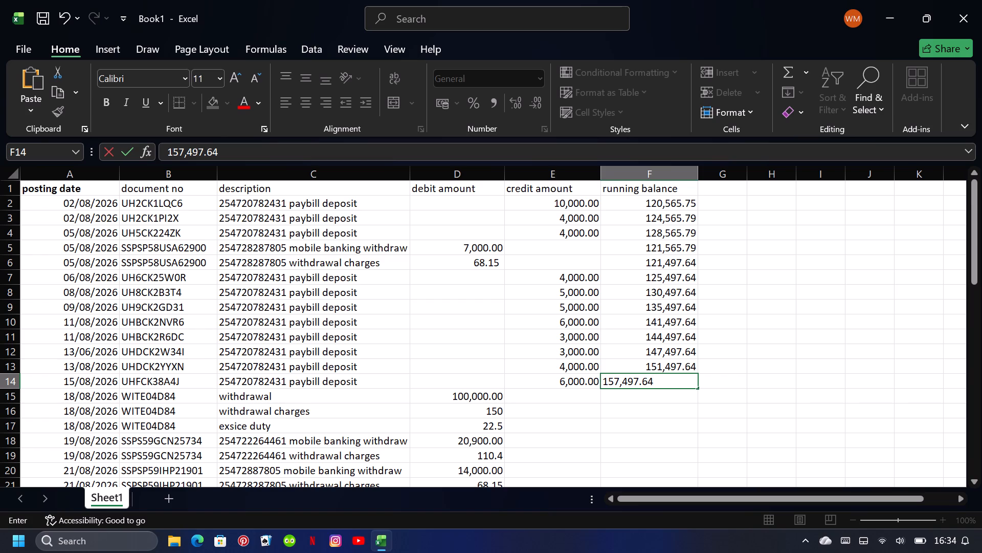
Minimize the Excel workbook and launch Kuro from the desktop.
left_click(892, 22)
double_click(31, 408)
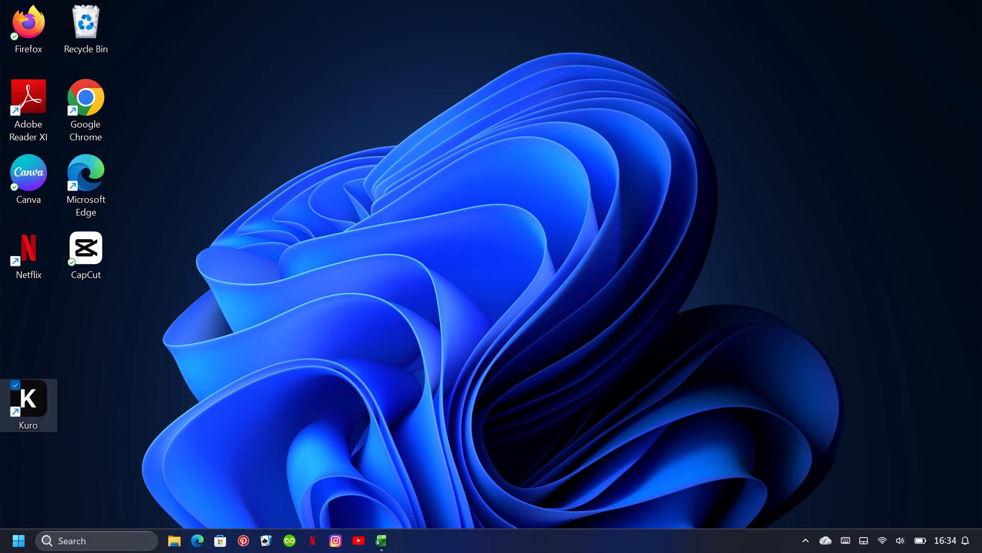
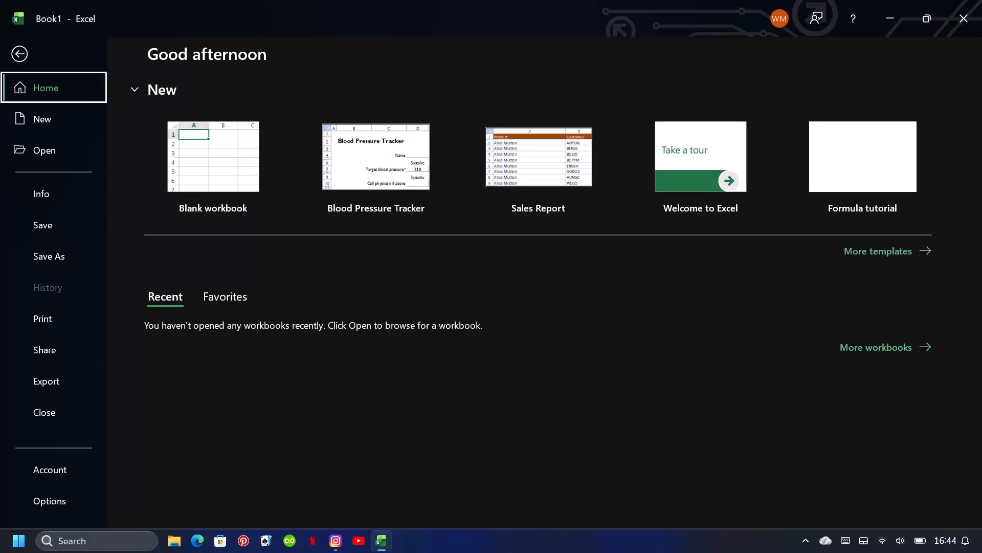
Bring up the Save As locations for the Book1 workbook.
left_click(64, 259)
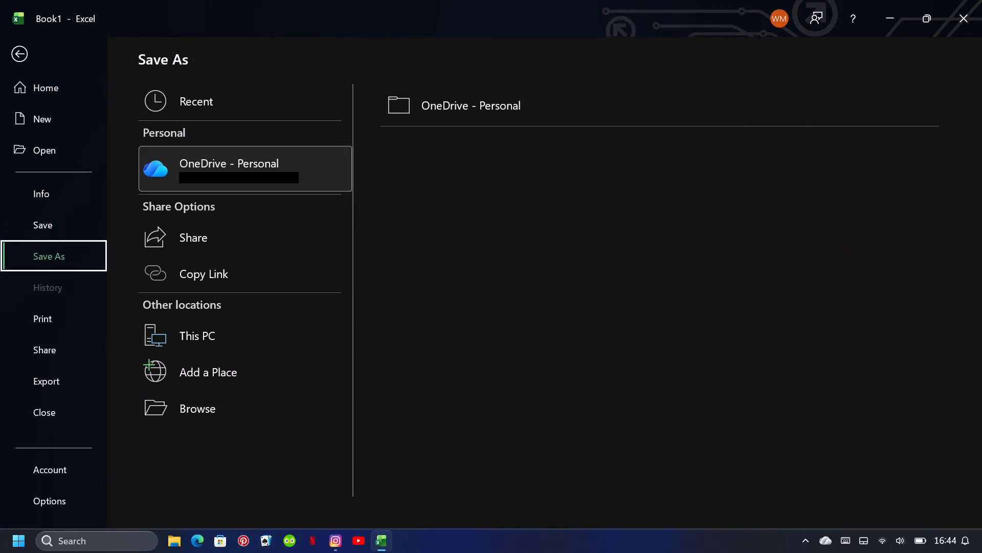
Save the Book1 workbook under the name olin in the Documents folder and close it.
left_click(220, 416)
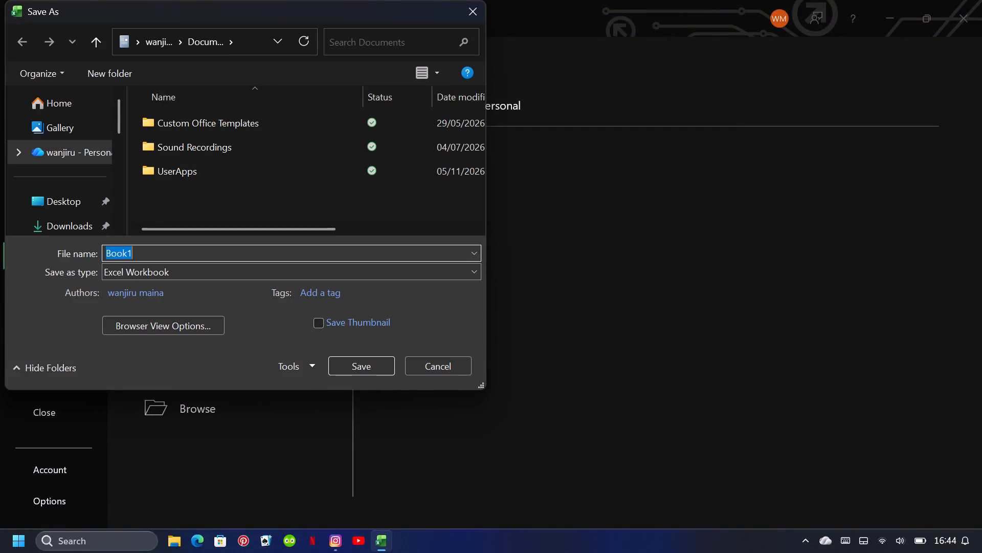
key("BackSpace")
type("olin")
left_click(374, 373)
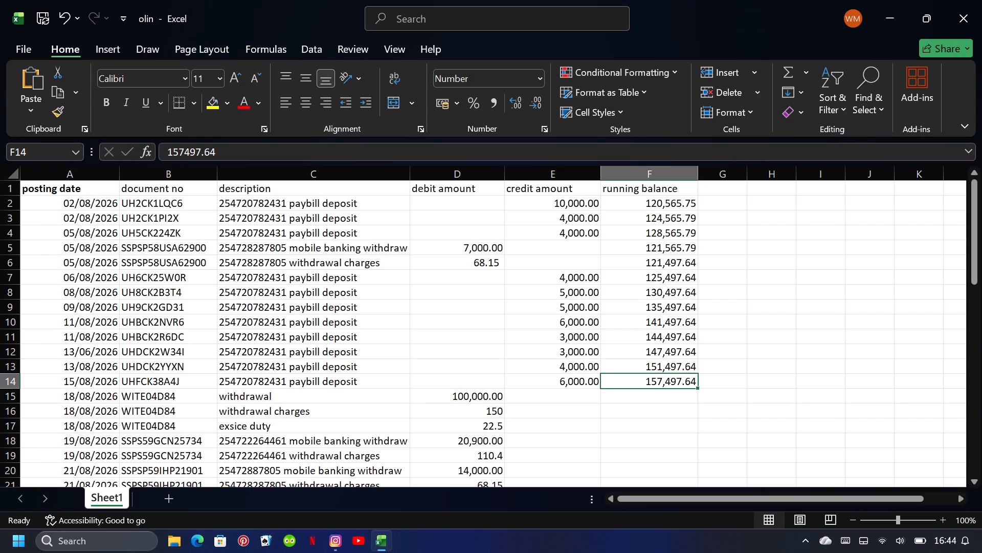
left_click(963, 25)
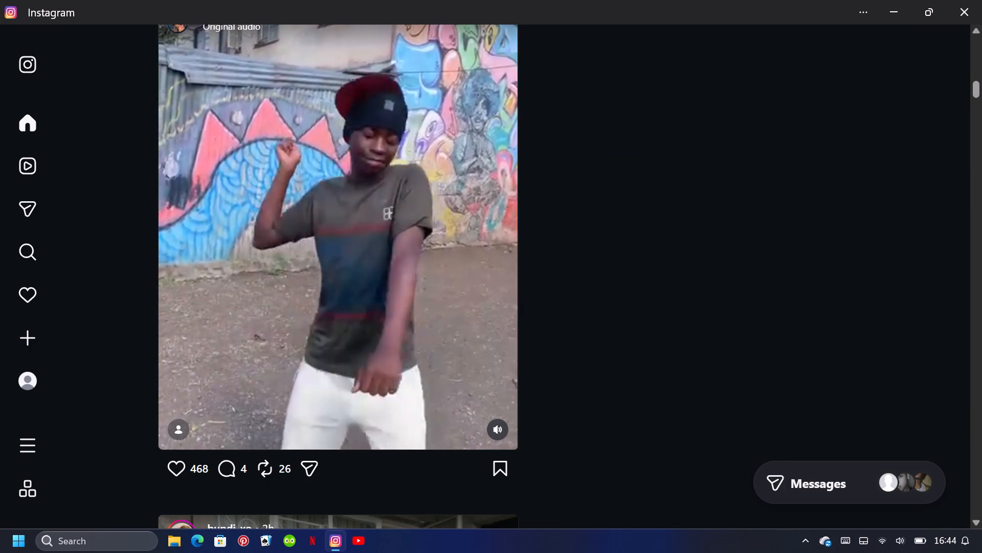
Launch Kuro from the desktop.
left_click(46, 399)
left_click_drag(46, 399, 37, 403)
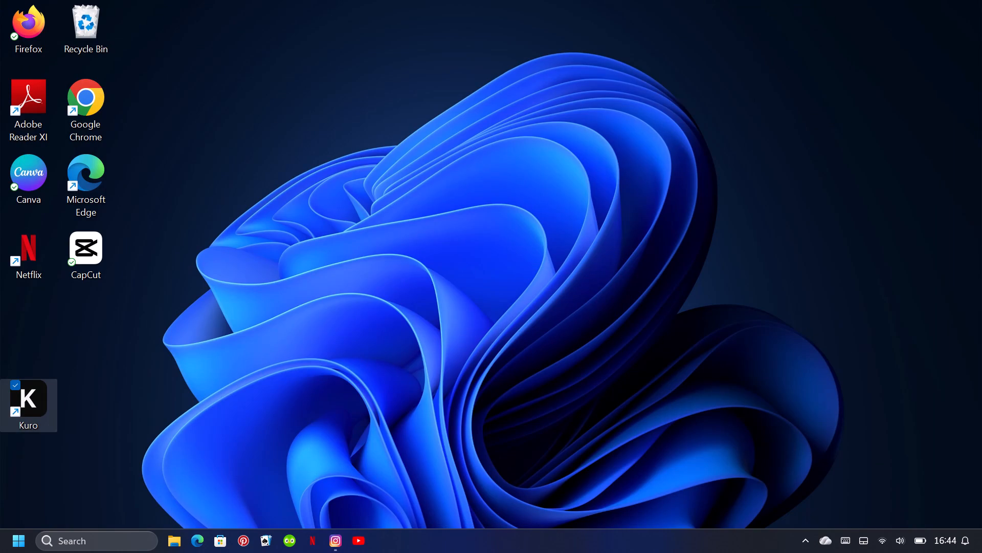
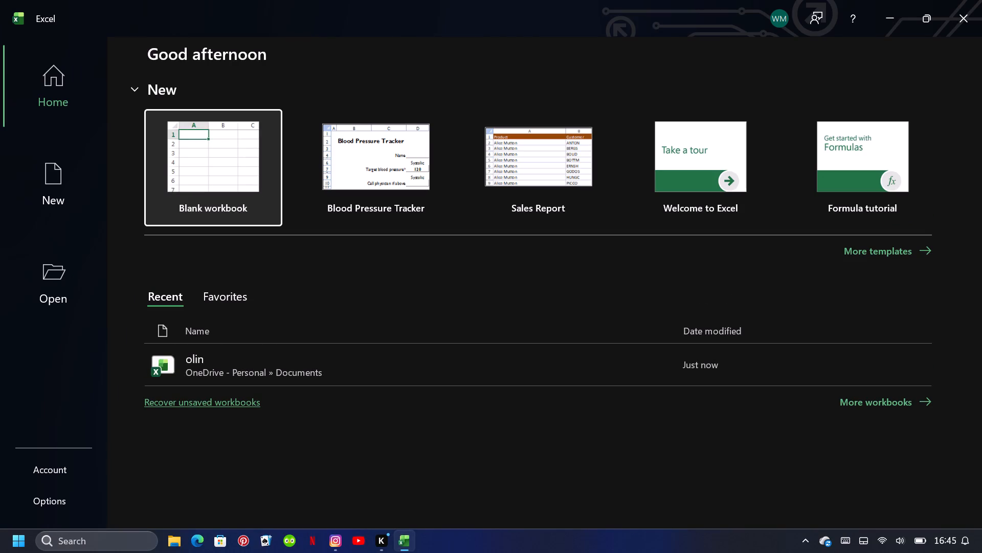
Open the recent workbook olin from the OneDrive Documents folder.
left_click(301, 360)
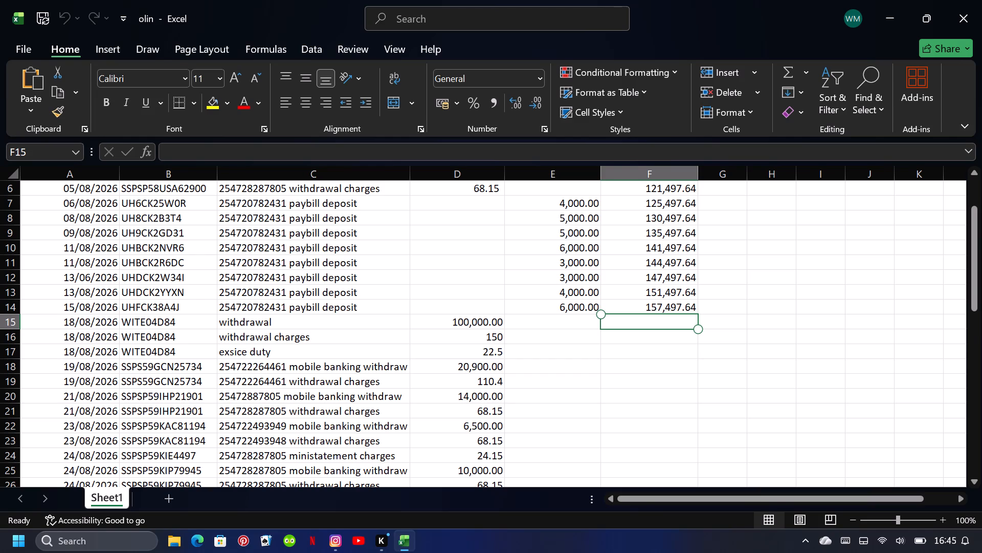
Enter the running balances 57497.64 in F15 and 57347.64 in F16 for the 18/08/2026 withdrawal and its charges.
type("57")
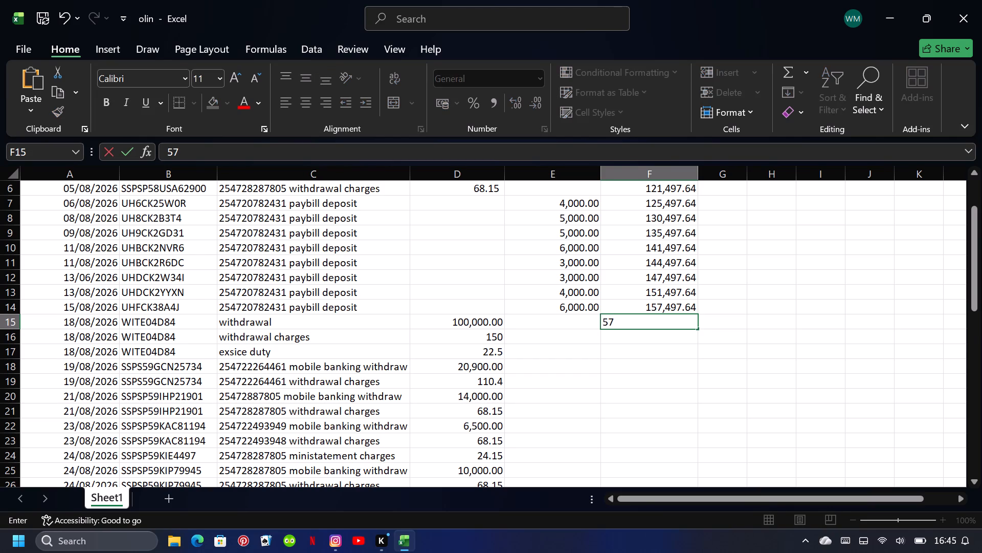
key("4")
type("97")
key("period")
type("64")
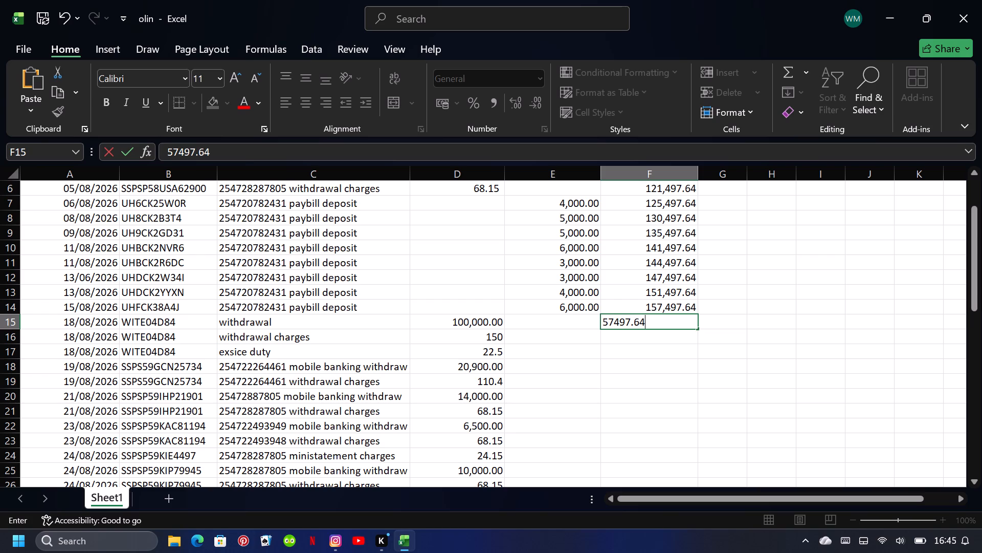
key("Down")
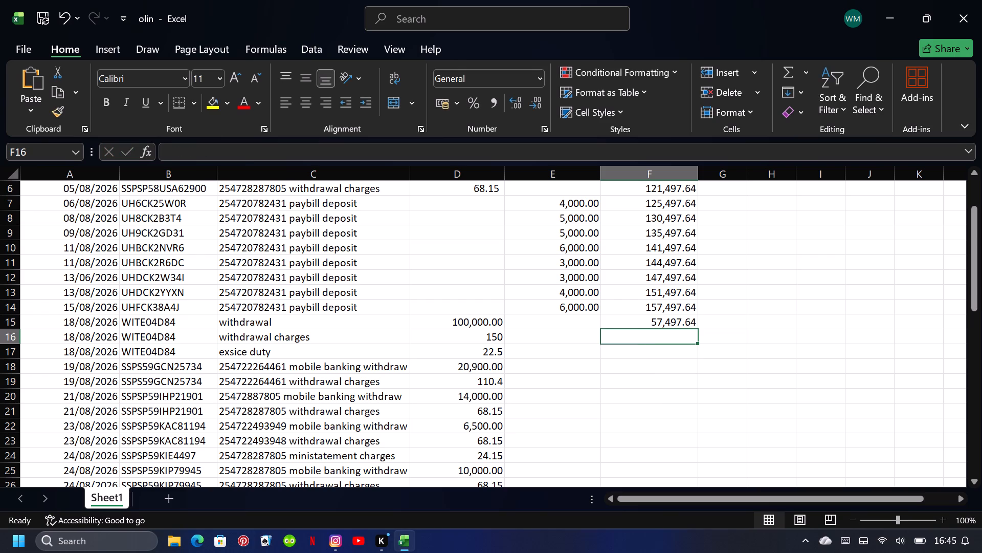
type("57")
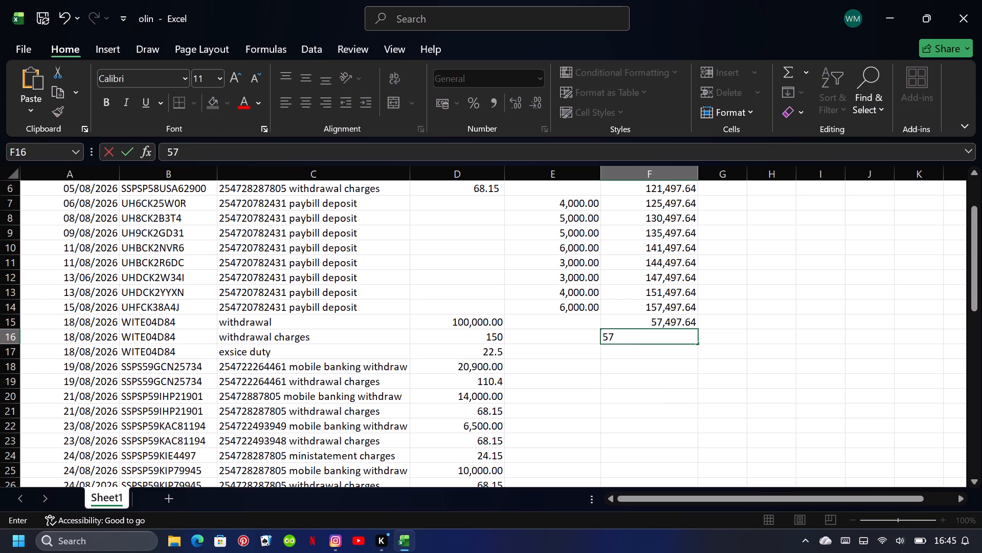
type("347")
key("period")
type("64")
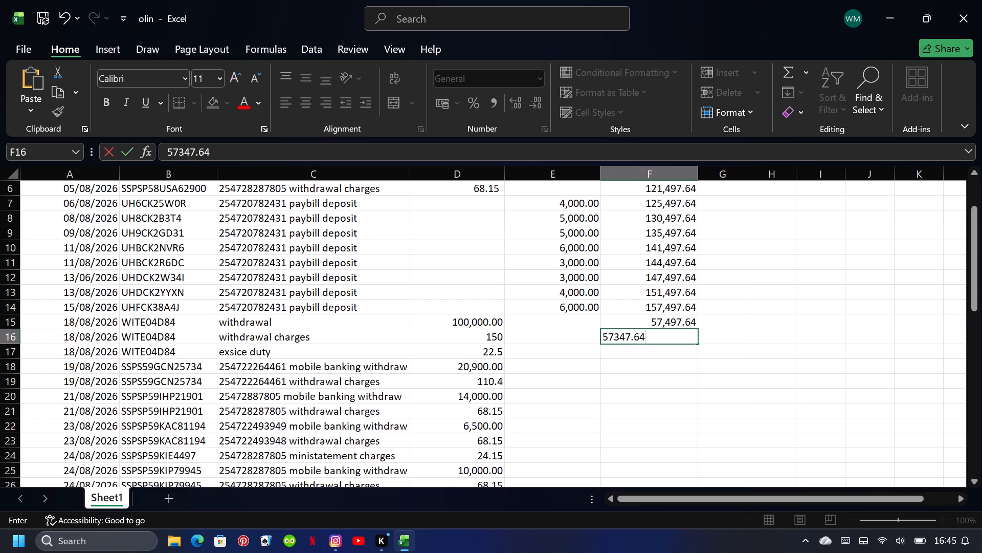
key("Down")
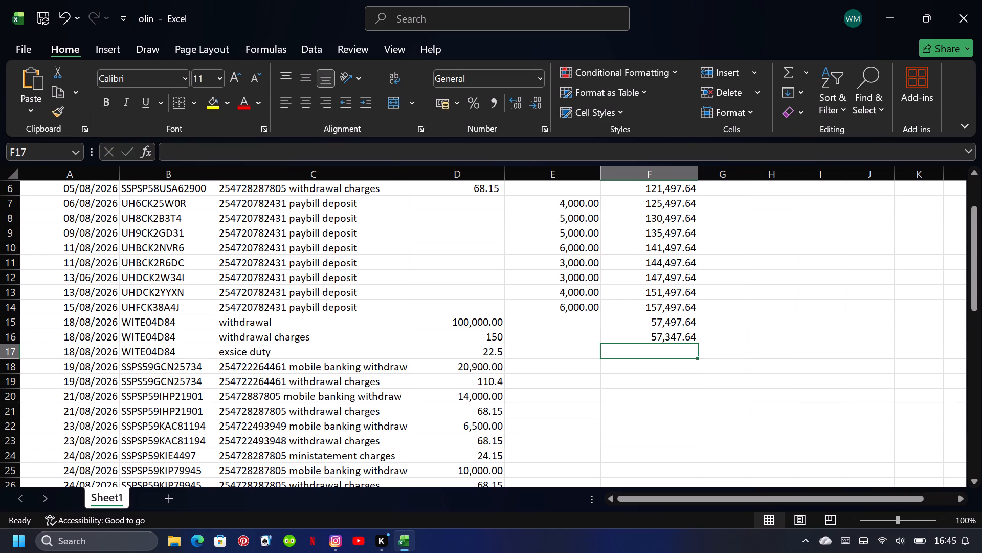
Enter the balance 57325.14 in F17 for the 18/08/2026 excise duty row.
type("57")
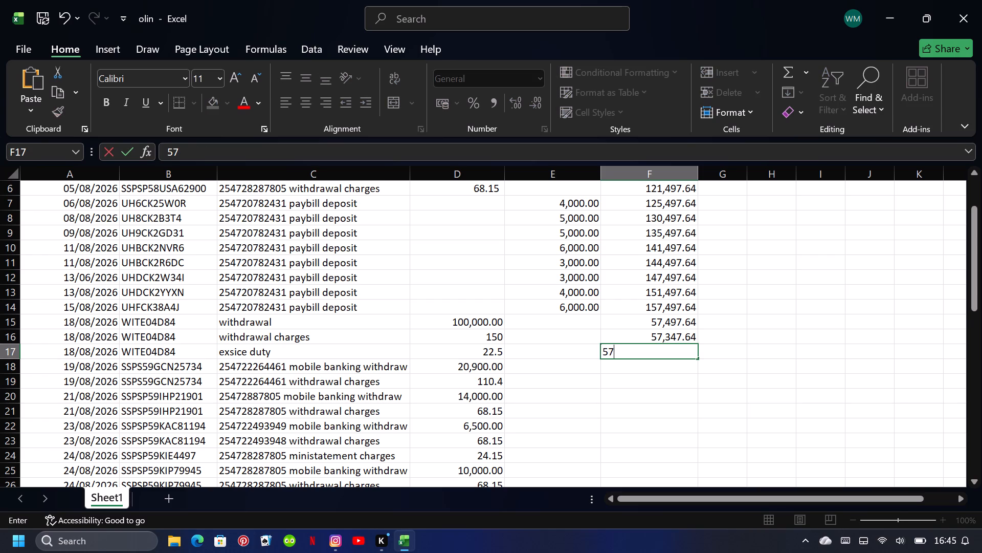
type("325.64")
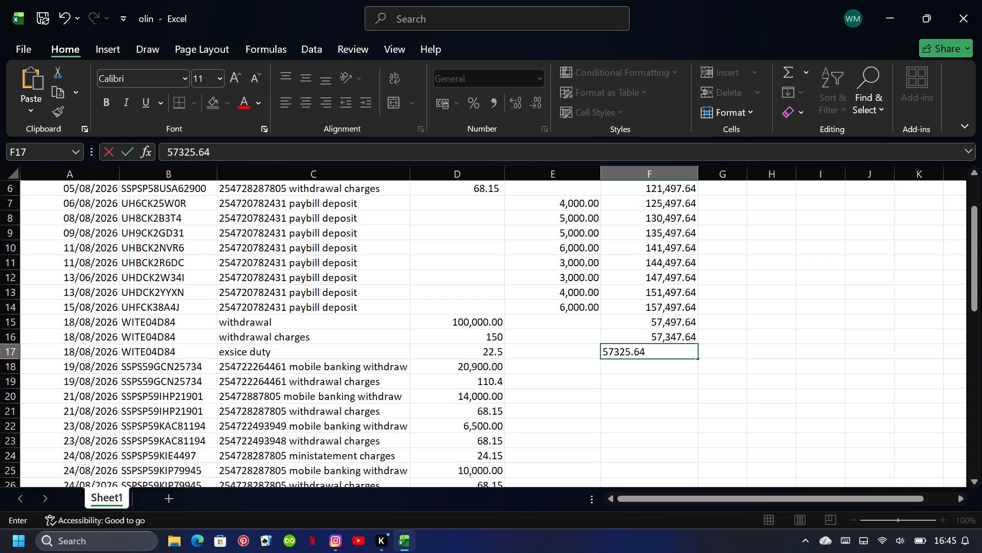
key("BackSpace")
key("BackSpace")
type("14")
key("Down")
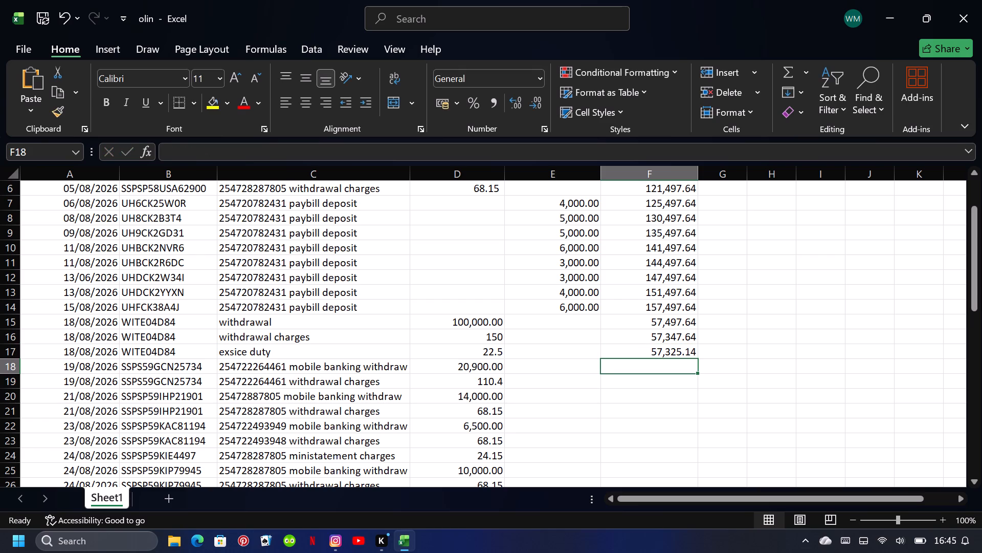
Enter the balances 36425.14 in F18 and 36314.74 in F19 for the 19/08/2026 mobile banking withdrawal and its charges.
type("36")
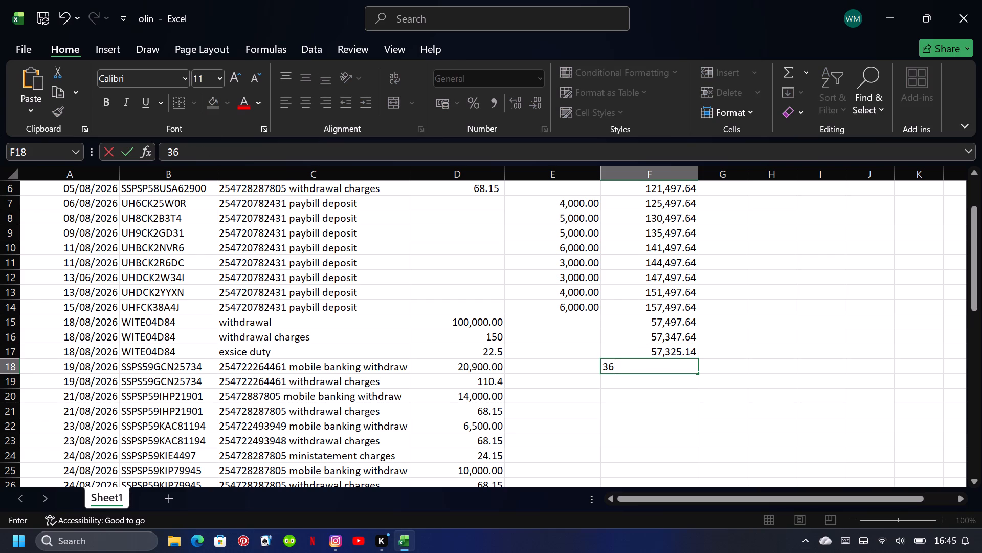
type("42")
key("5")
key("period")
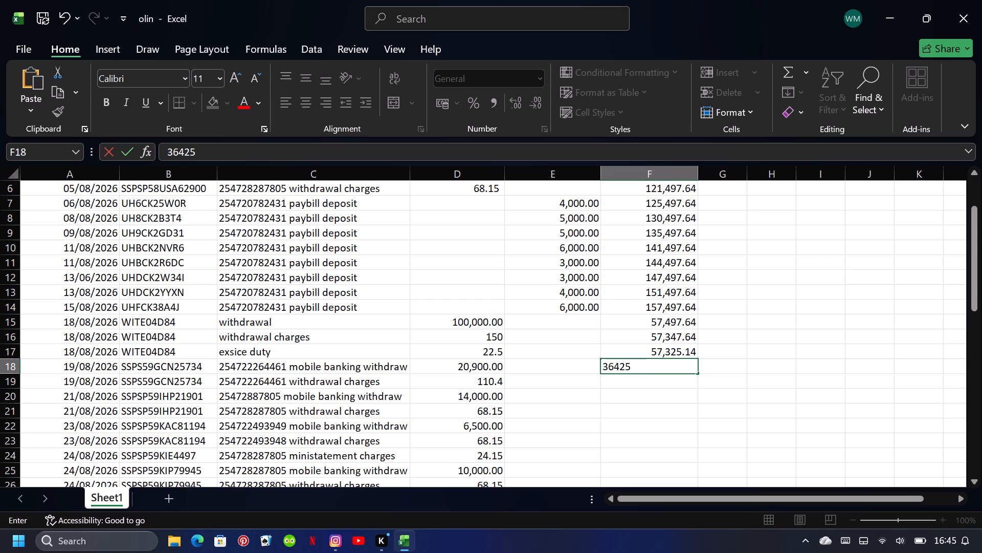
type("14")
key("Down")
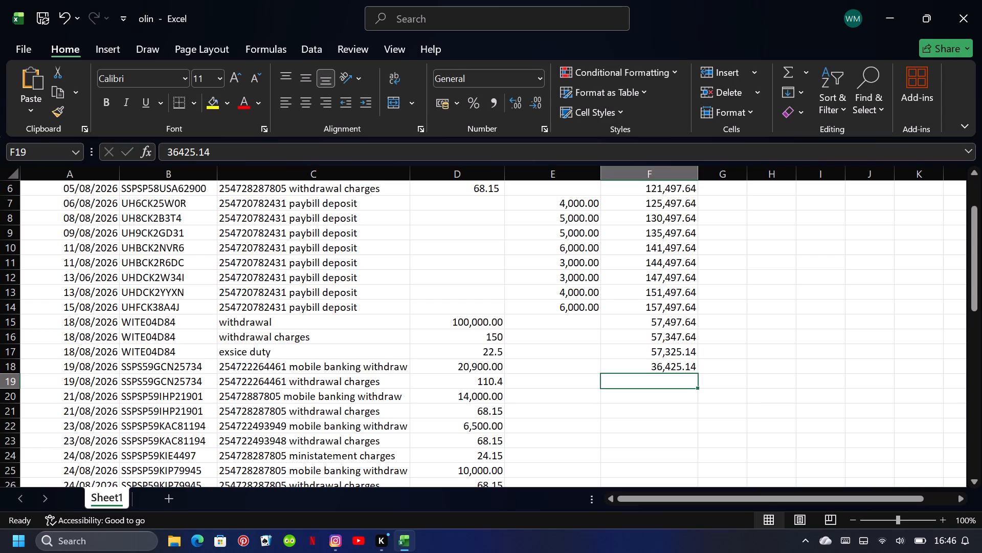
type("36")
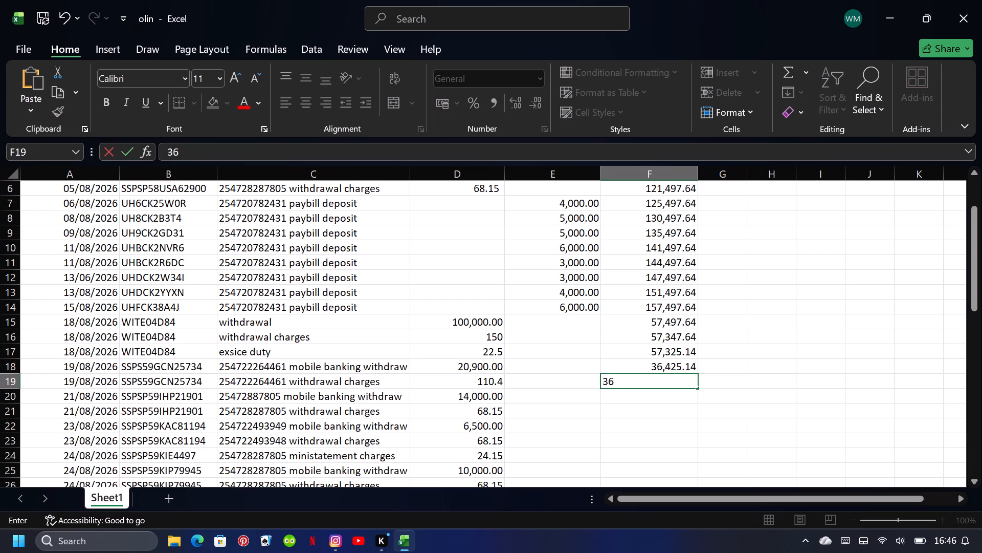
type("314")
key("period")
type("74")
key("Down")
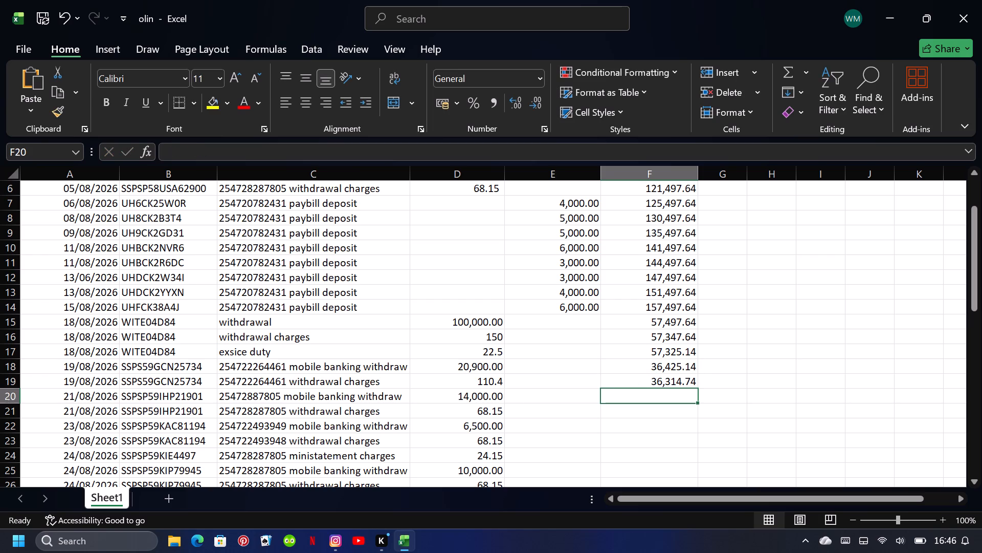
Enter the balance 22314.74 in F20 for the 21/08/2026 mobile banking withdrawal.
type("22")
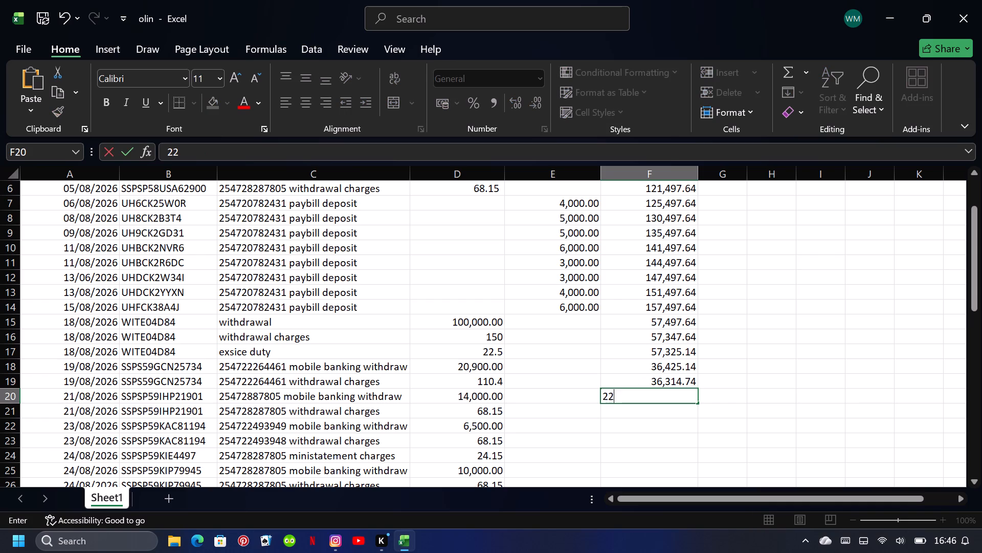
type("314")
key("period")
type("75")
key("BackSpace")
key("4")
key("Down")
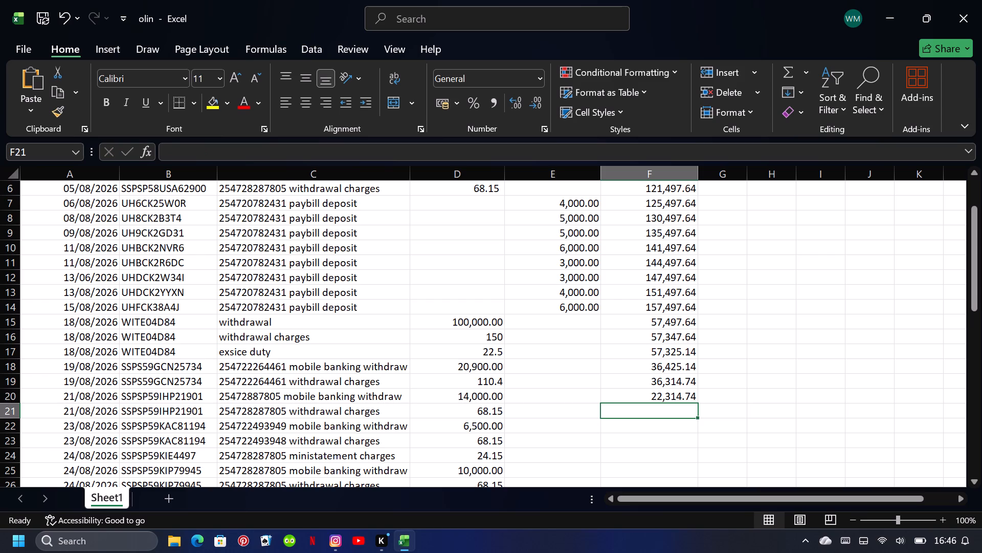
Enter the balance 22246.59 in F21 for the 21/08/2026 withdrawal charges.
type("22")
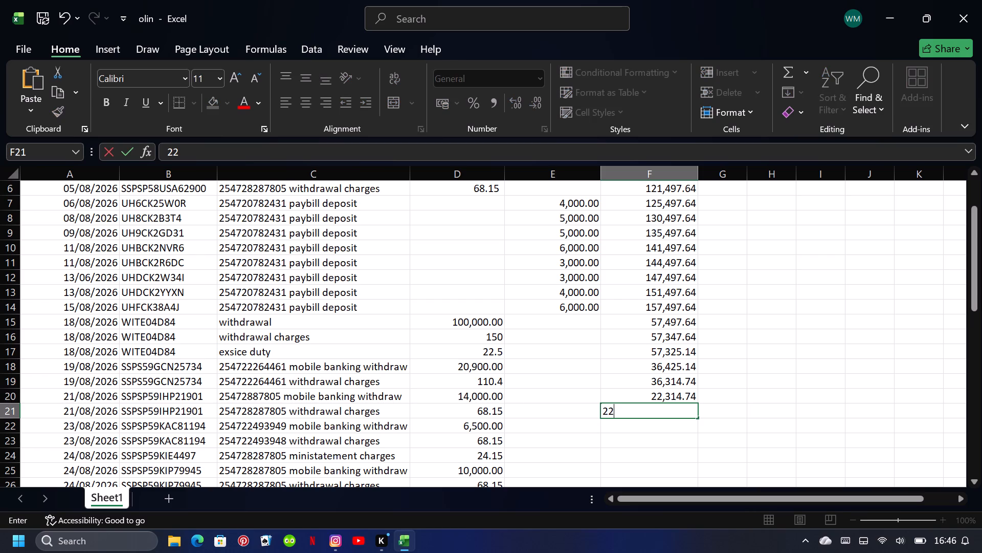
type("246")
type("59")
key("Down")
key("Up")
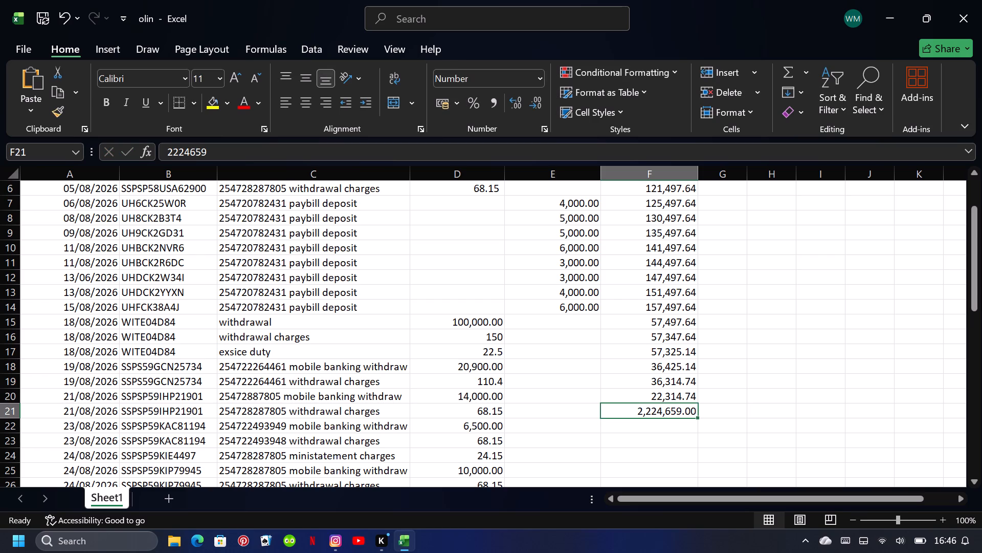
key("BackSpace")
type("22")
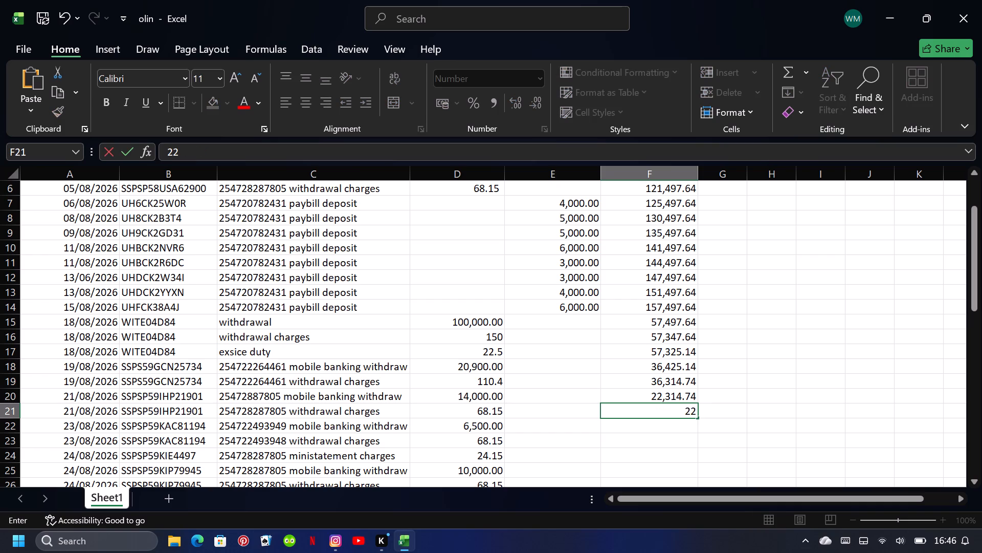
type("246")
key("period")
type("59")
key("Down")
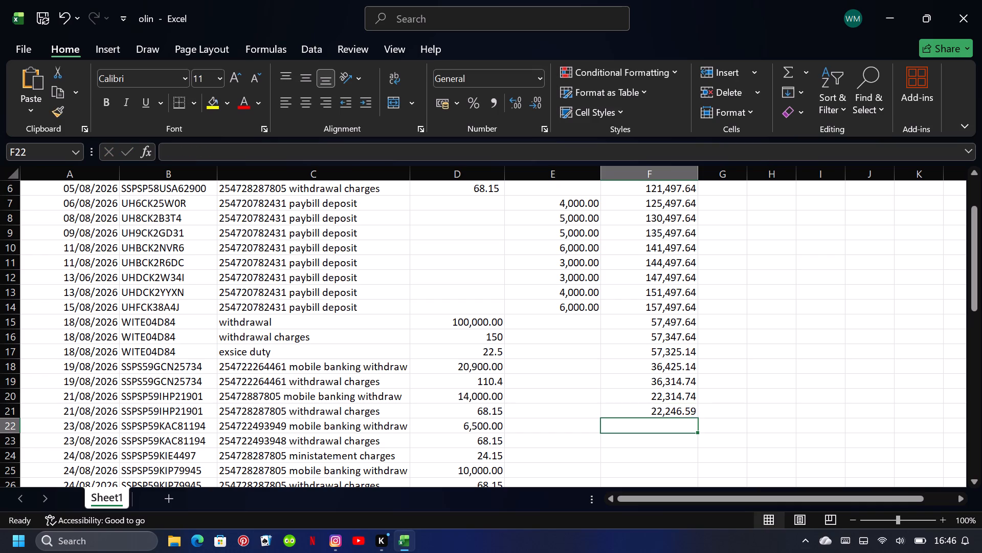
Enter the balances 15746.59 in F22 and 15678.44 in F23 for the 23/08/2026 mobile banking withdrawal and its charges.
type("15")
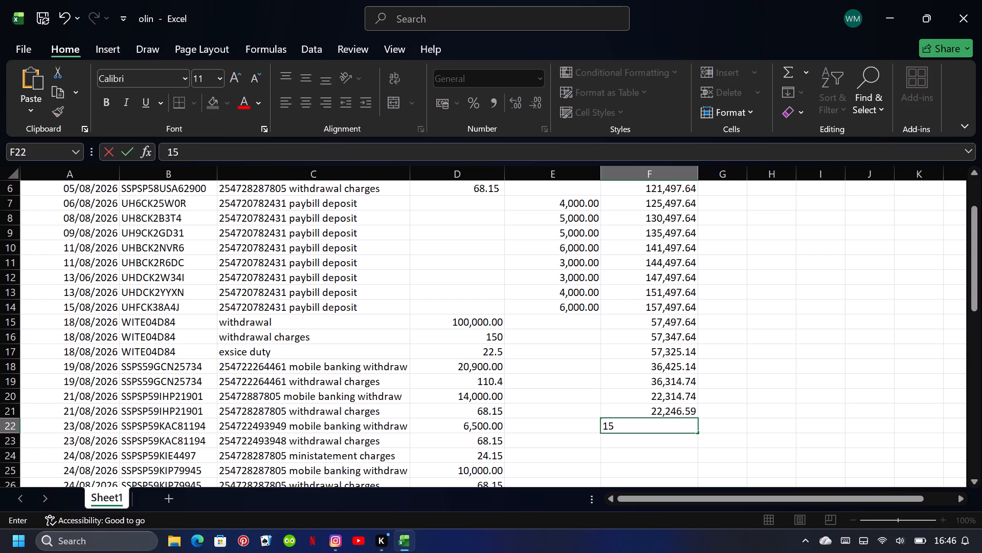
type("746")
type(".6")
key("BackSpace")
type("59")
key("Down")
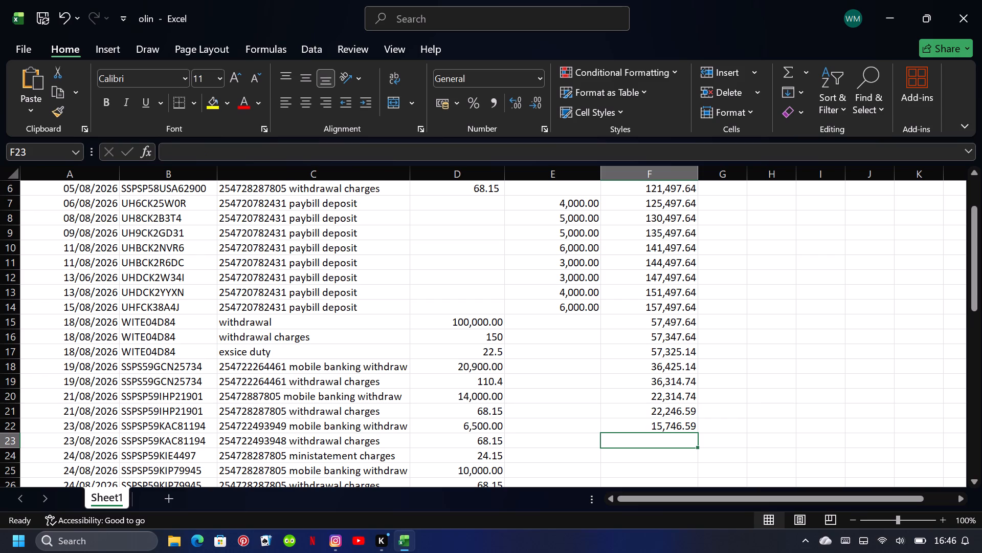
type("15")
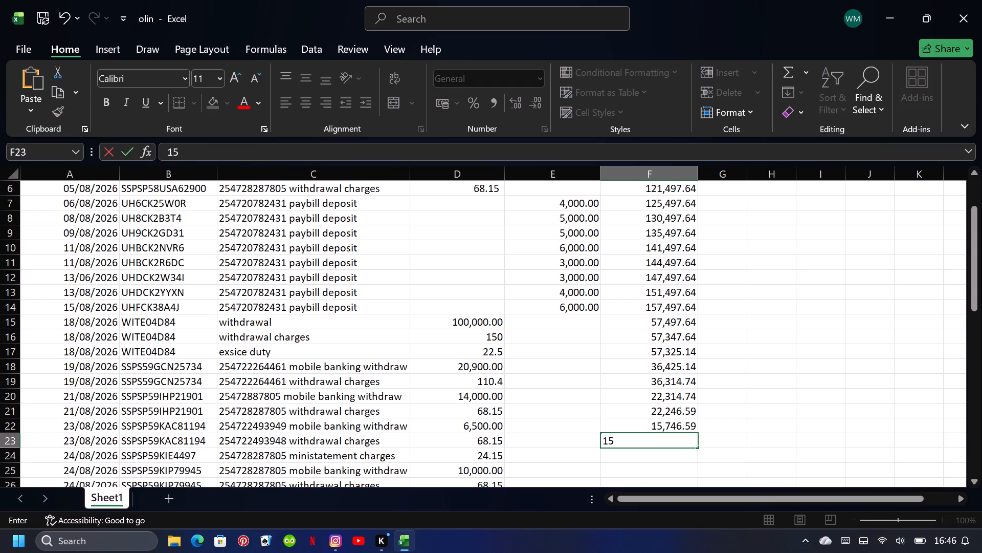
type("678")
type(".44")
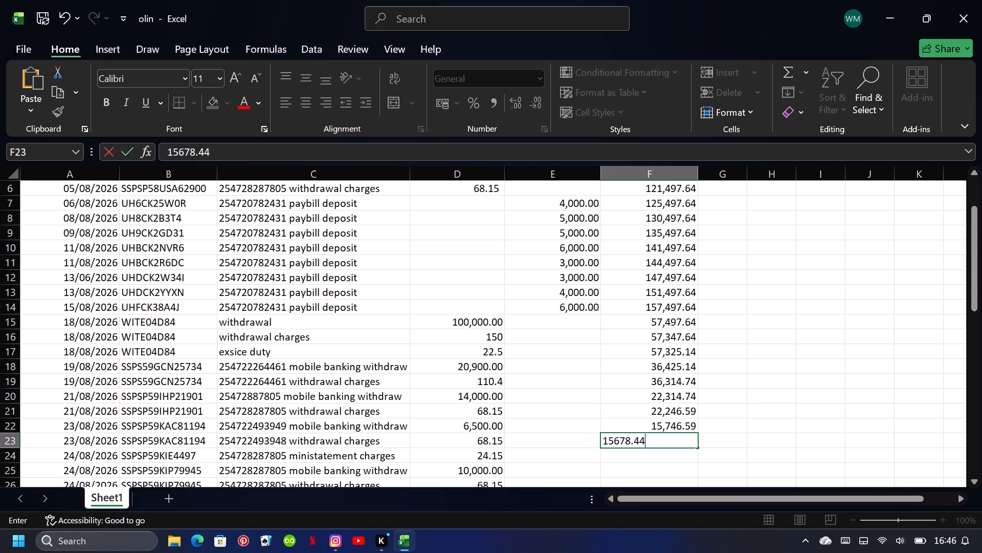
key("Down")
Enter the balance 15654.29 in F24 for the 24/08/2026 ministatement charges.
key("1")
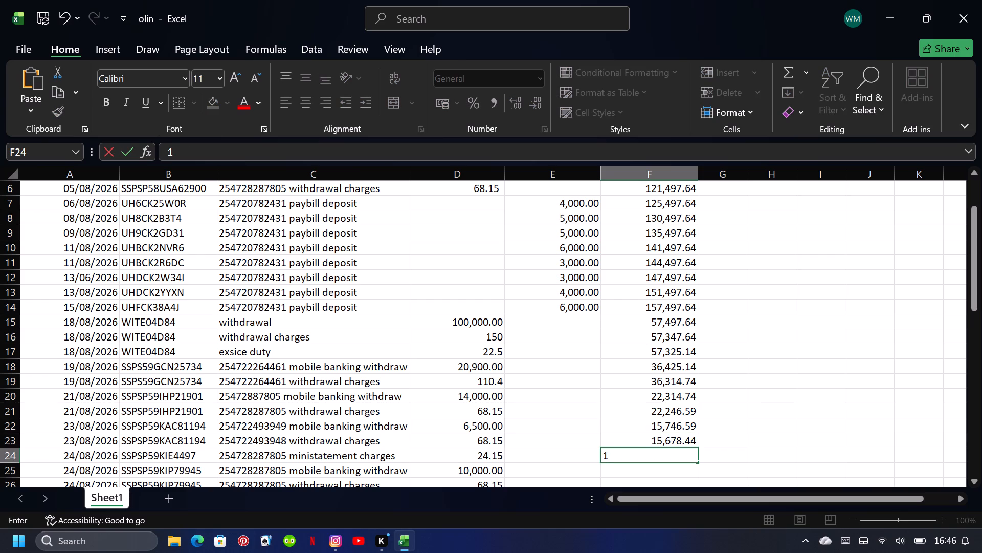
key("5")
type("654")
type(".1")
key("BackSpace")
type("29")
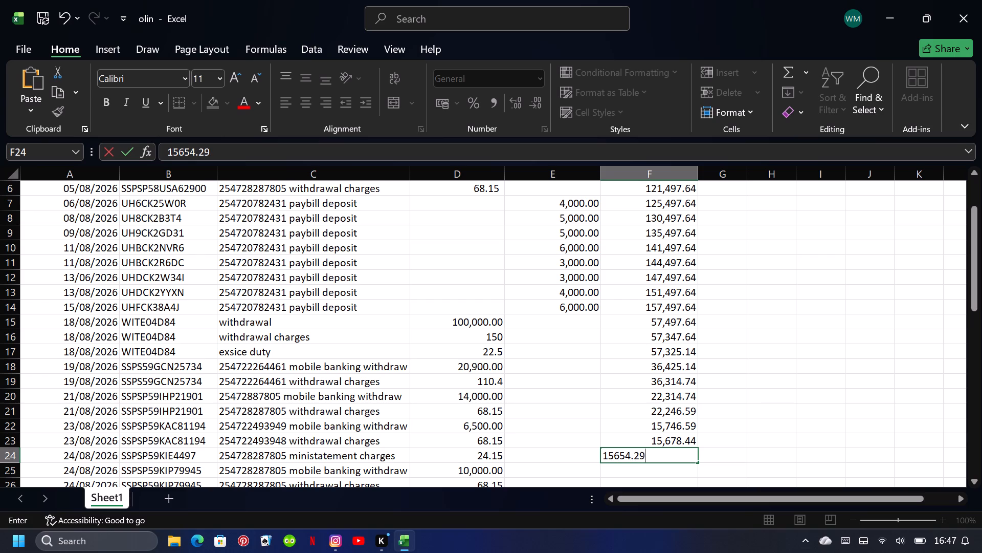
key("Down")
Enter the balance 5654.29 in F25 for the 24/08/2026 mobile banking withdrawal.
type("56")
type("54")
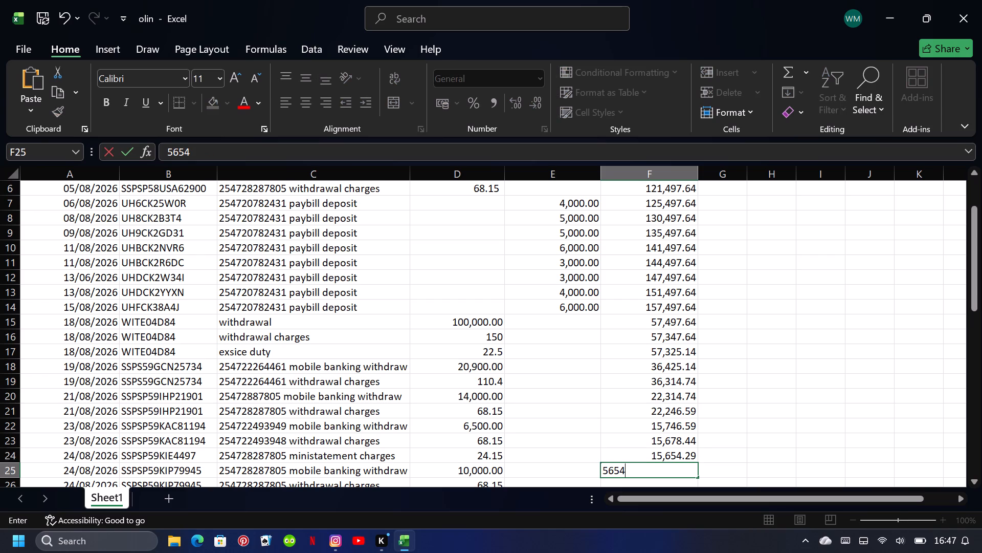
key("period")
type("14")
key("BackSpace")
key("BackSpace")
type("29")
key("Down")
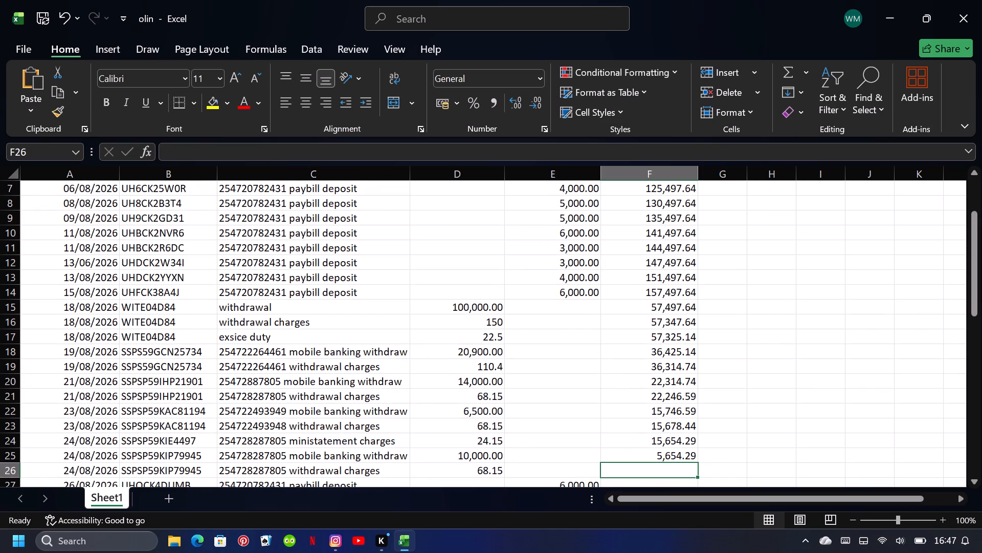
Enter the balance 5586.14 in F26 for the 24/08/2026 withdrawal charges.
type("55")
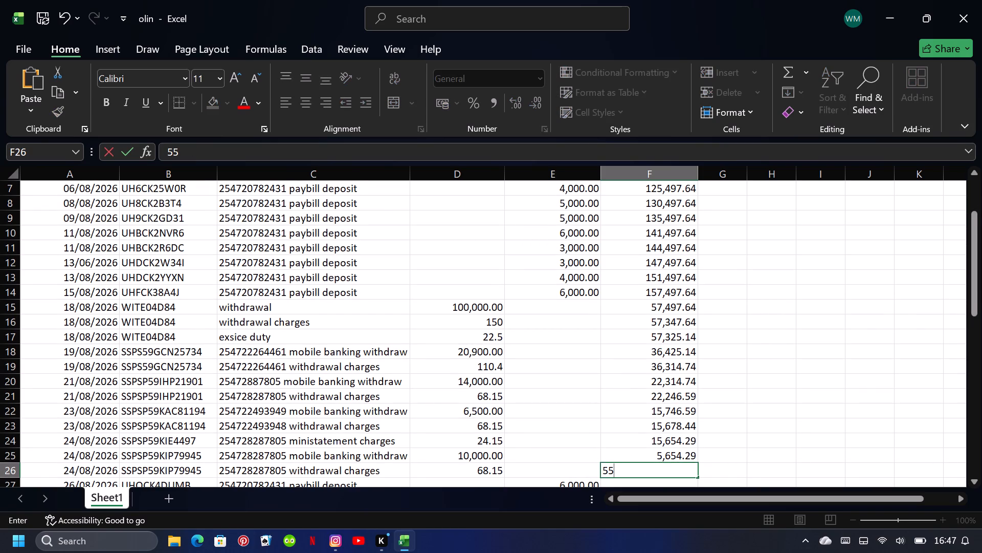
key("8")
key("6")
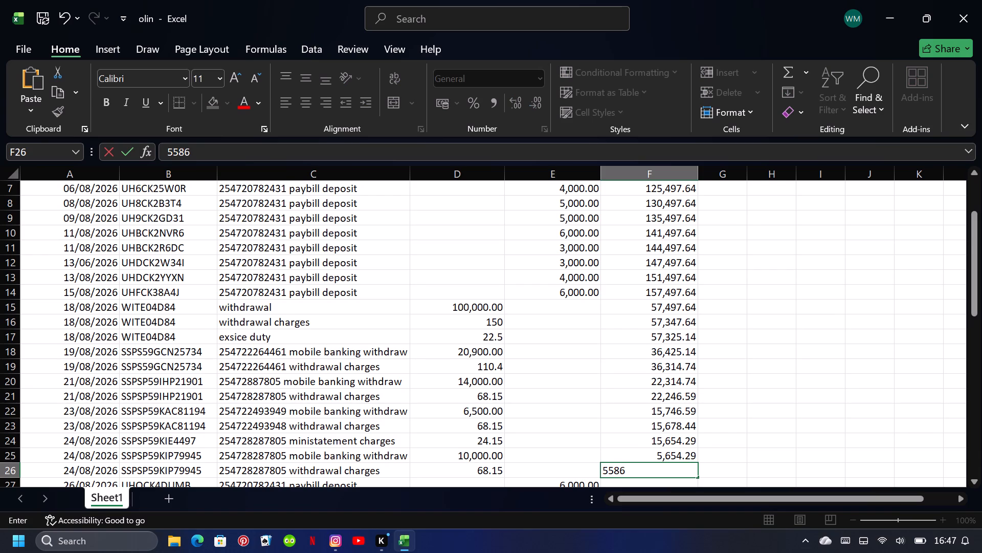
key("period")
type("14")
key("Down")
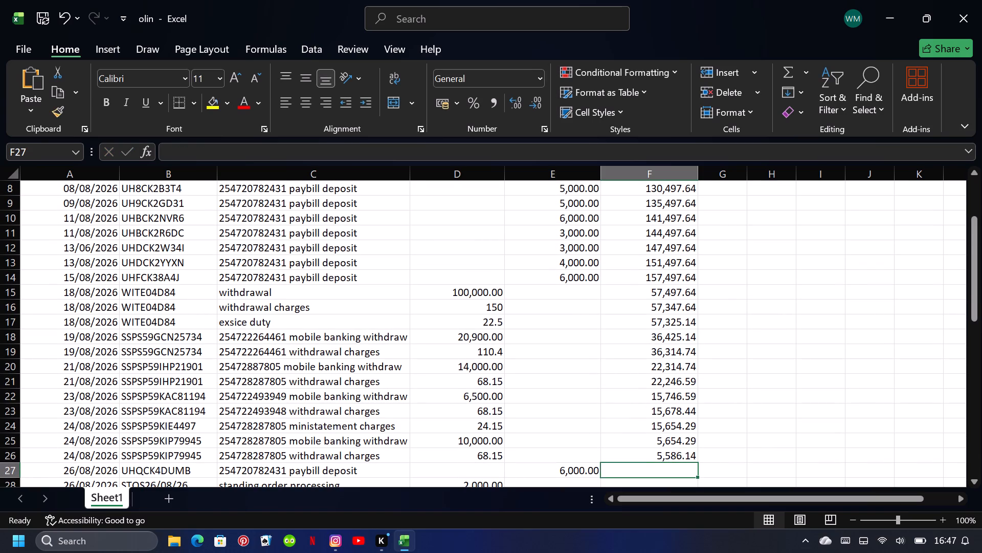
Enter the balance 11586.14 in F27 for the first 26/08/2026 paybill deposit.
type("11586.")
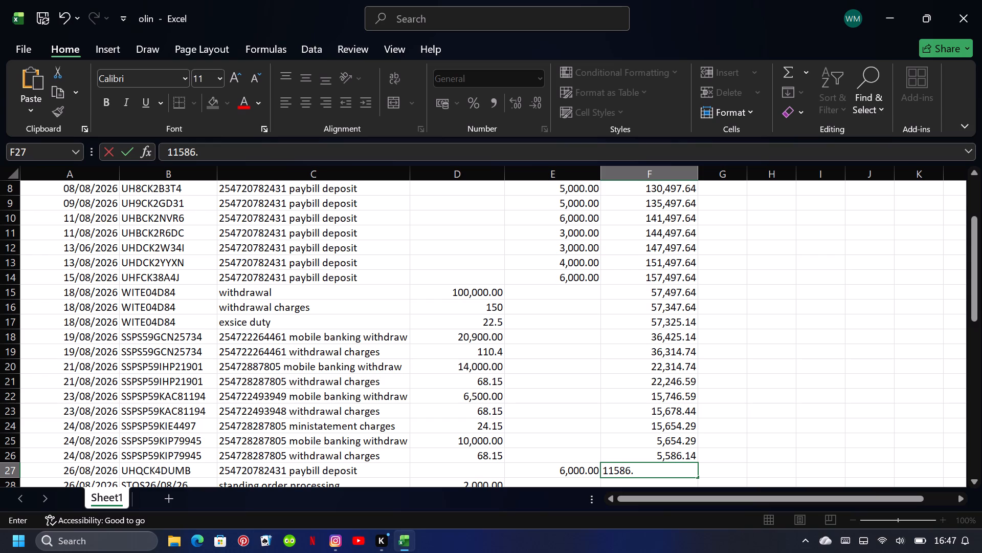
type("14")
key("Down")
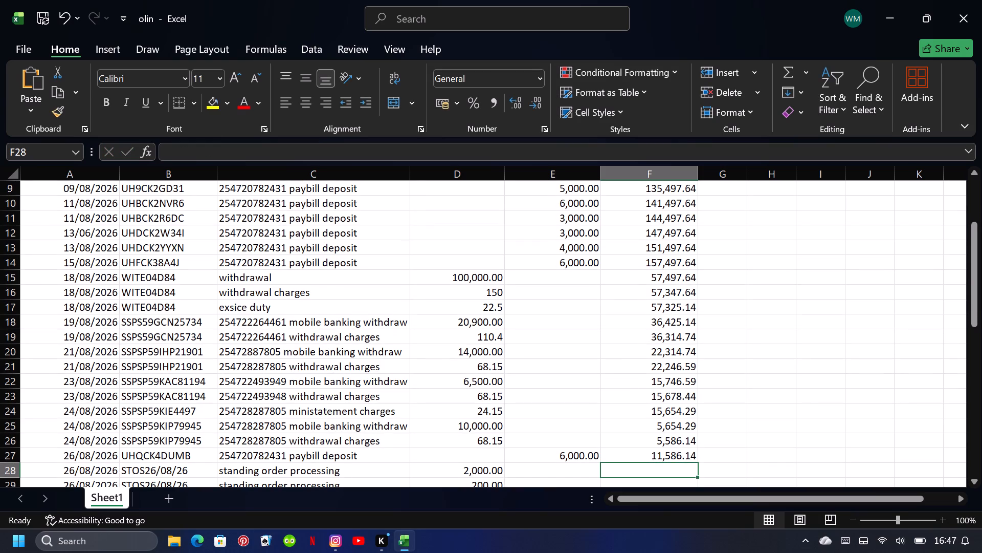
Enter the balances 9586.14 in F28 and 9386.14 in F29 for the two 26/08/2026 standing order processing rows.
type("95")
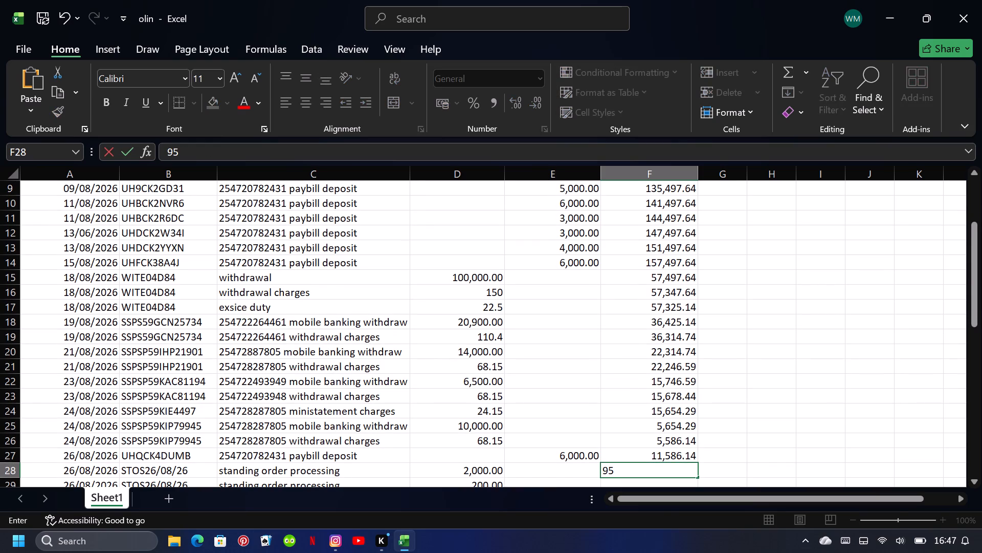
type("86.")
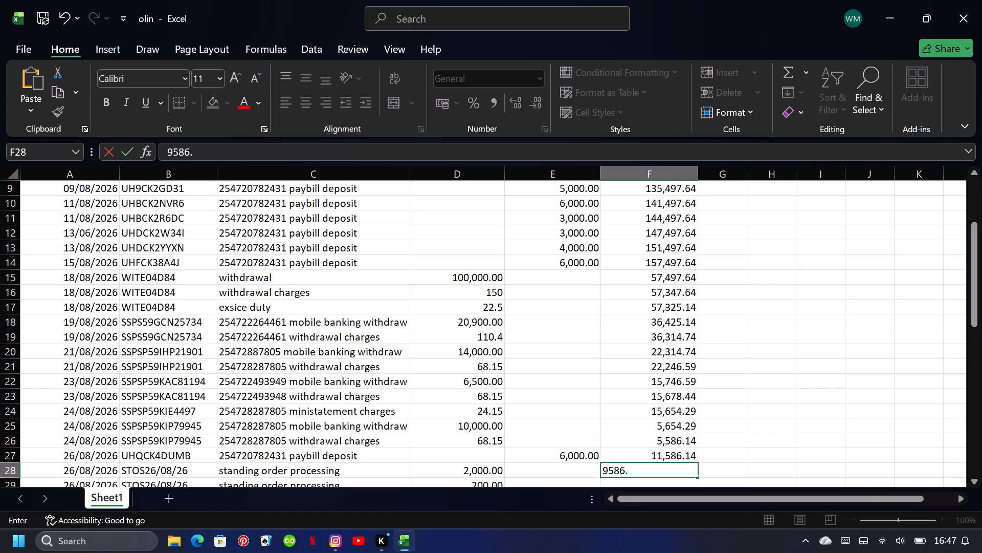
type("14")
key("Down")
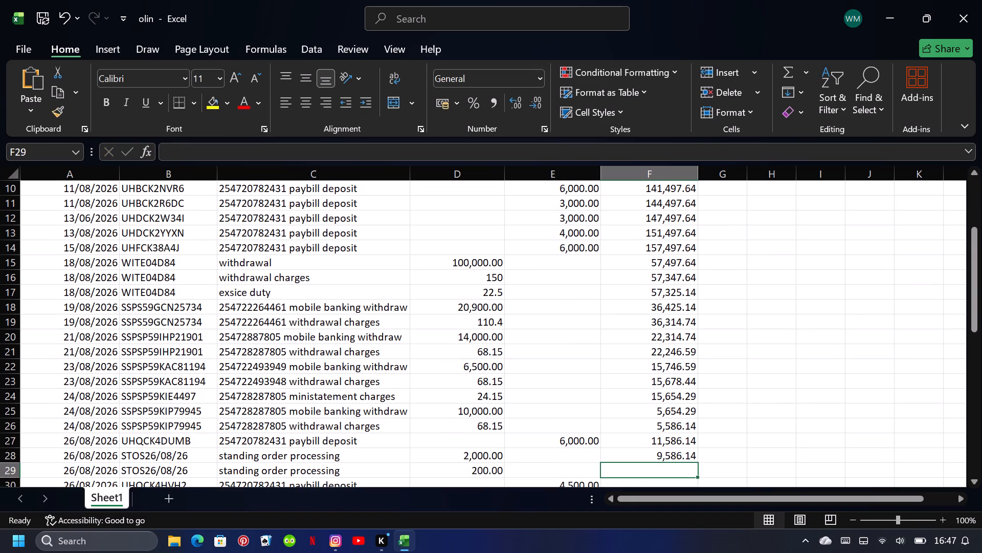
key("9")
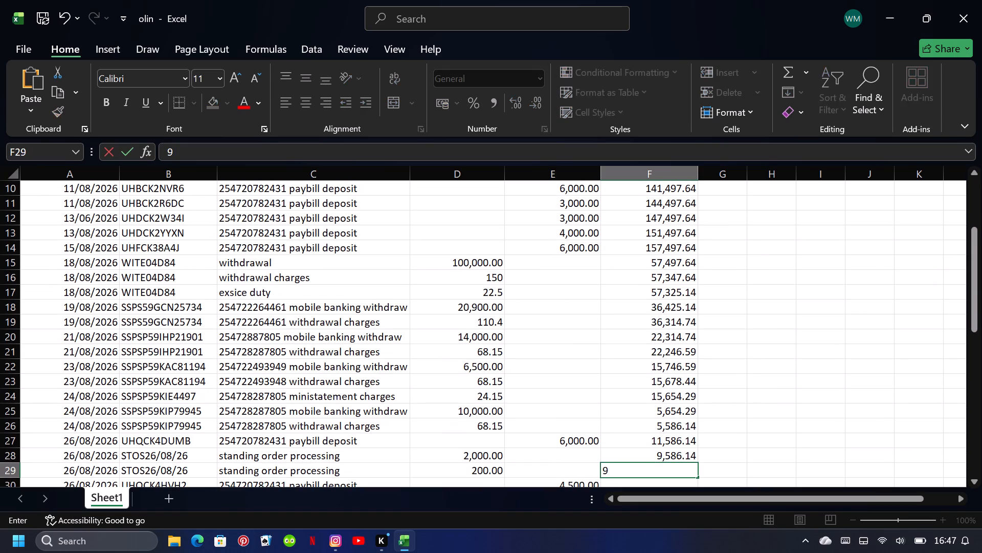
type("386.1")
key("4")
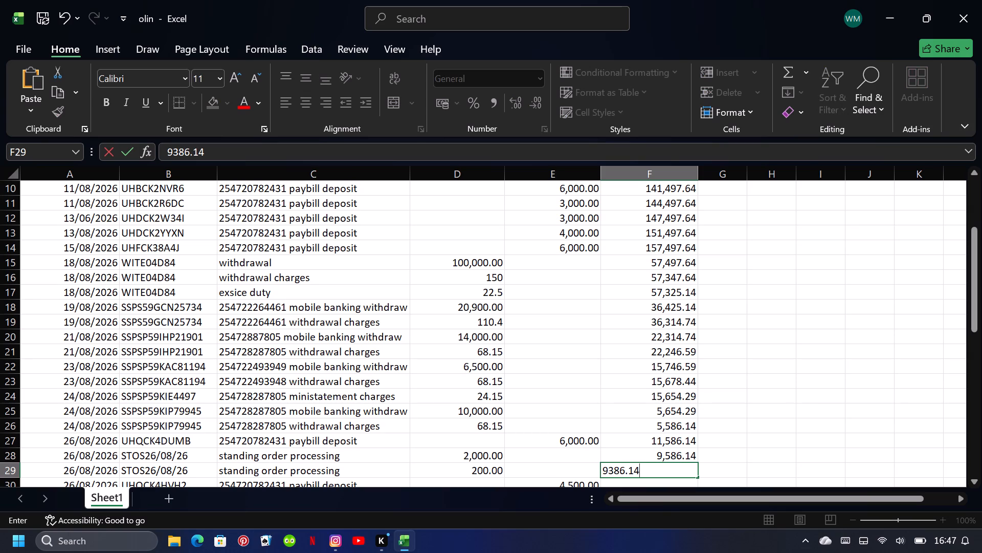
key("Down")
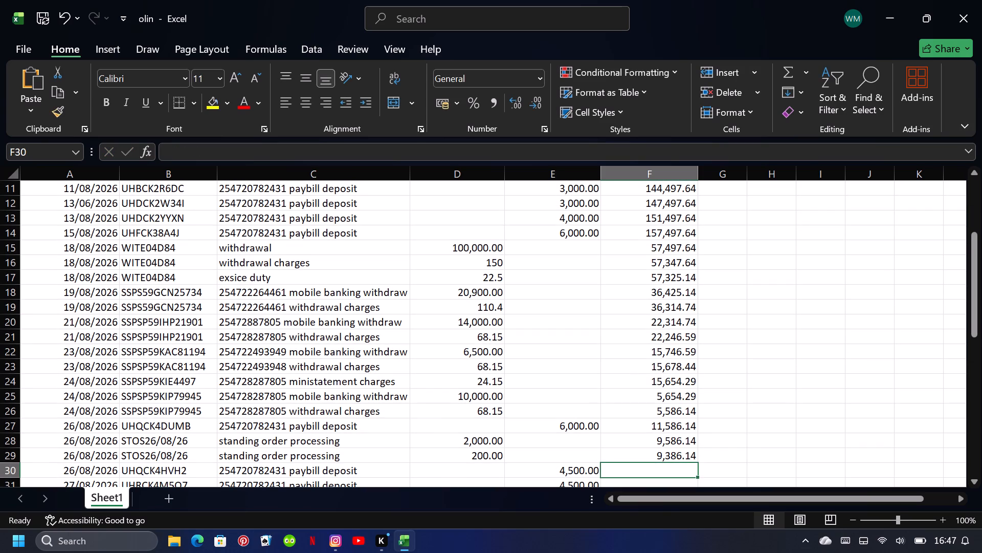
Enter the balances 13886.14 in F30 and 18386.14 in F31 for the 26/08/2026 and 27/08/2026 paybill deposits.
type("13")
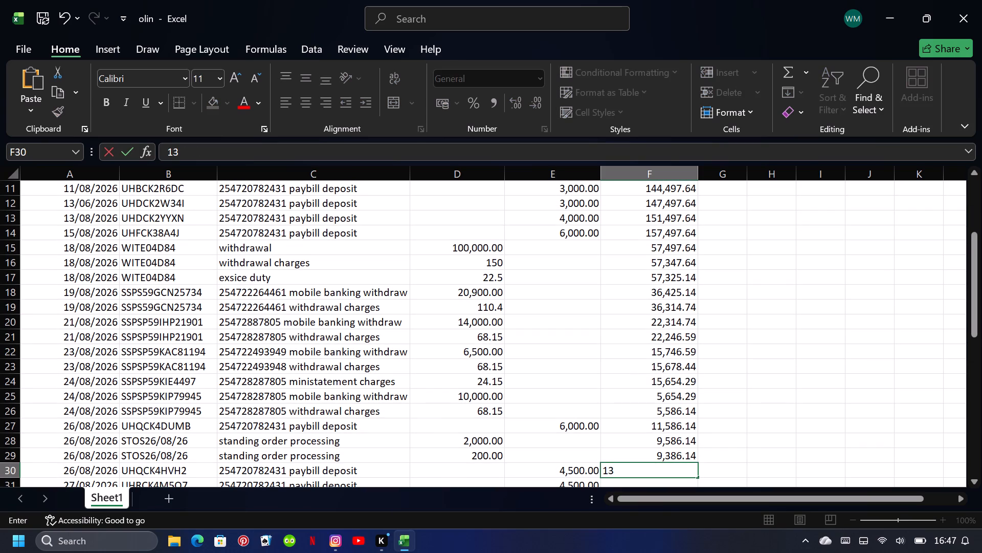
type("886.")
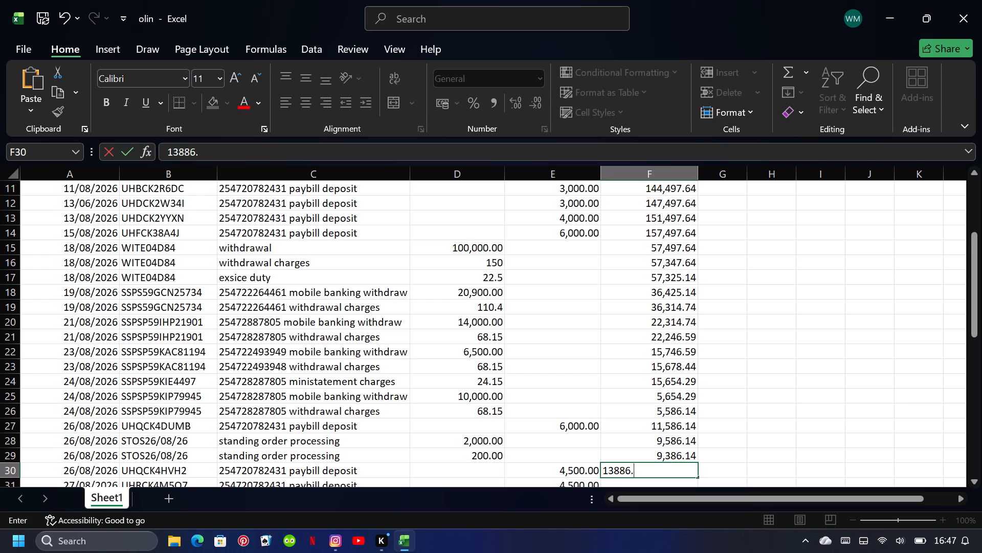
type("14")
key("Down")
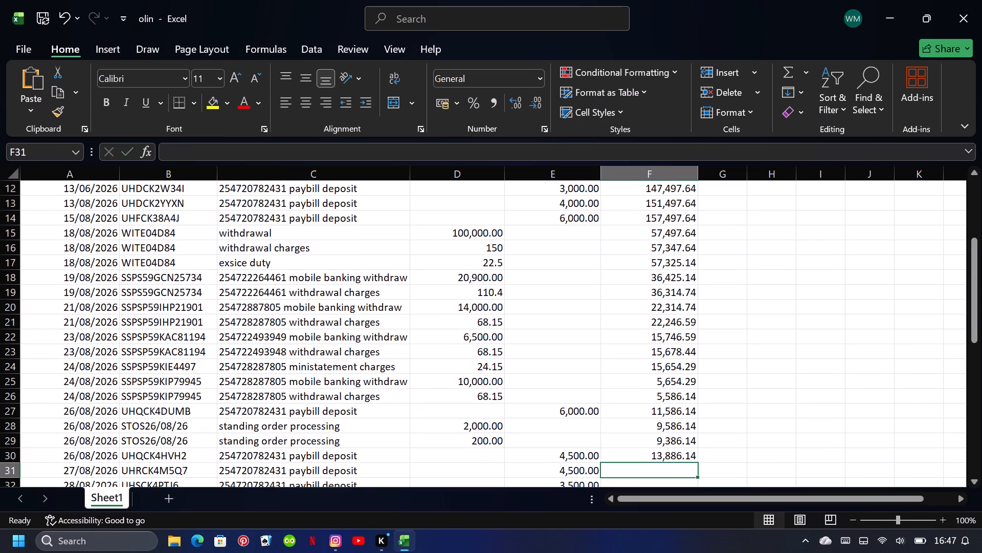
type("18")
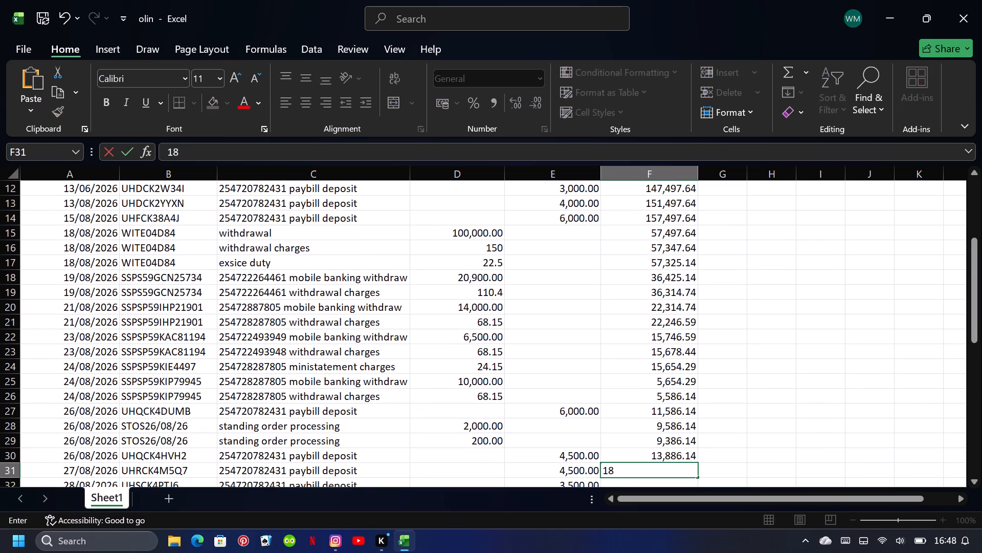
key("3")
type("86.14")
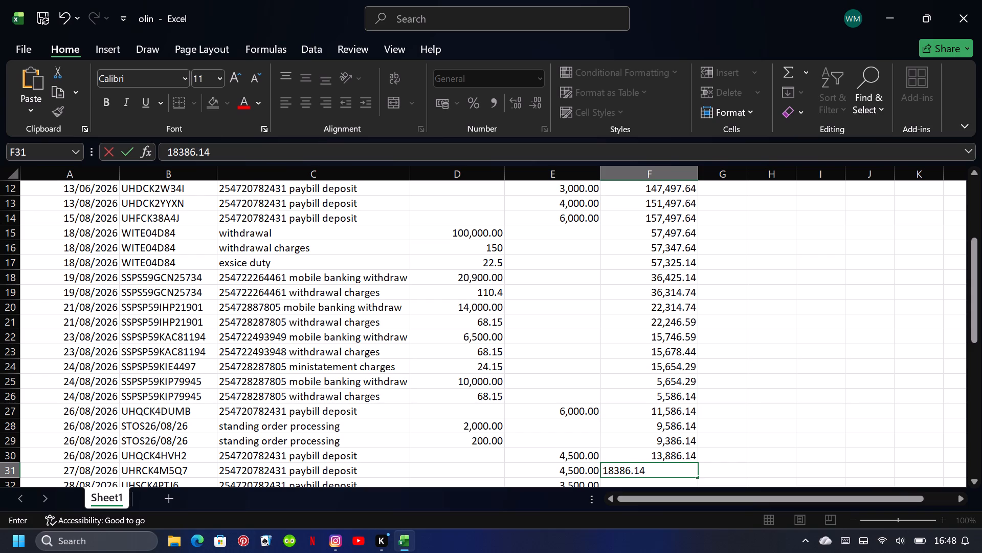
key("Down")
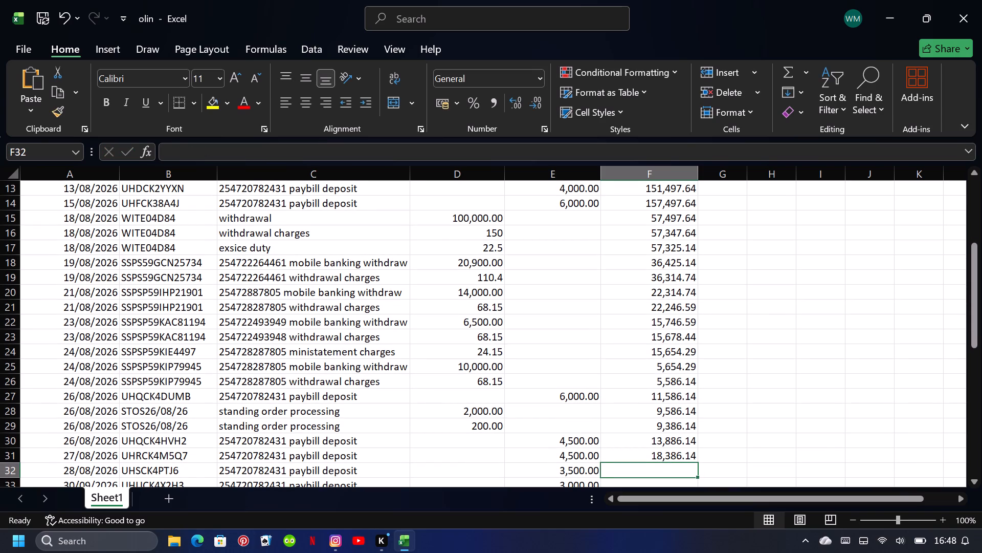
Enter the balance 21886.14 in F32 for the 28/08/2026 paybill deposit.
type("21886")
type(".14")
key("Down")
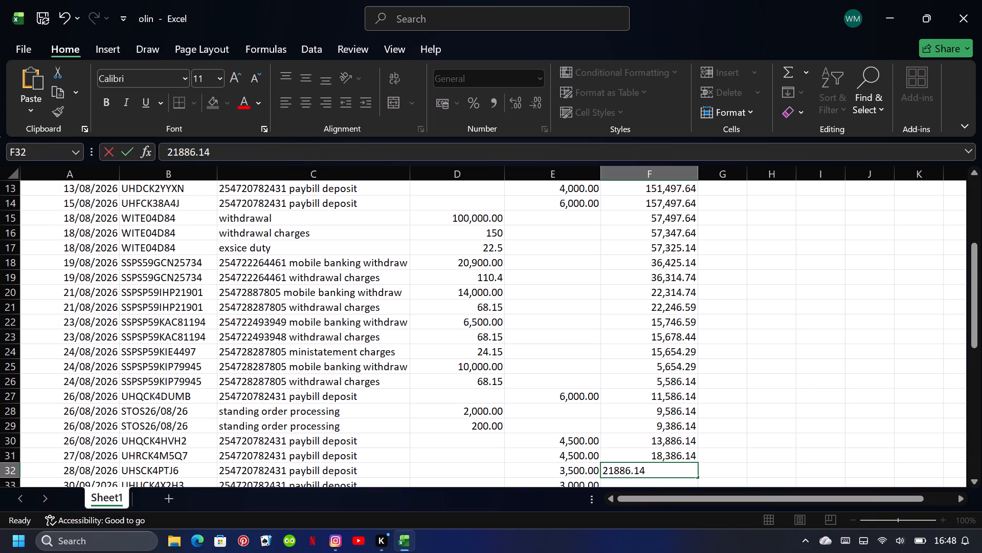
Enter the balance 24886.14 in F33 for the 30/09/2026 paybill deposit.
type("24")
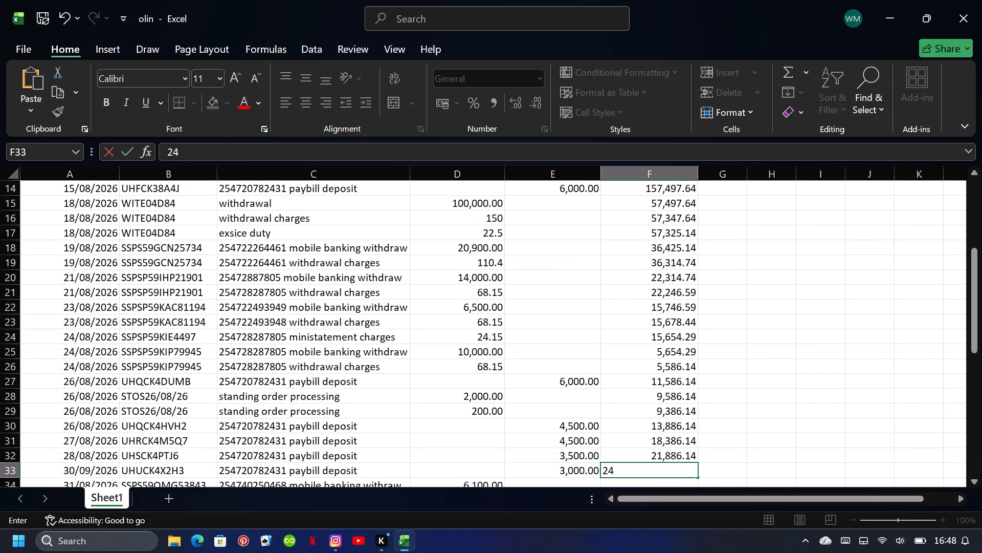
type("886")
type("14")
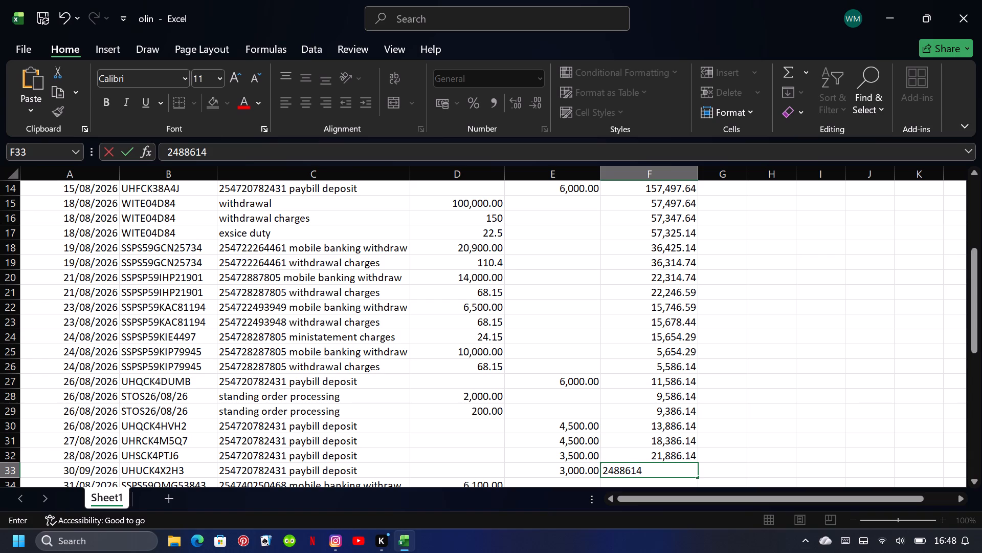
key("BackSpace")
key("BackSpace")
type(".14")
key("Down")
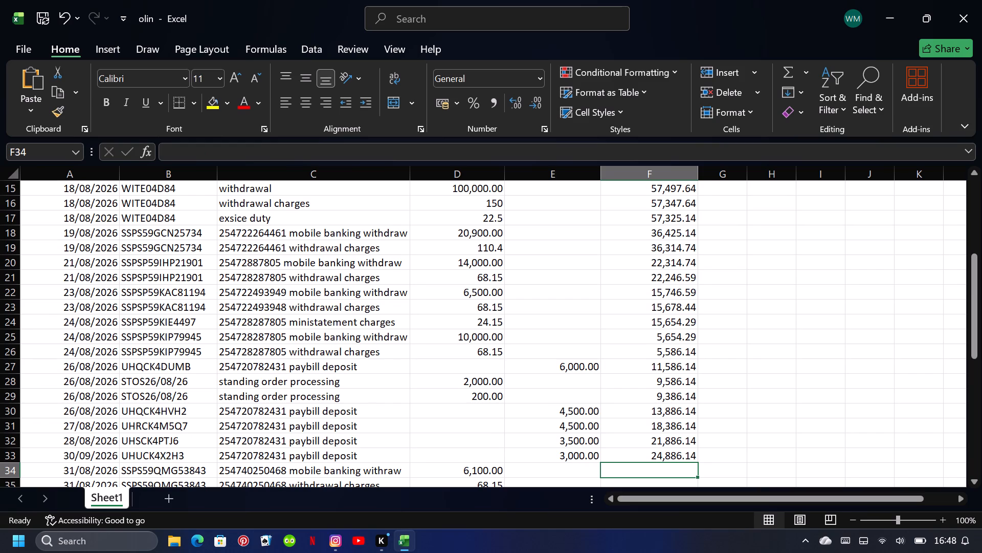
Enter the balances 18786.14 in F34 and 18717.99 in F35 for the 31/08/2026 mobile banking withdrawal and its charges.
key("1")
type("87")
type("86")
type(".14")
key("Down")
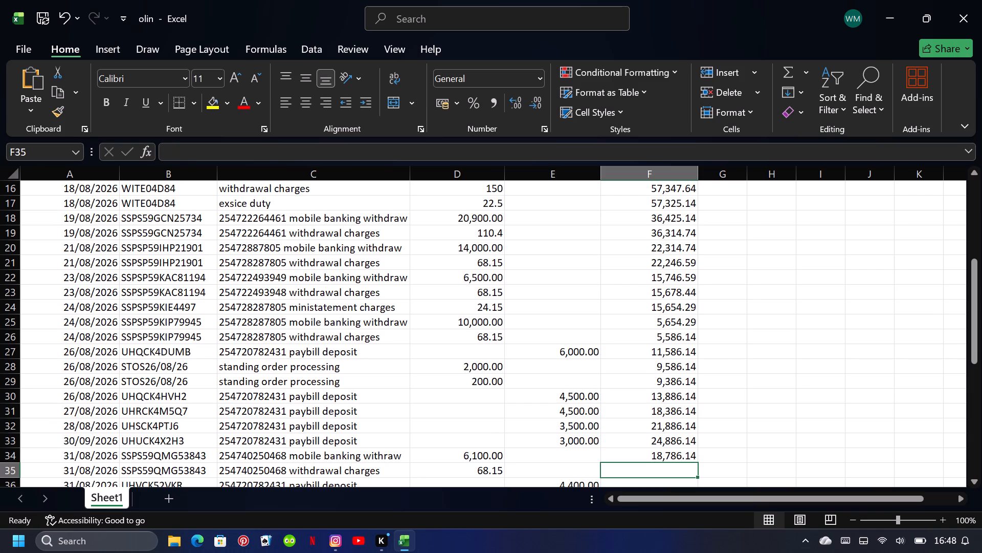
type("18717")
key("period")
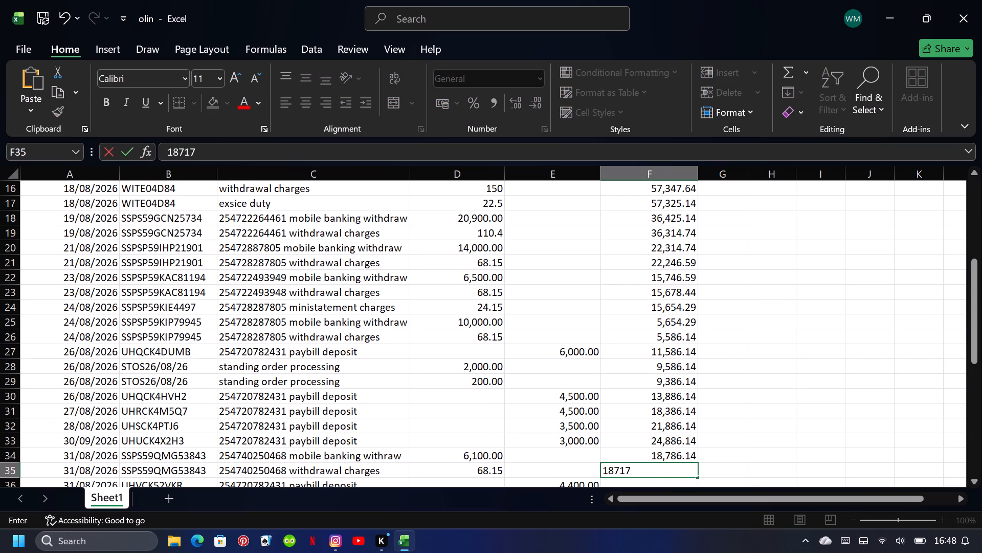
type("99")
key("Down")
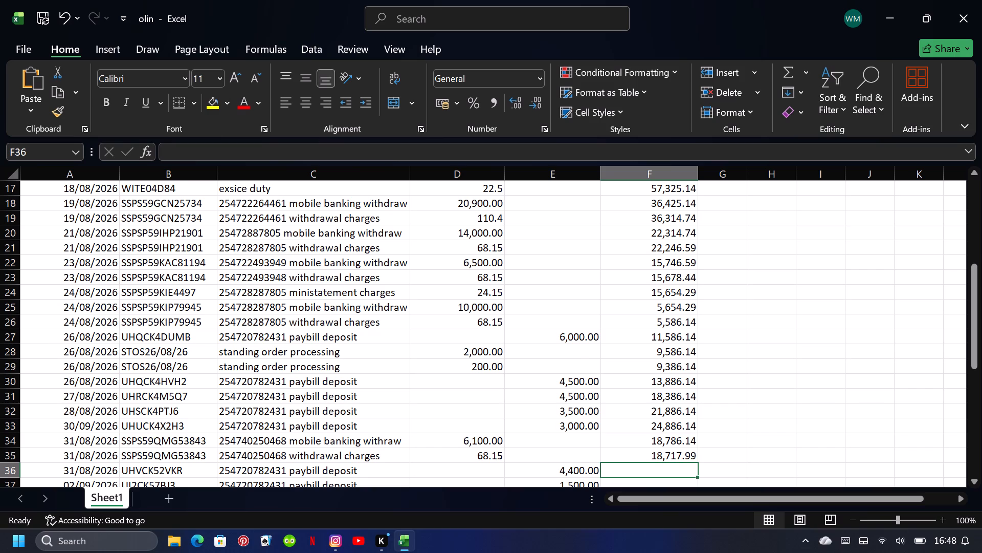
Enter the balance 23117.89 in F36 for the 31/08/2026 paybill deposit.
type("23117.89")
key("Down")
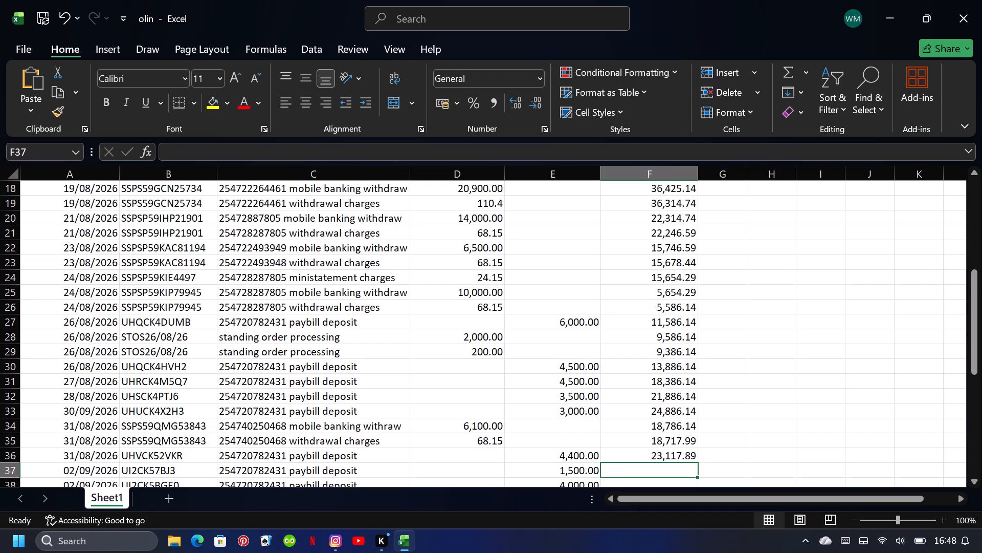
Enter the balances 24617.99 in F37 and 28617.99 in F38 for the two 02/09/2026 paybill deposits.
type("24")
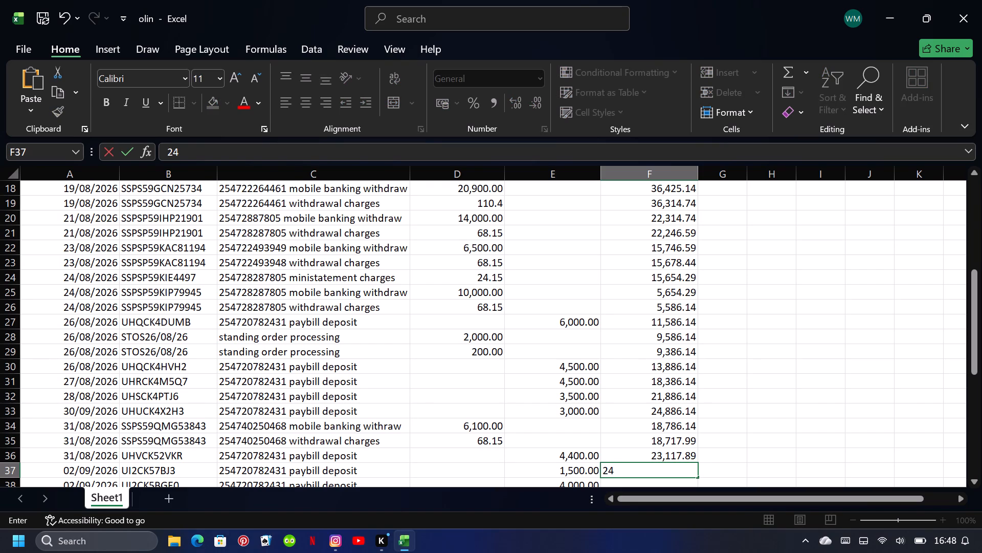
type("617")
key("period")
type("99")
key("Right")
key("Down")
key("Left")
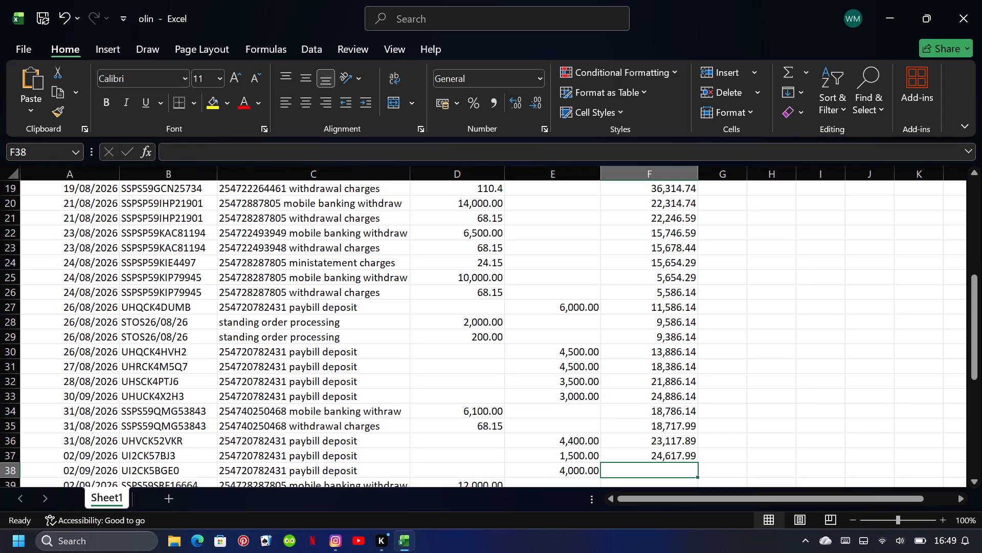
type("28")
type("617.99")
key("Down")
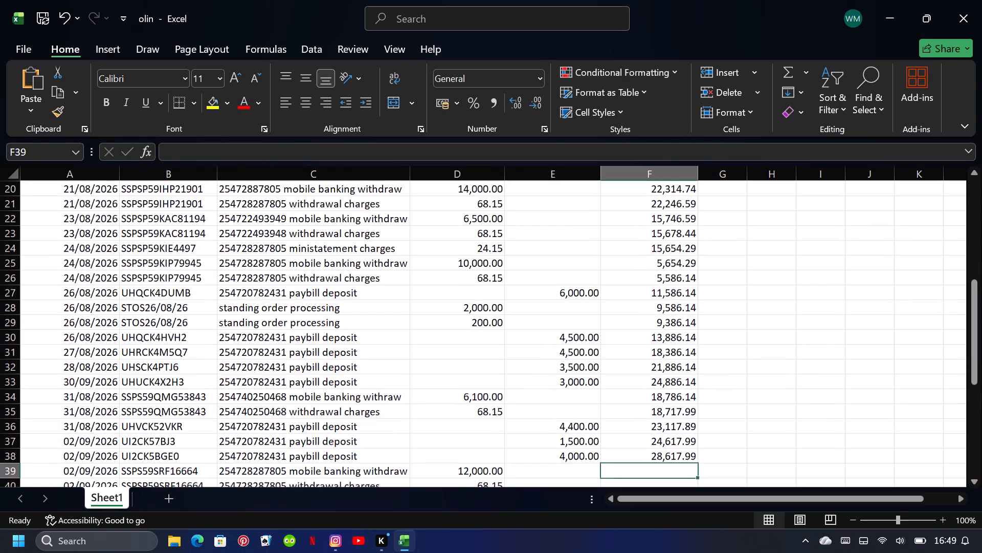
Enter the balances 16617.99 in F39 and 16549.84 in F40 for the 02/09/2026 mobile banking withdrawal and its charges.
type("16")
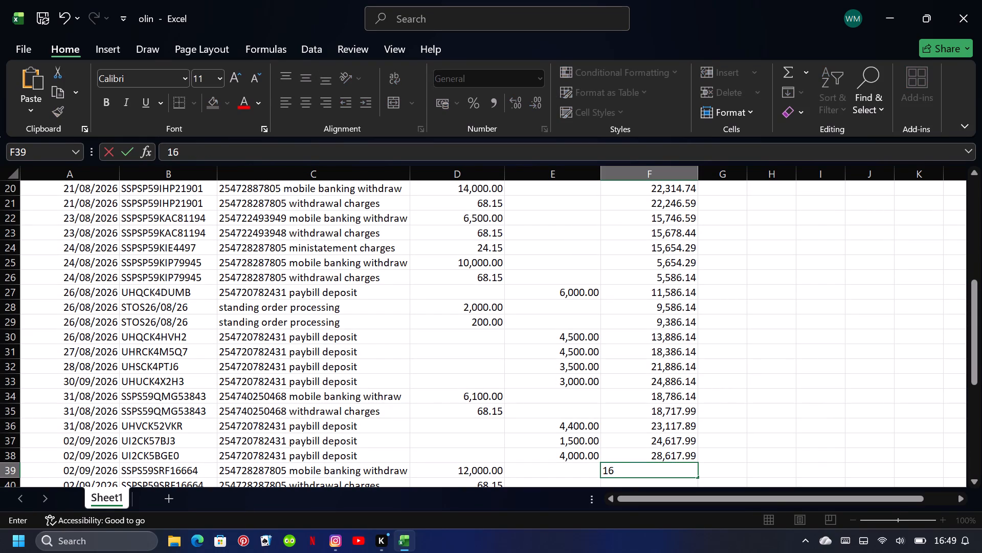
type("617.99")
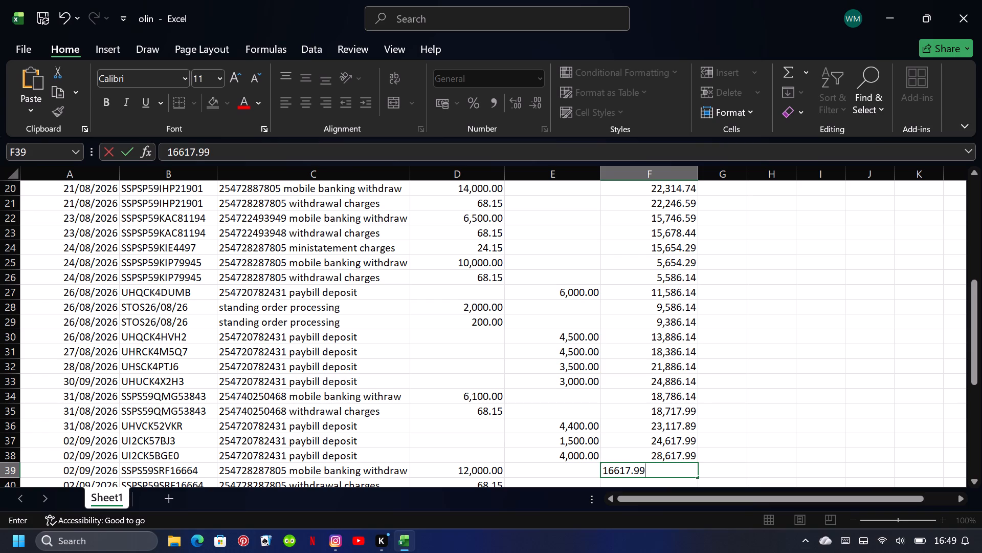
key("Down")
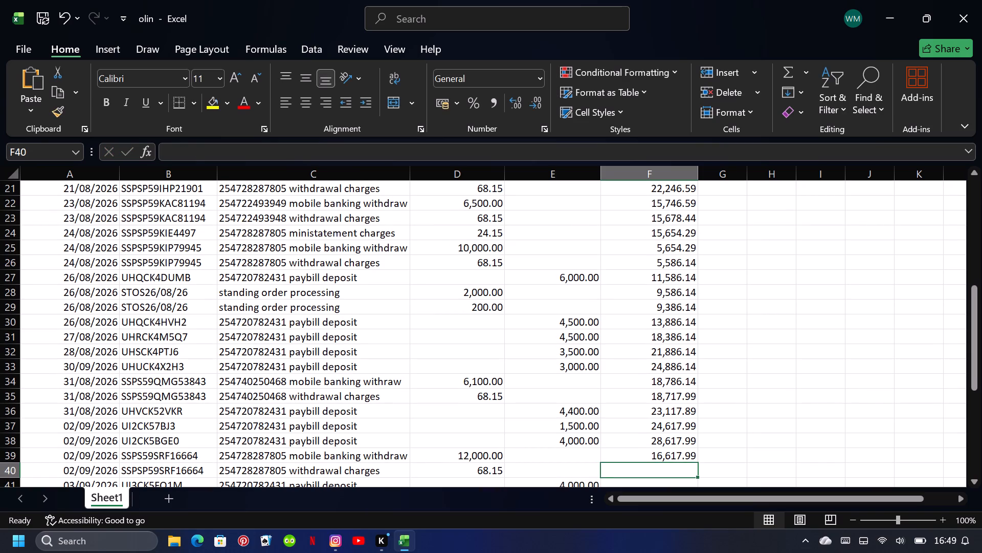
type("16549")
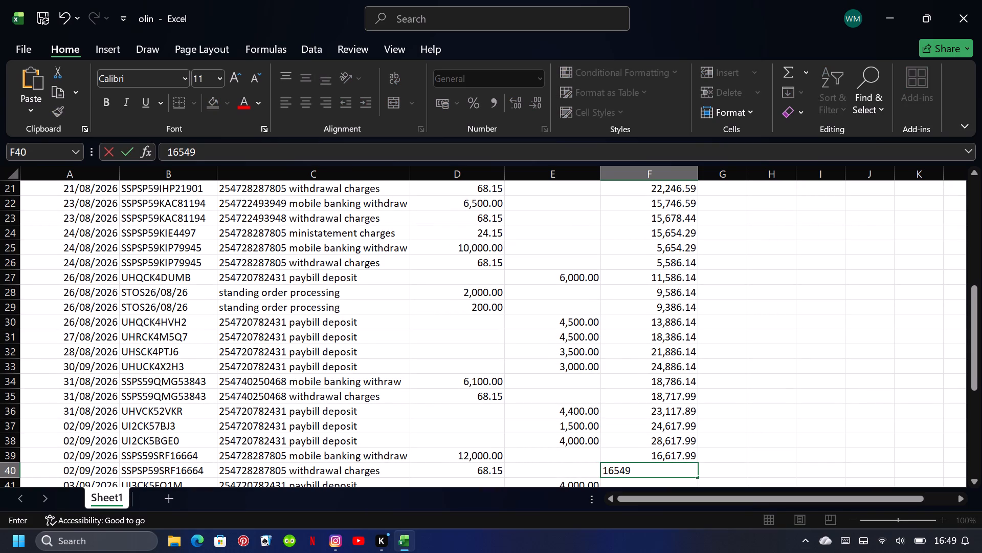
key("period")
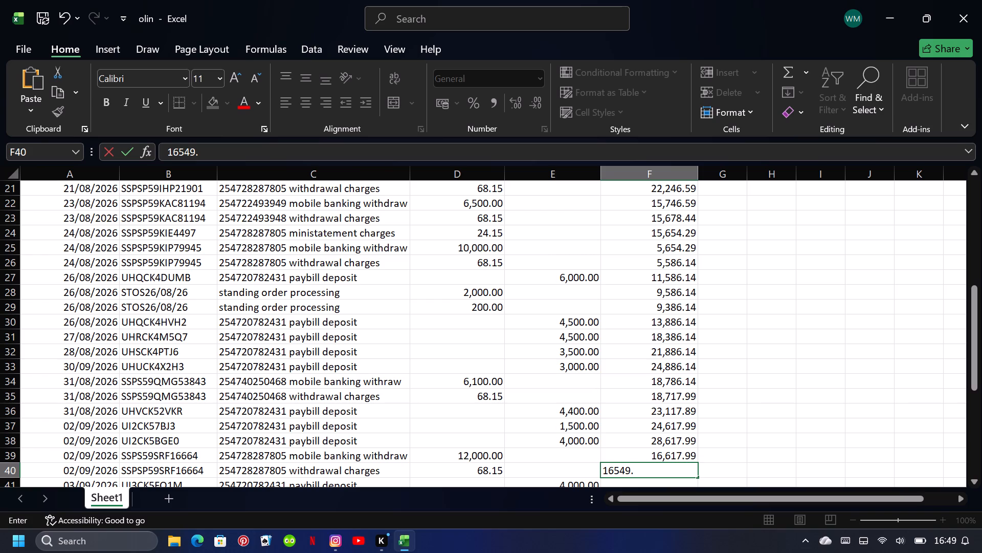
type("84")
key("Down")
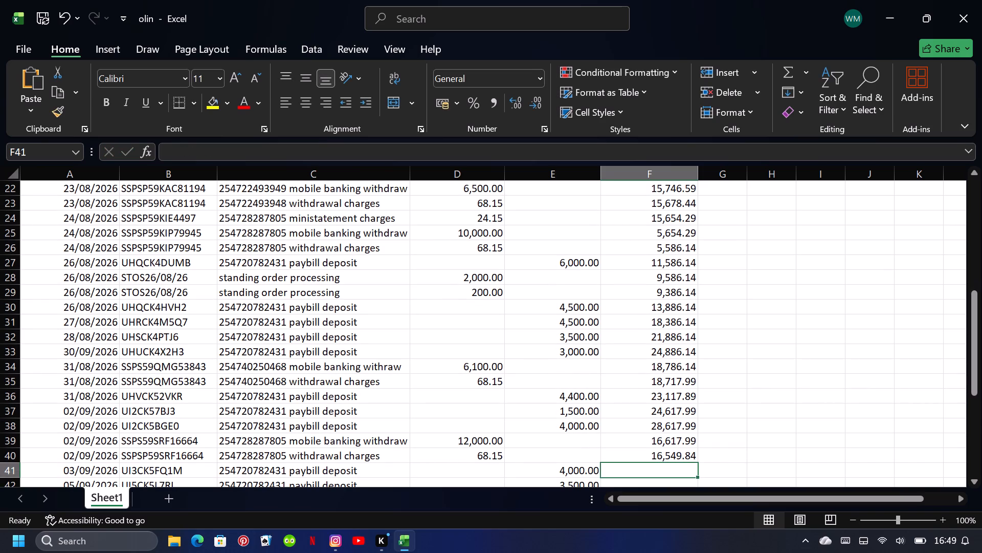
Enter the balances 20549.84 in F41 and 24049.84 in F42 for the 03/09/2026 and first 05/09/2026 paybill deposits.
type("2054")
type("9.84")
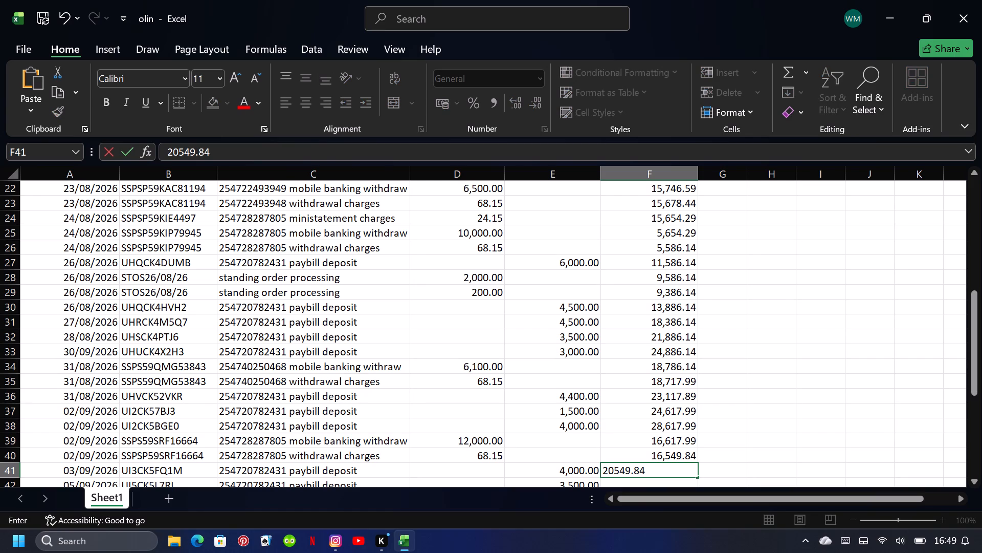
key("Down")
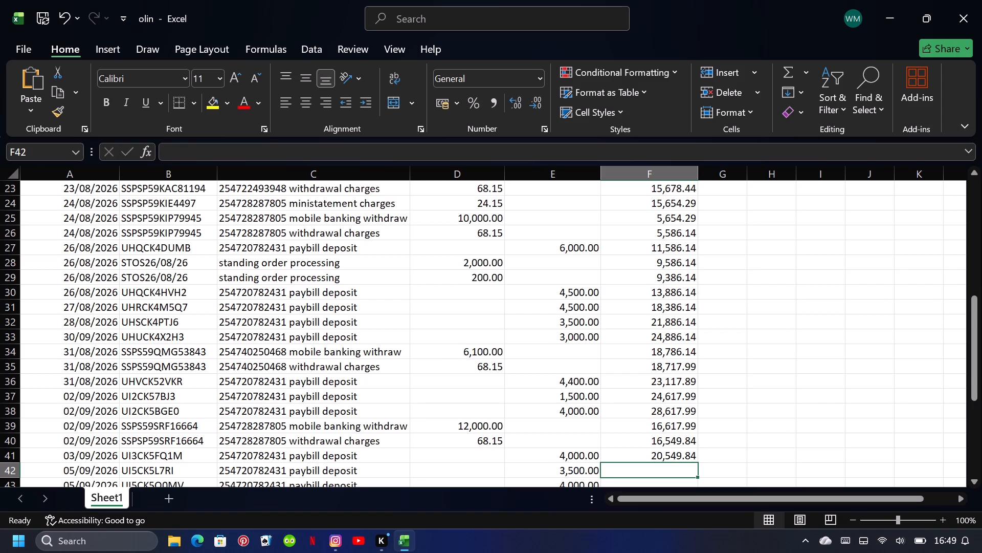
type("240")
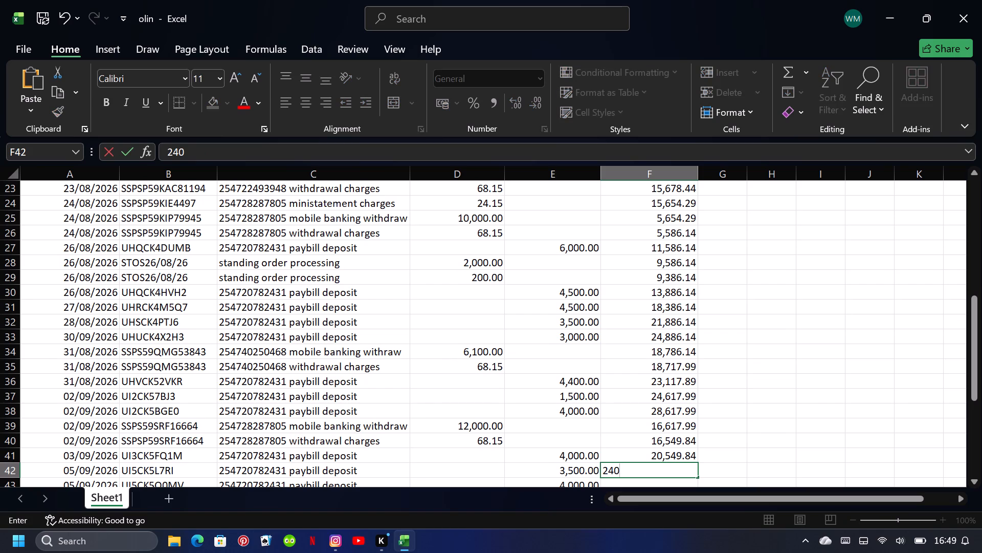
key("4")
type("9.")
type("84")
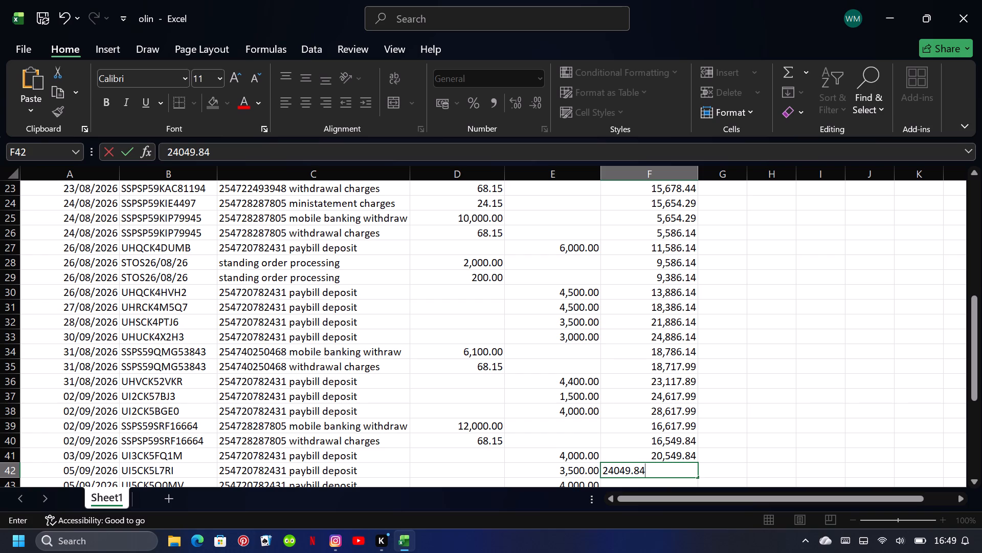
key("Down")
Enter the balances 28049.84 in F43 and 32049.84 in F44 for the second 05/09/2026 and the 07/09/2026 paybill deposits.
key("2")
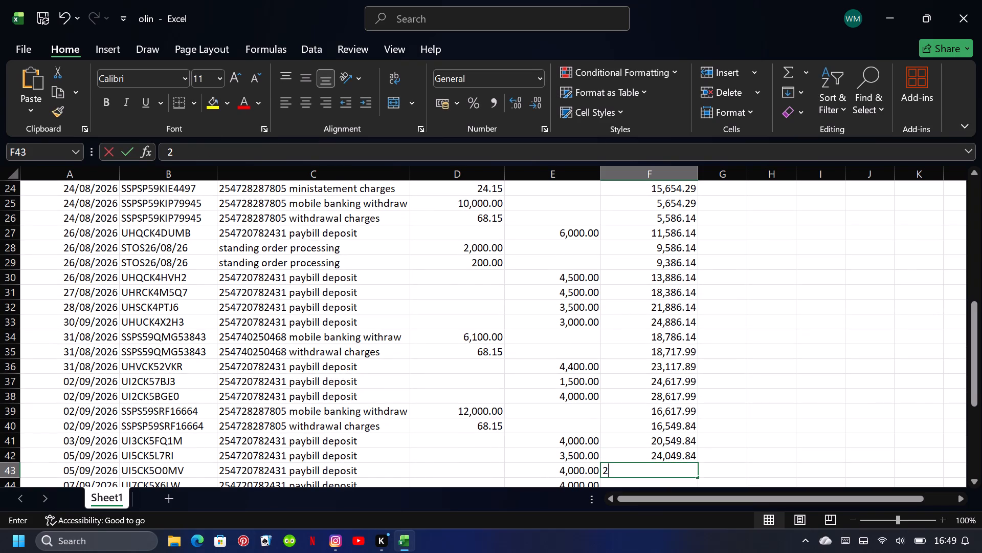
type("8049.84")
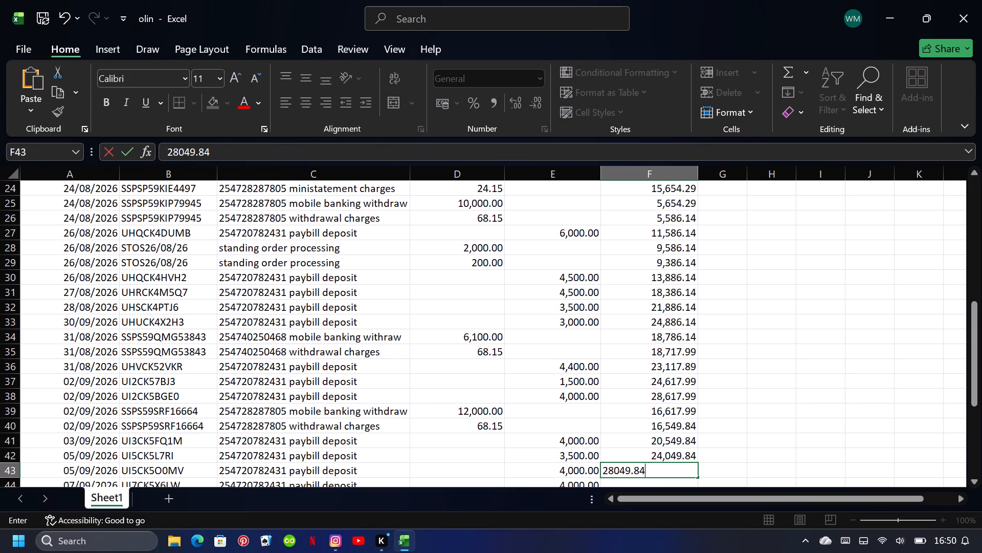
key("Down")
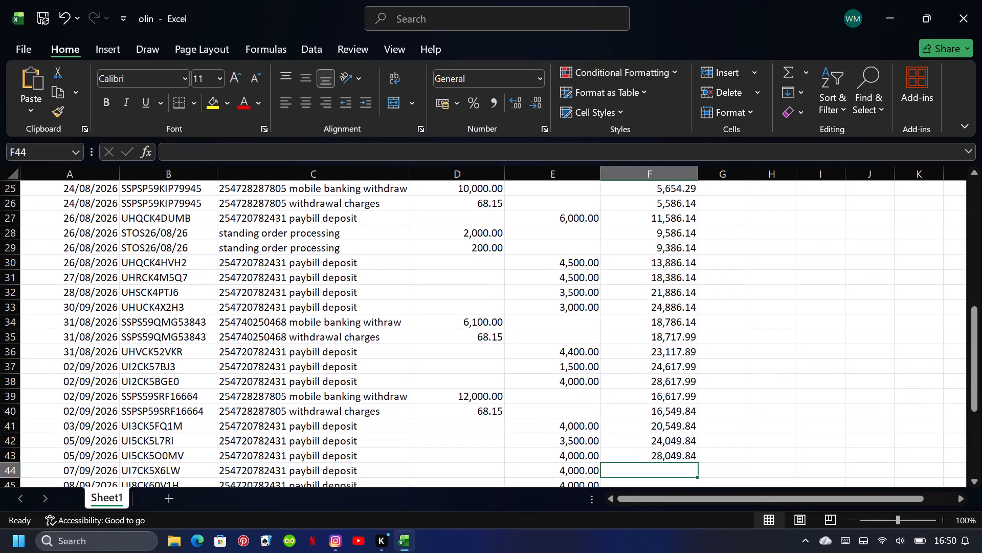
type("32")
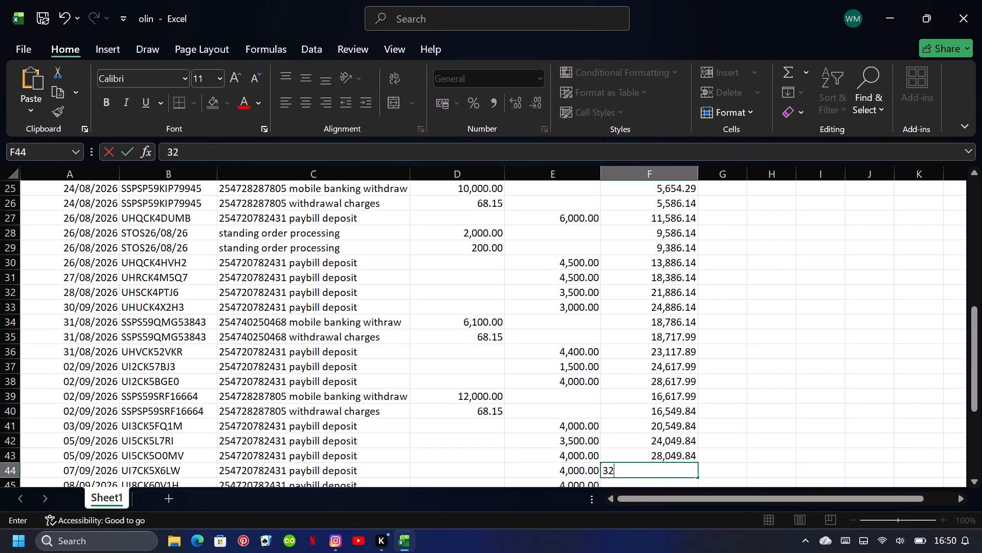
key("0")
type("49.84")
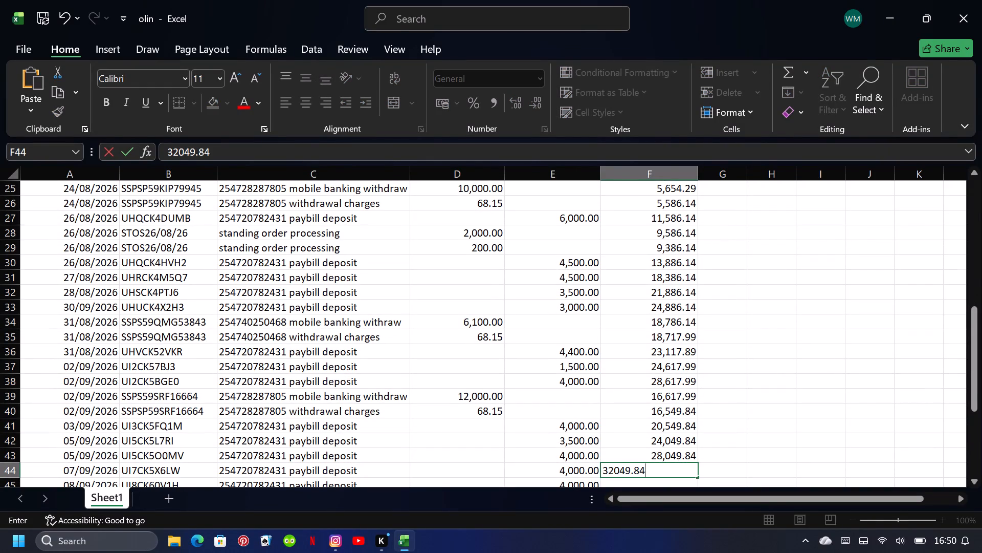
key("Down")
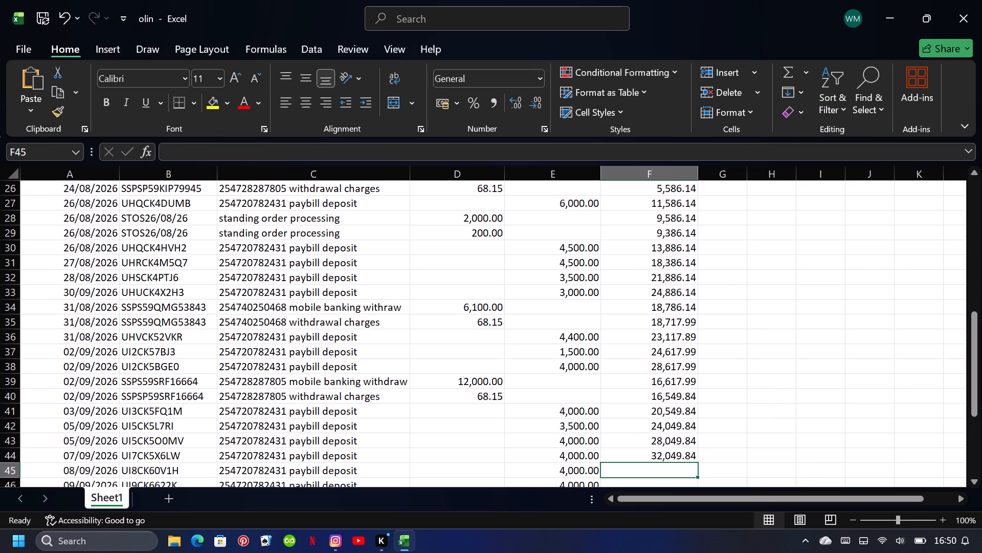
Enter the balance 36049.84 in F45 for the 08/09/2026 paybill deposit.
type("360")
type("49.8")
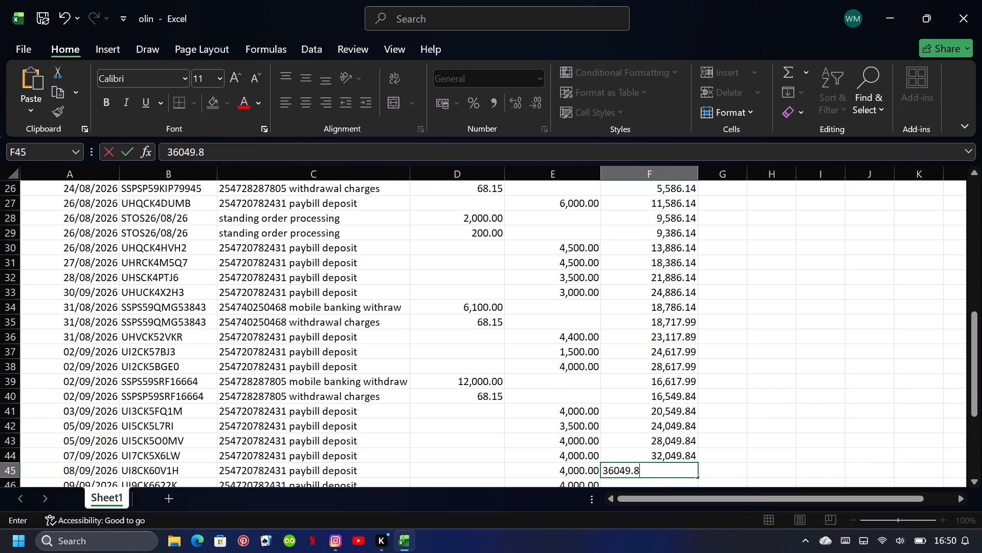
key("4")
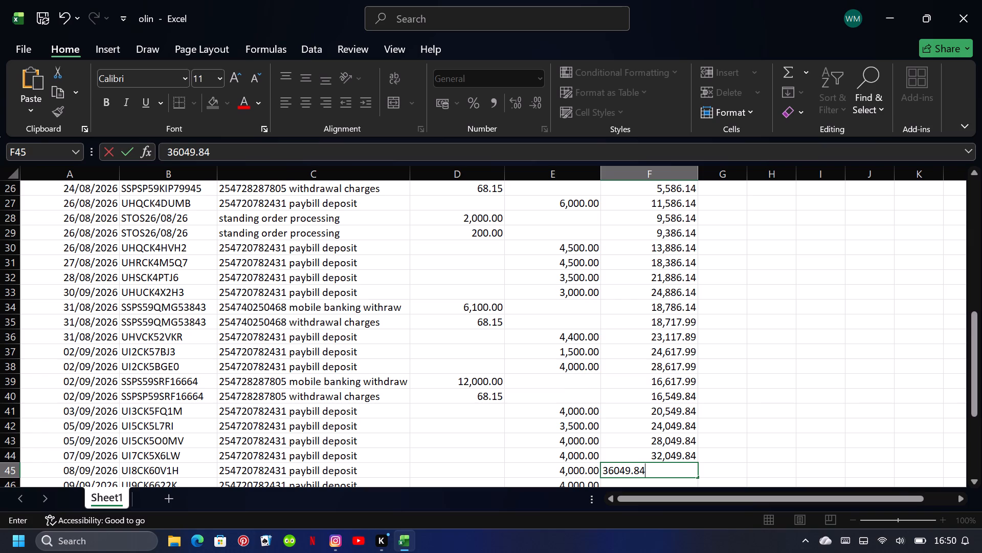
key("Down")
Enter the balance 40049.84 in F46 for the 09/09/2026 paybill deposit.
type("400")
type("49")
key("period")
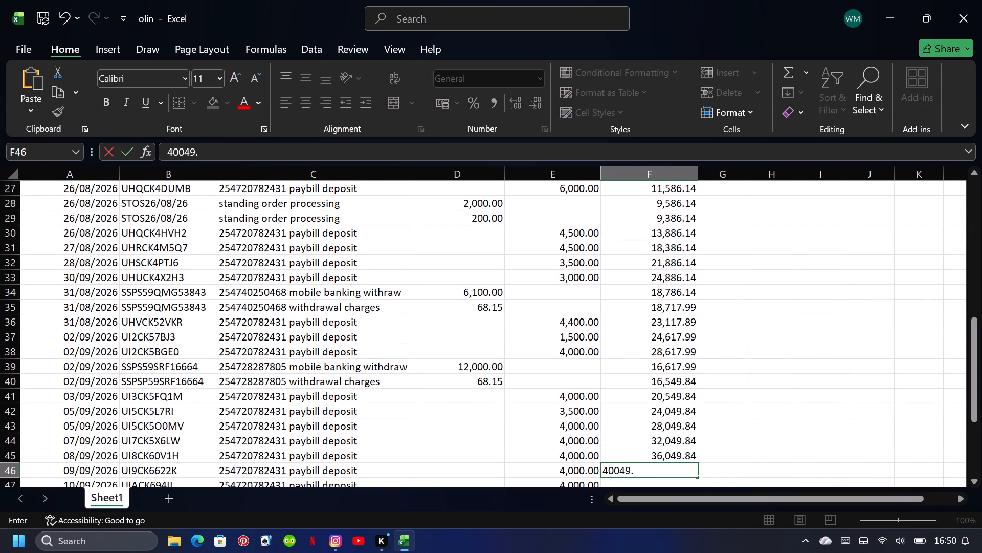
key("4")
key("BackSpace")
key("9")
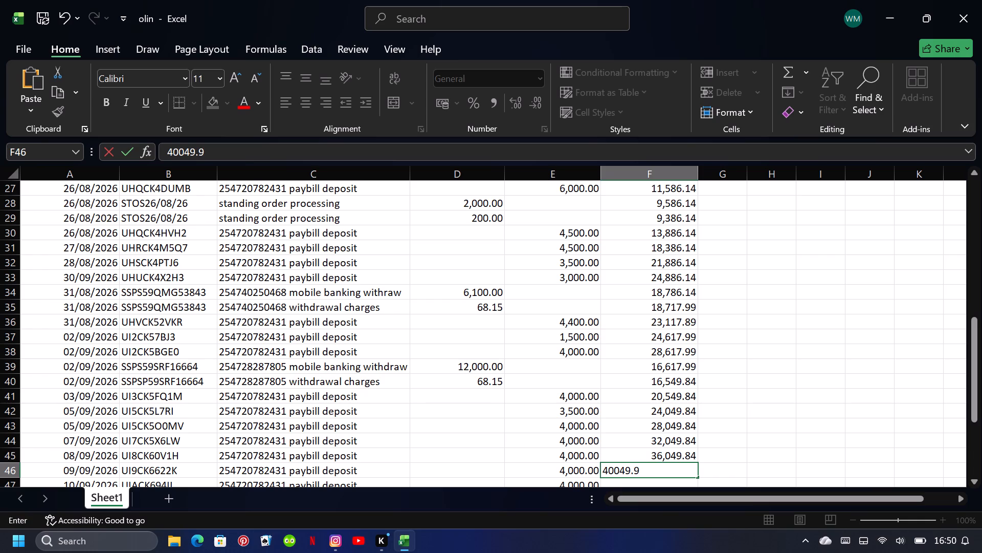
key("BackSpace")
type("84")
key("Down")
Enter the balances 44049.84 in F47 and 46549.84 in F48 for the 10/09/2026 and 11/09/2026 paybill deposits.
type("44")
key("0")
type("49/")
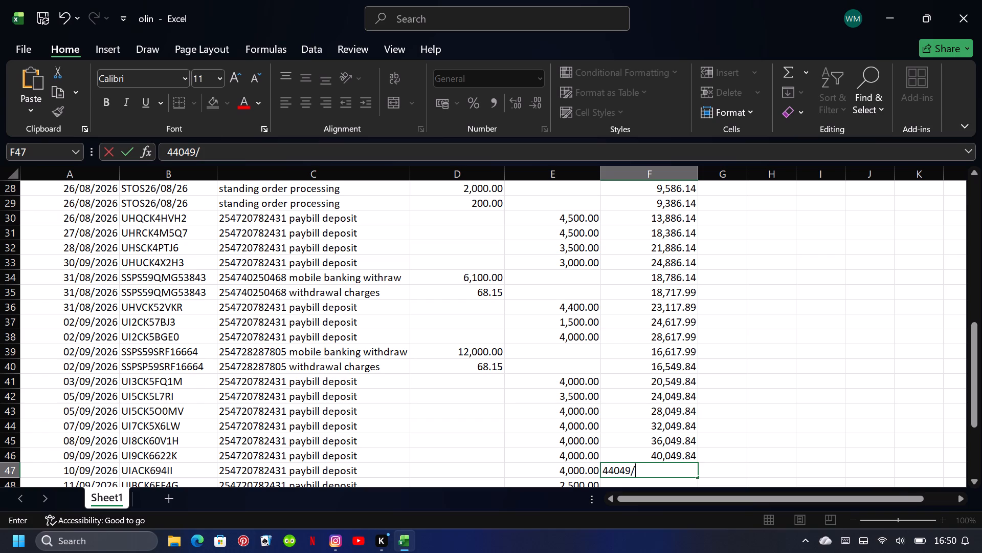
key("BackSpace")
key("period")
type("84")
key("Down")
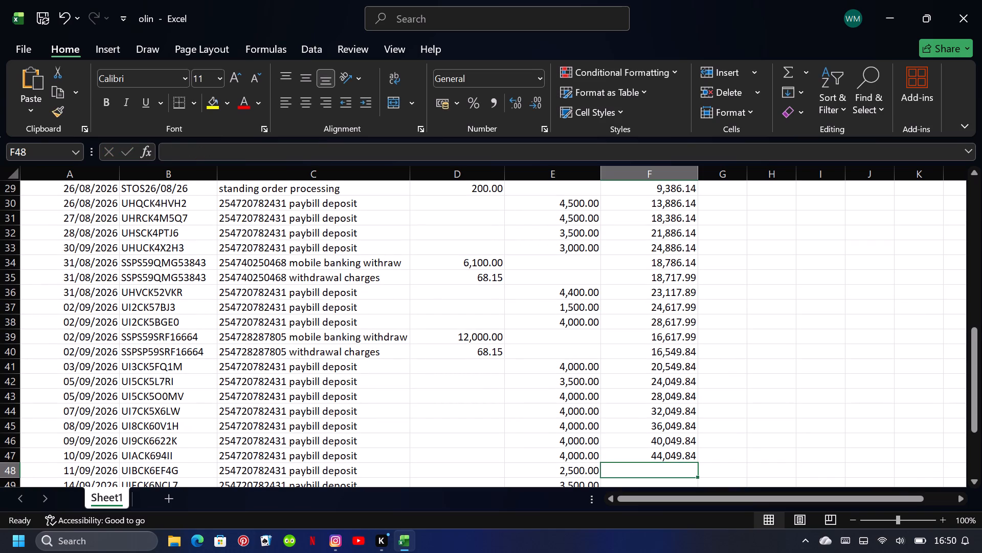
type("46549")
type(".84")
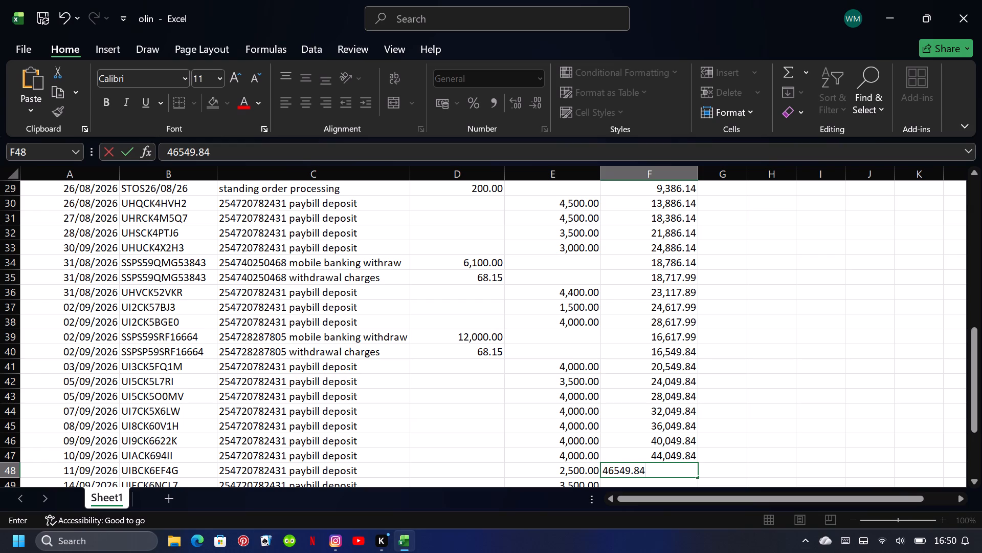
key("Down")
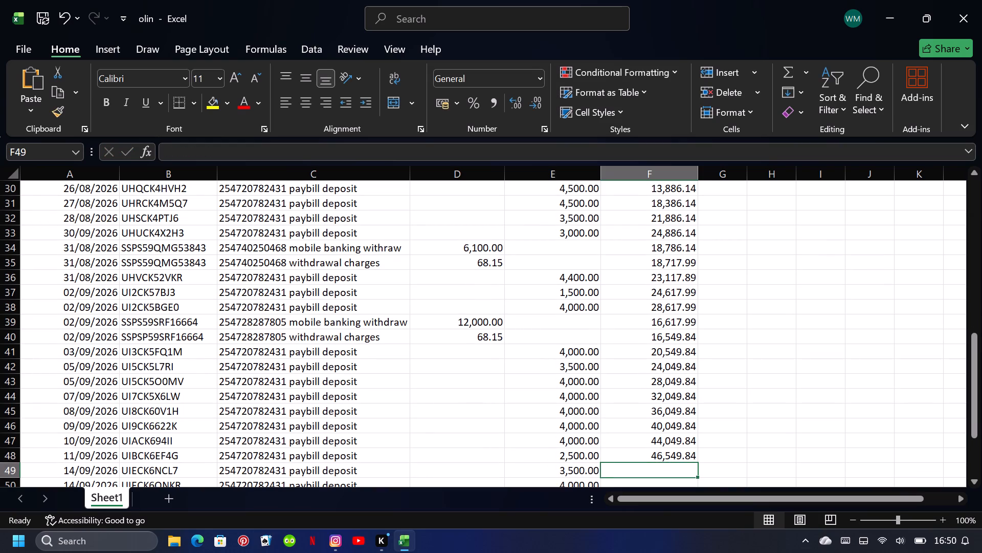
Enter the balances 50049.84 in F49 and 54049.84 in F50 for the two 14/09/2026 paybill deposits.
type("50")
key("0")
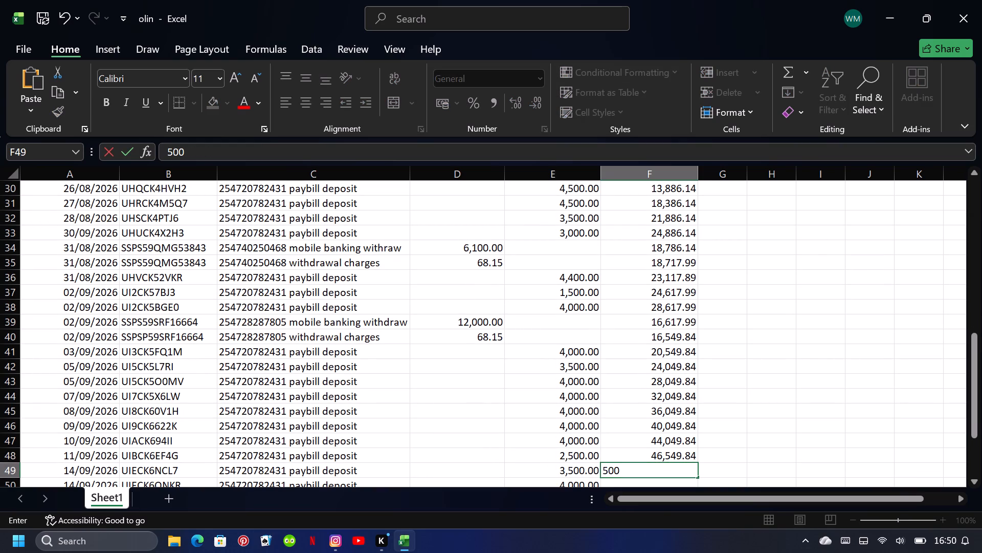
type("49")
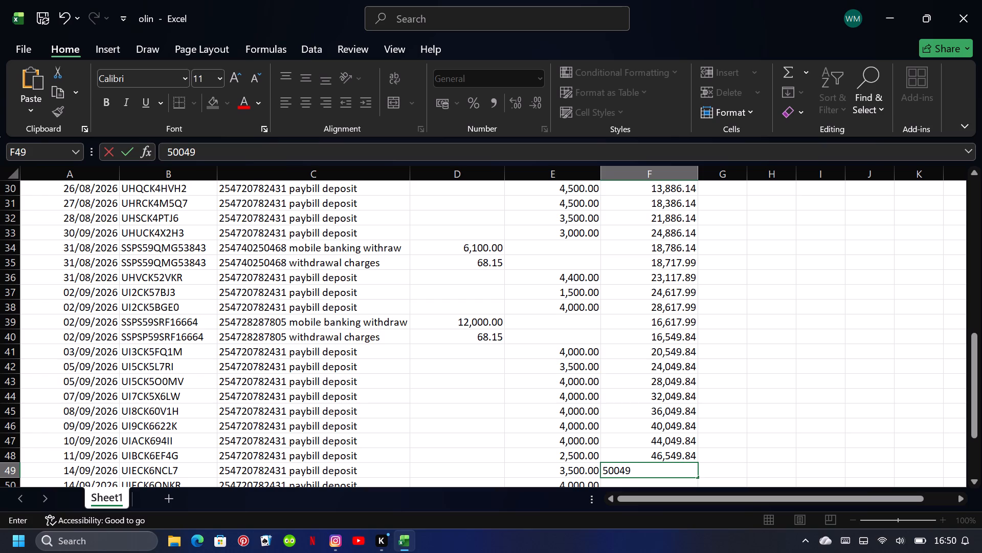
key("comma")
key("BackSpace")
type(".84")
key("Down")
type("54")
key("0")
type("49")
type(".84")
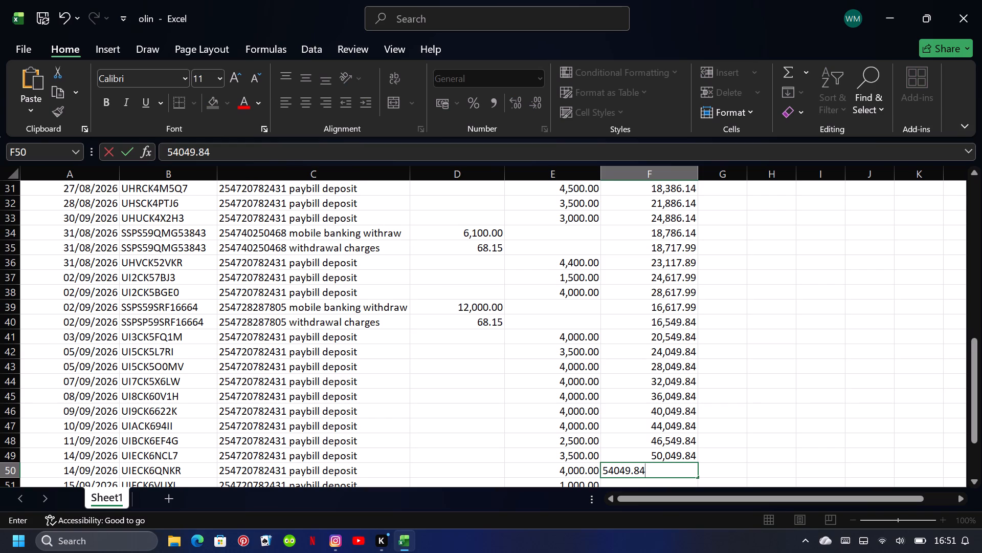
key("Down")
Enter the balances 55049.84 in F51 and 59049.84 in F52 for the 15/09/2026 and 16/09/2026 paybill deposits.
type("55")
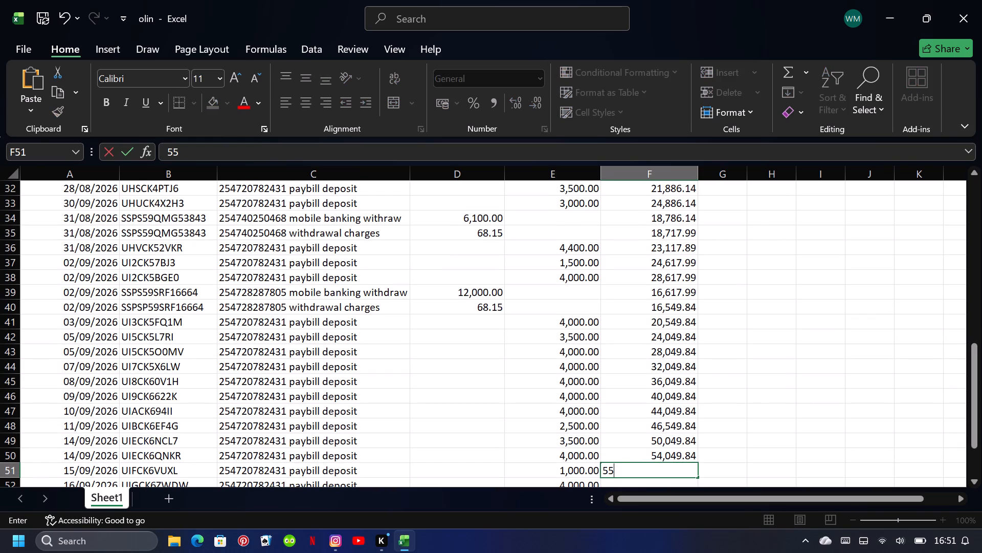
key("0")
type("49.8")
key("4")
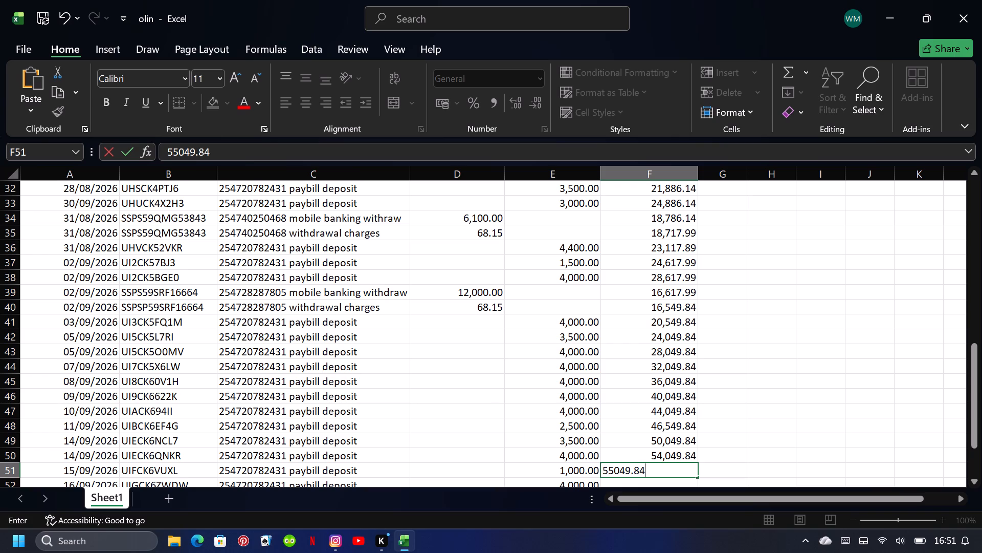
key("Down")
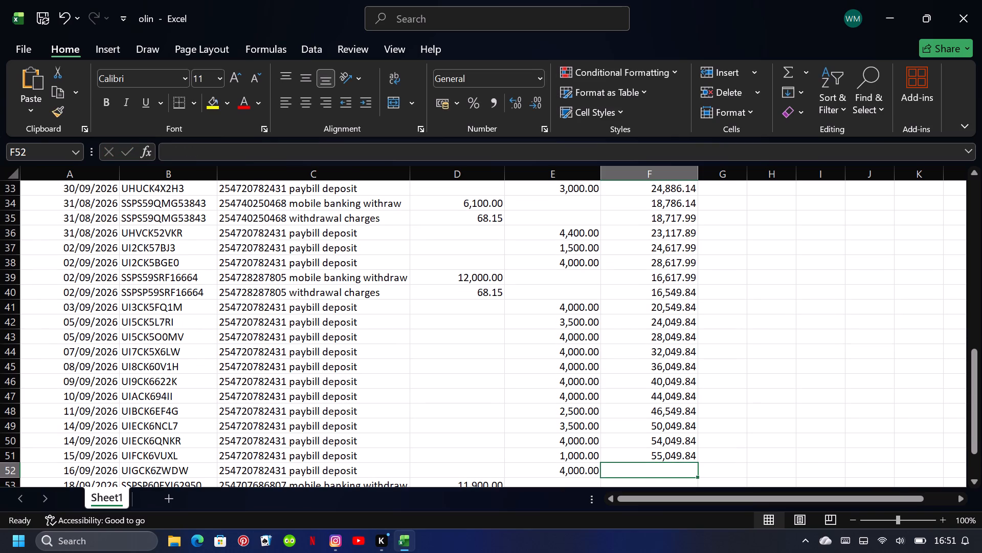
key("5")
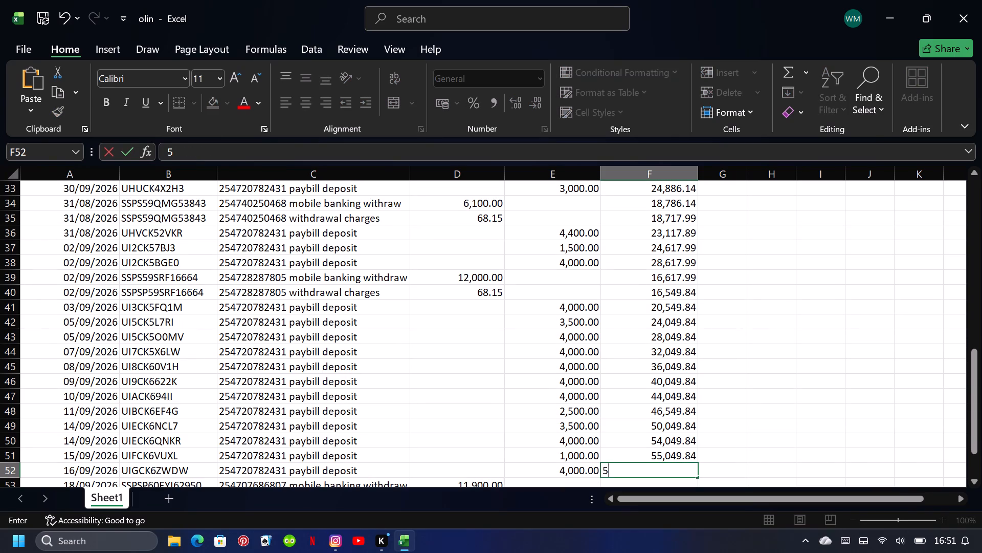
key("9")
key("0")
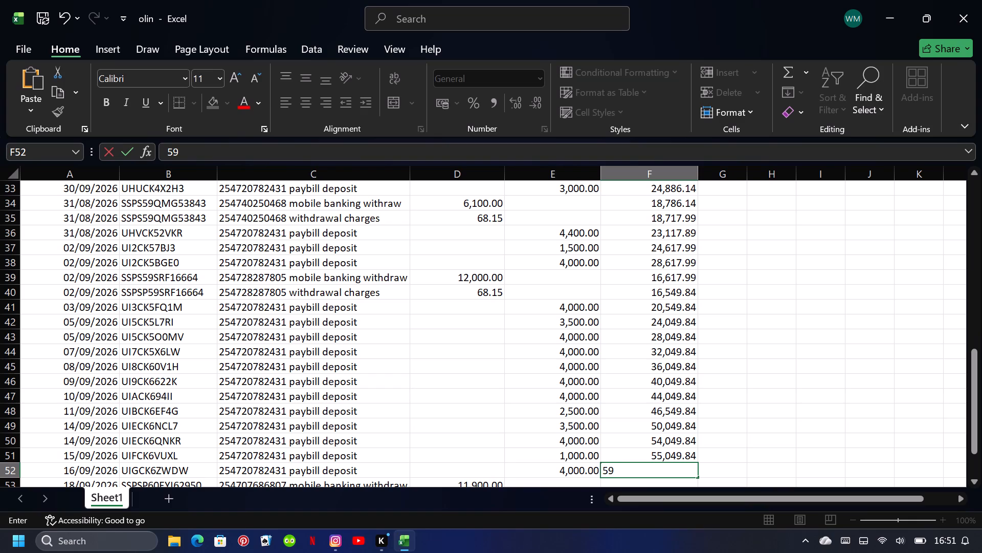
type("48")
key("BackSpace")
type("9.84")
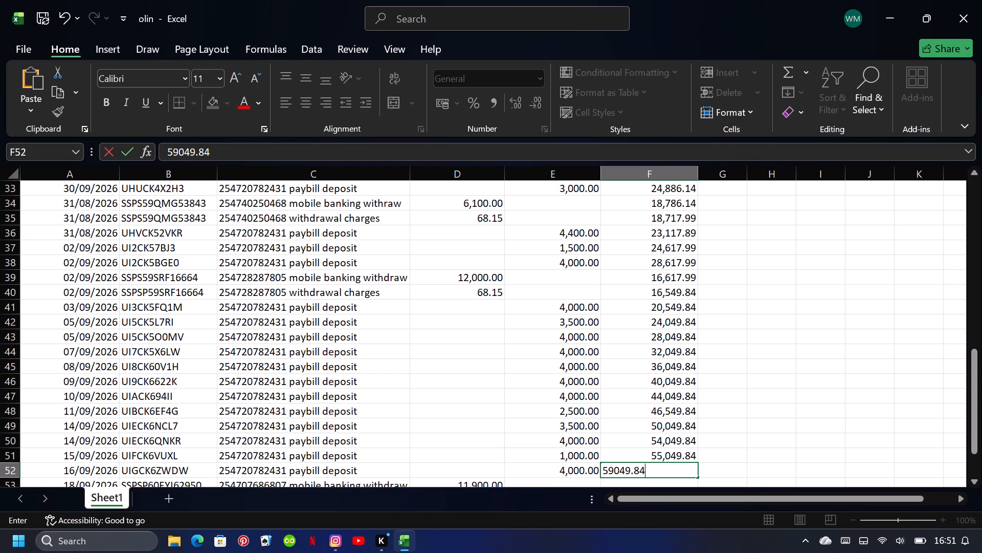
key("Down")
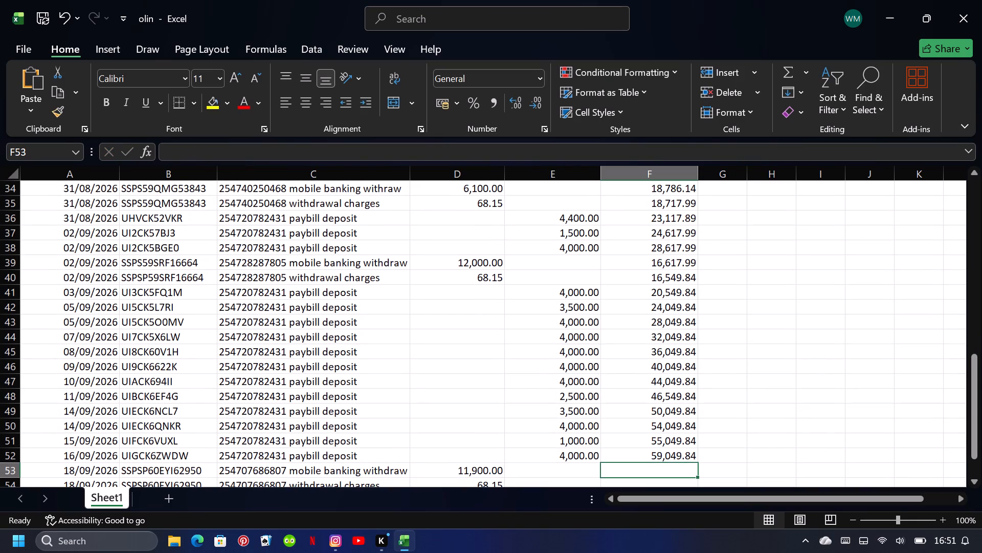
Enter the balances 47149.84 in F53 and 47081.69 in F54 for the 11,900.00 mobile banking withdrawal of 18/09/2026 and its charges.
type("47")
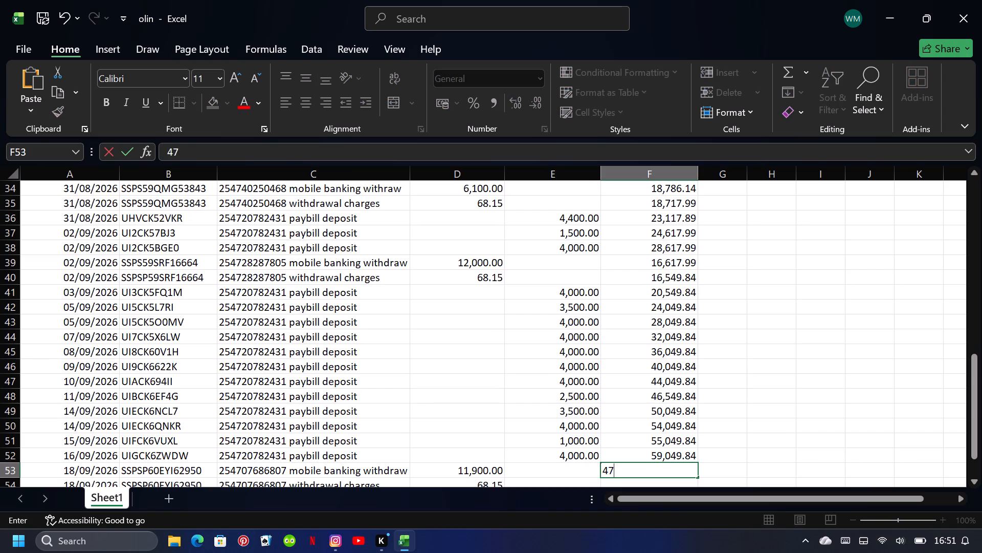
type("149")
type(".84")
key("Down")
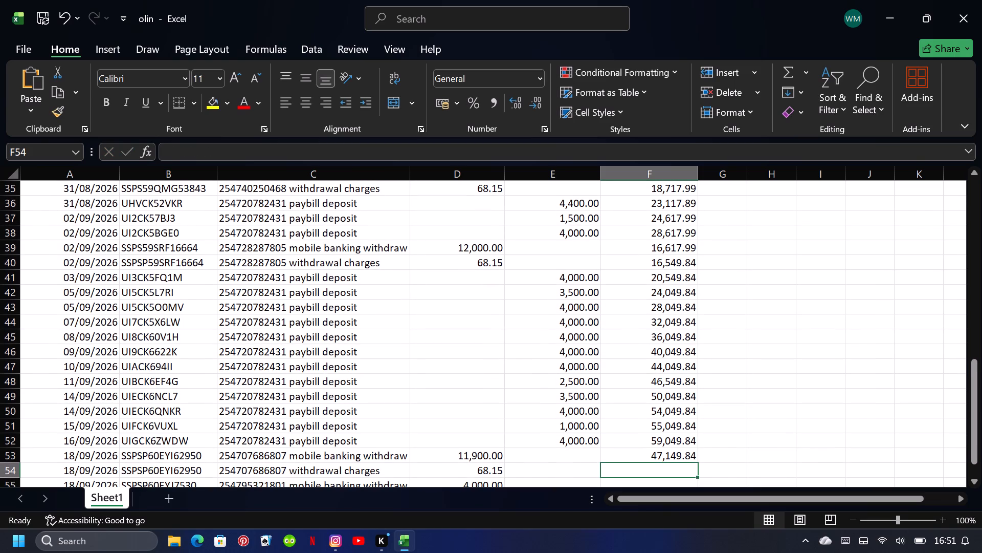
key("4")
key("7")
type("081")
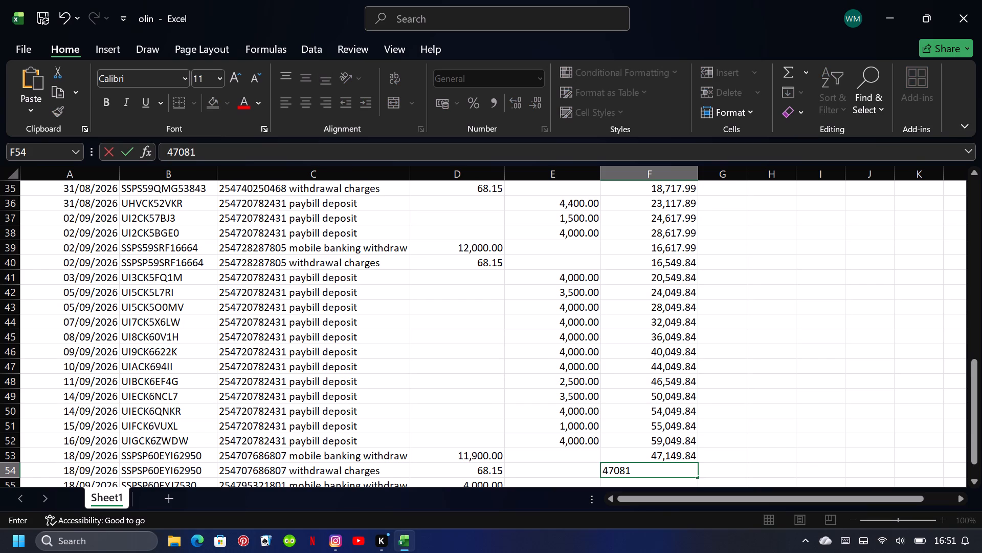
key("period")
type("69")
key("Down")
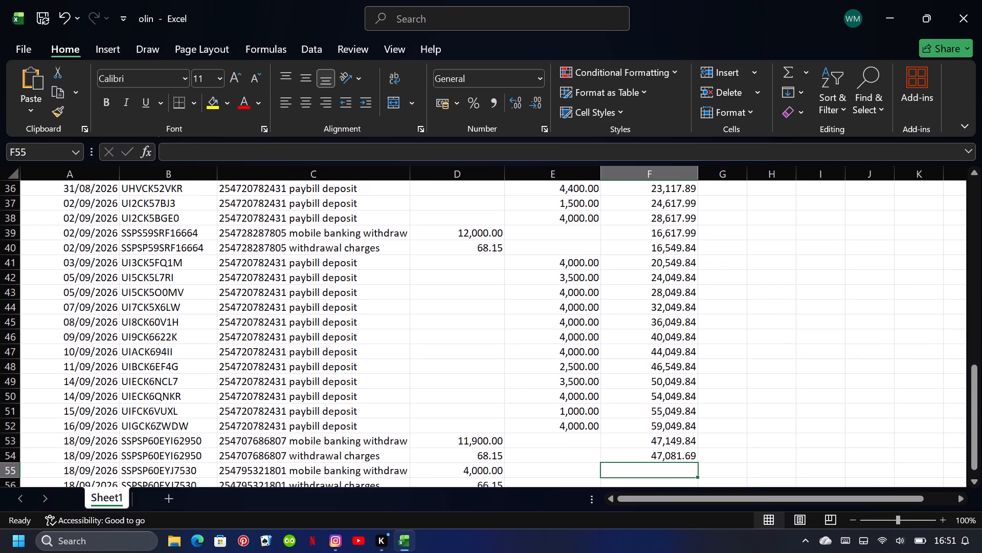
Enter the balances 43081.69 in F55 and 43015.54 in F56 for the 4,000.00 mobile banking withdrawal of 18/09/2026 and its charges.
type("43")
type("081")
key("period")
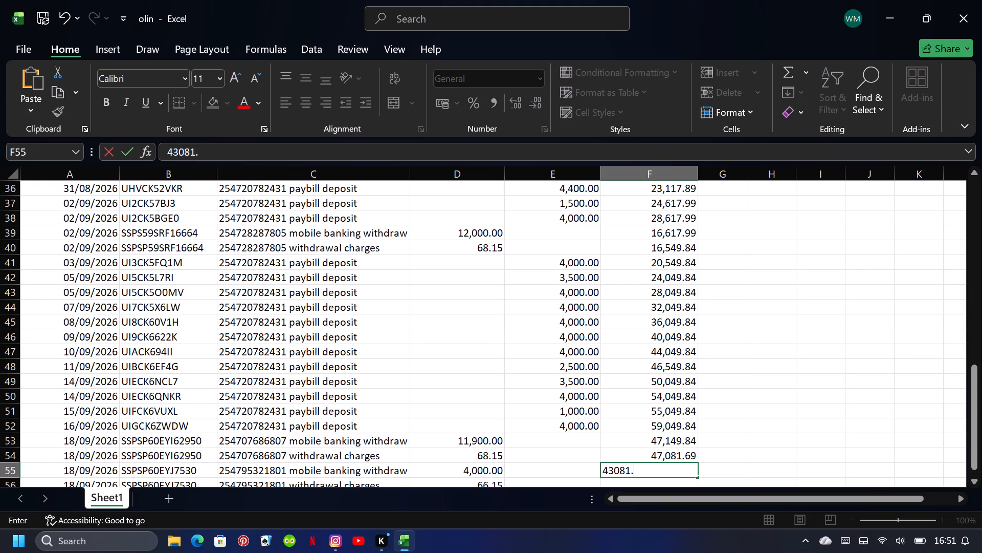
type("69")
key("Down")
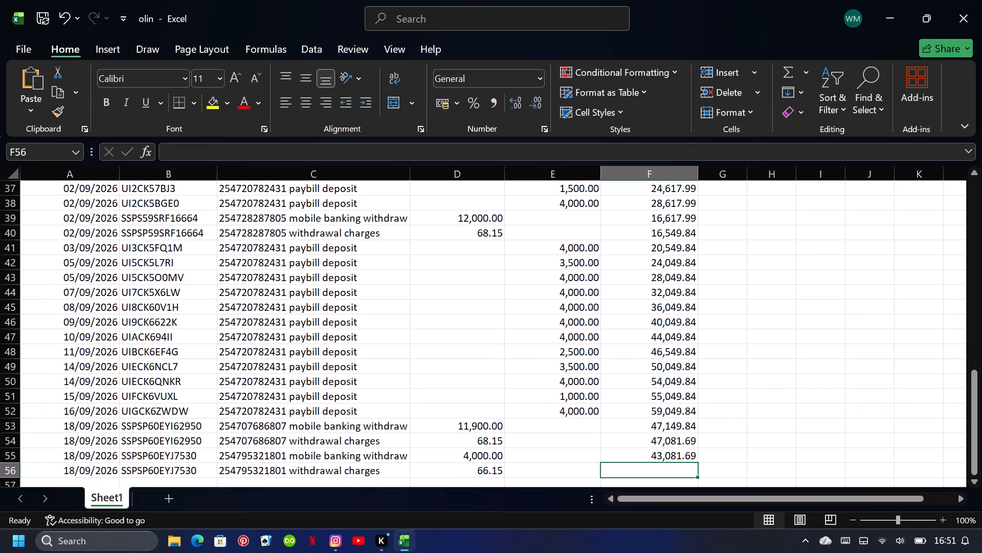
type("43")
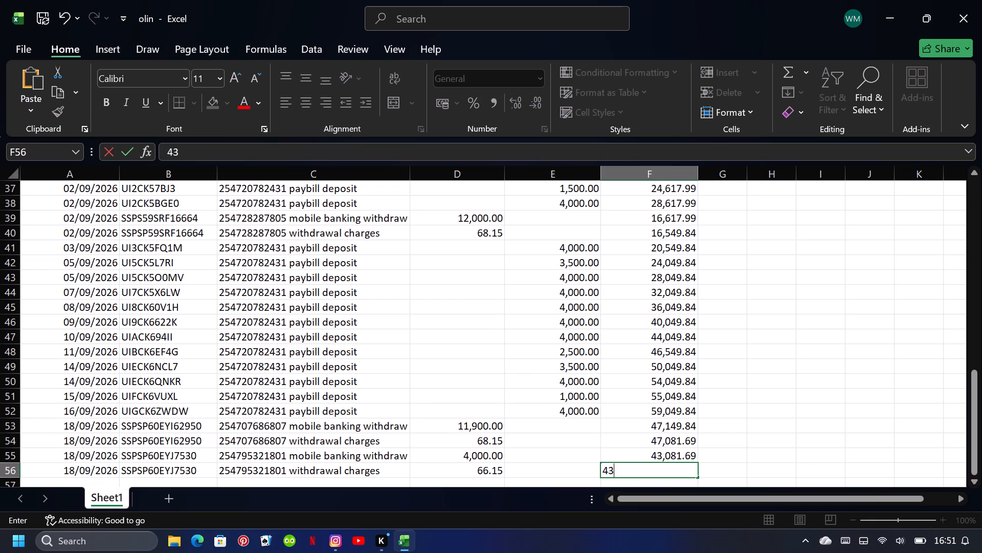
key("0")
type("15")
key("period")
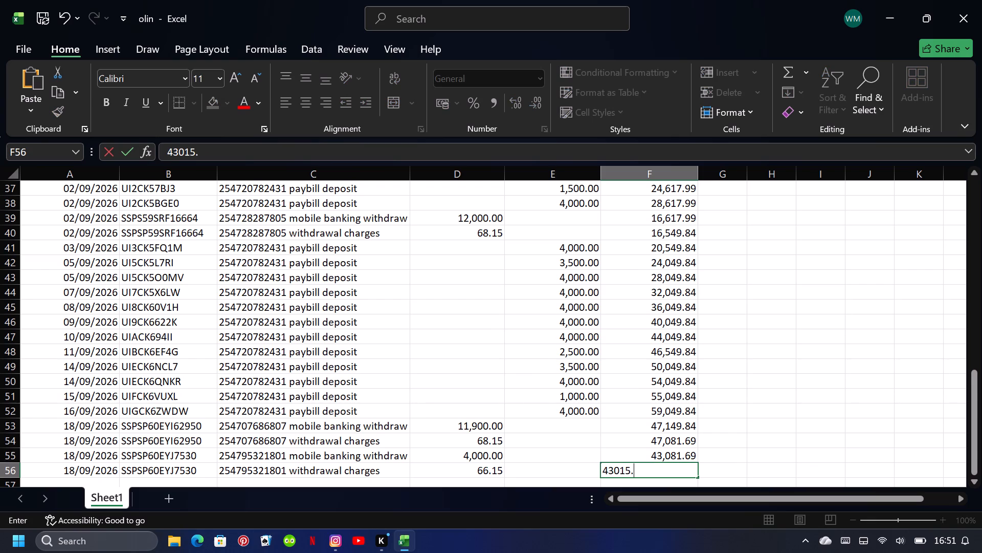
type("54")
key("Down")
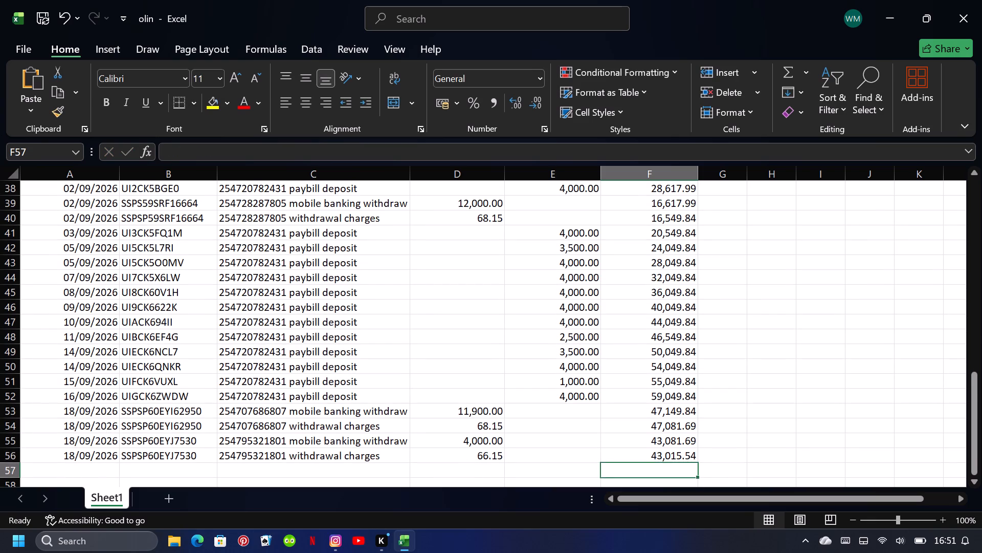
Toggle bold off across the whole header row 1 of the statement.
key("Up")
key("Up")
key("Up")
key("Up")
key("Up")
key("Up")
key("Up")
key("Up")
key("Up")
key("Up")
key("Up")
key("Up")
key("Up")
key("Up")
key("Up")
key("Up")
key("Up")
key("Up")
key("Up")
key("Up")
key("Up")
key("Up")
key("Up")
key("Up")
key("Up")
key("Up")
key("Up")
key("Up")
key("Up")
key("Up")
key("Up")
key("Up")
key("Up")
key("Up")
key("Up")
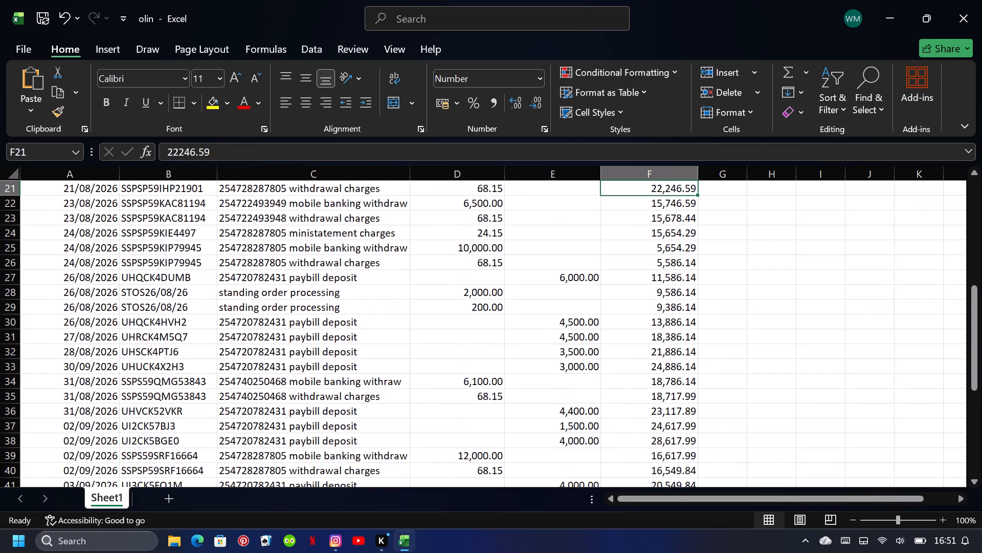
key("Up")
key("Up")
key("Up")
key("Up")
key("Up")
key("Up")
key("Up")
key("Up")
key("Up")
key("Up")
key("Up")
key("Up")
key("Up")
key("Up")
key("Up")
key("Up")
key("Up")
key("Up")
key("Up")
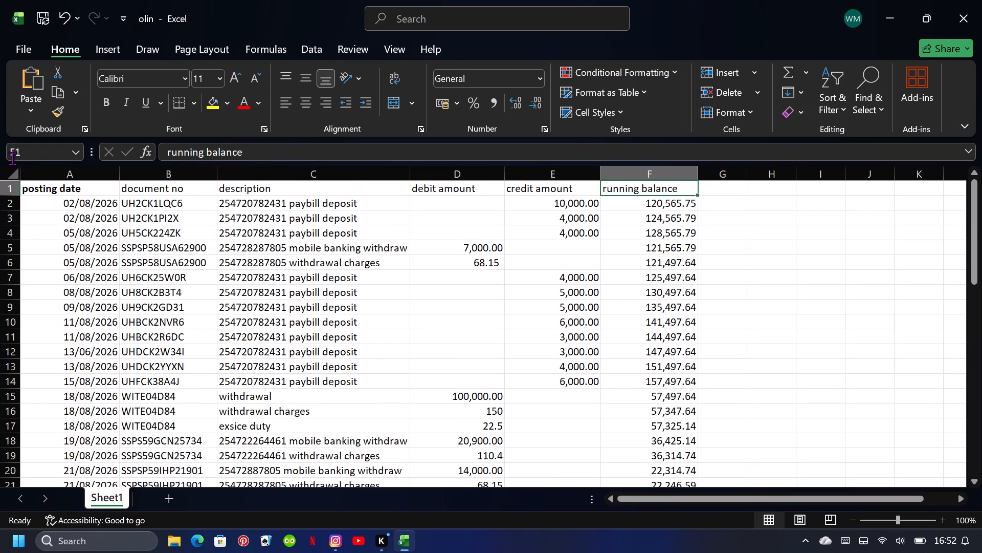
left_click(8, 185)
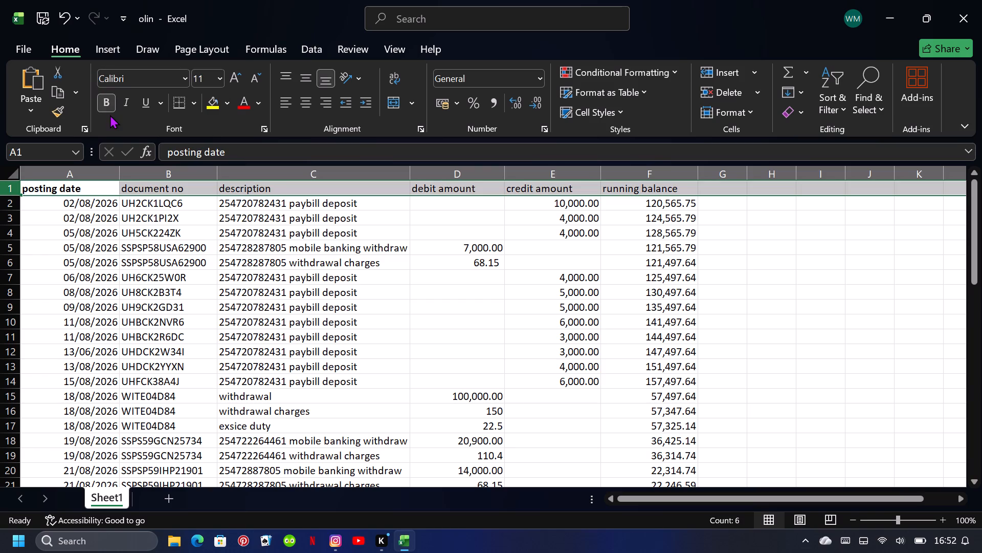
left_click(107, 109)
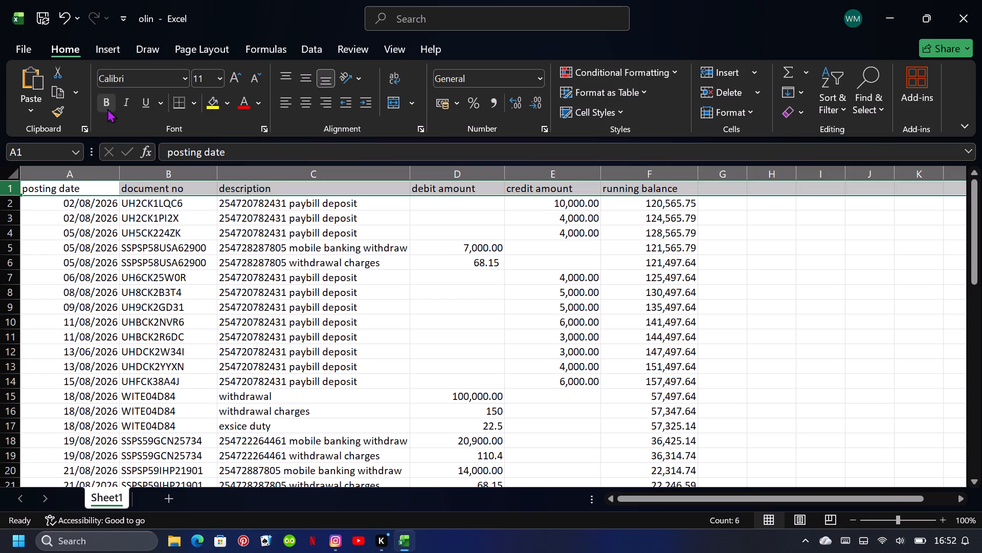
Make the text of the whole header row 1 bold.
left_click(107, 109)
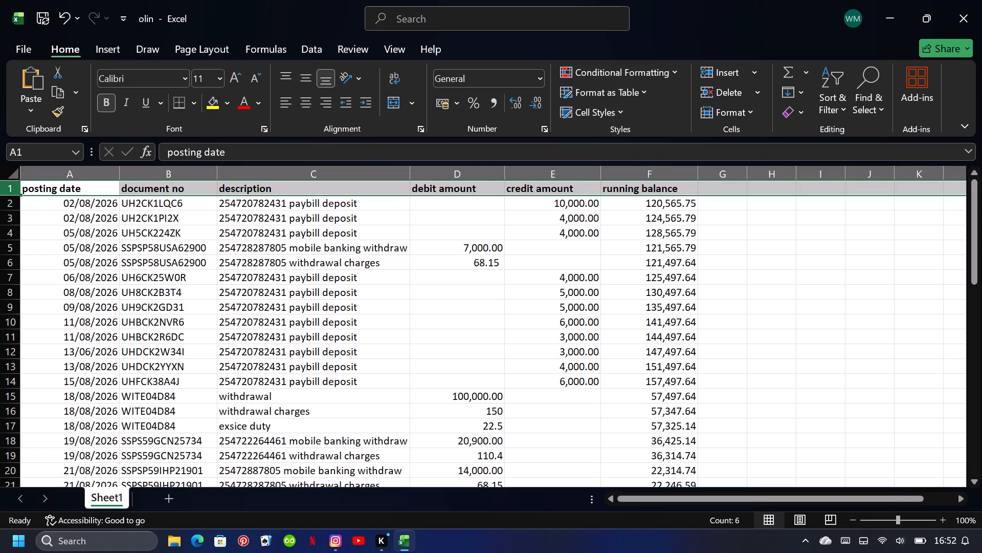
left_click(53, 208)
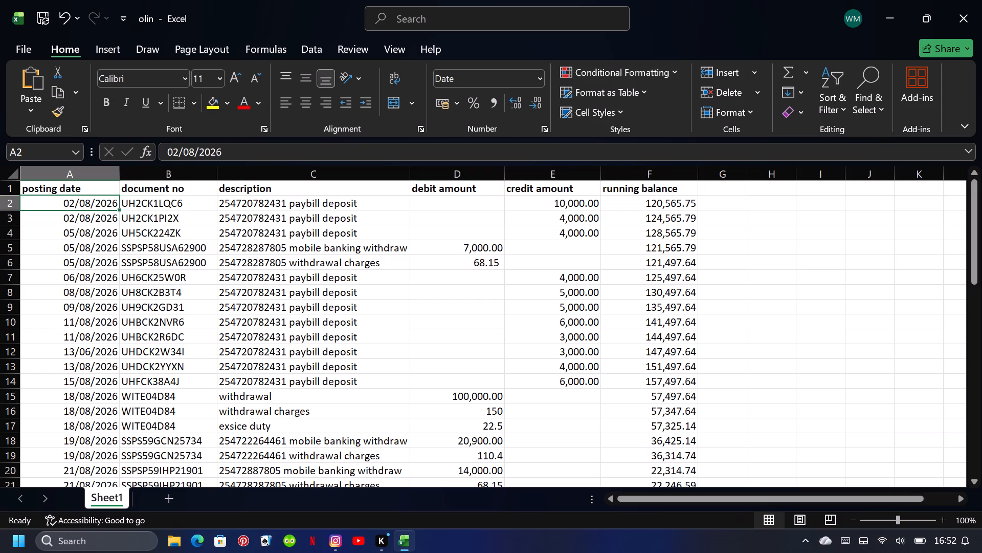
Make header row 1 slightly taller than the transaction rows beneath it.
left_click(8, 186)
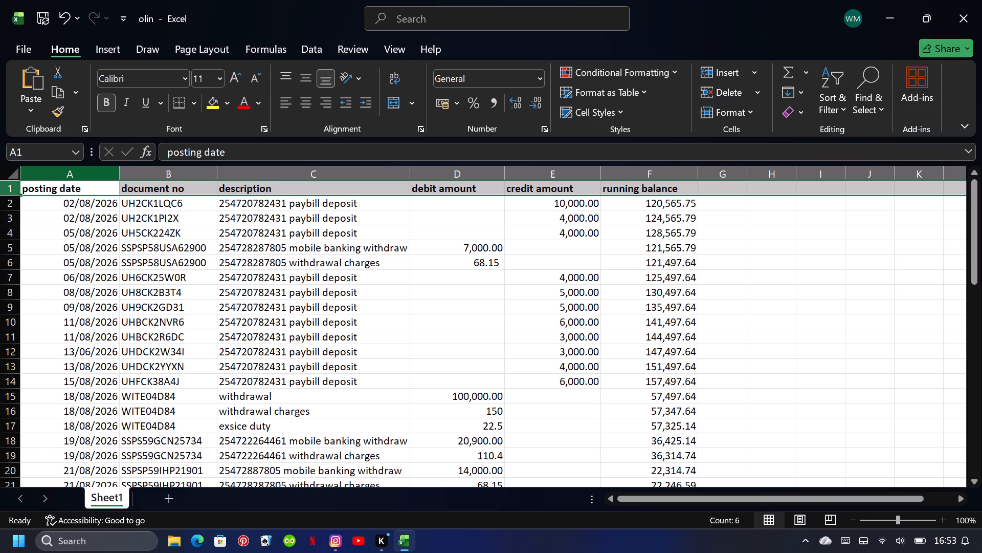
left_click_drag(10, 197, 10, 202)
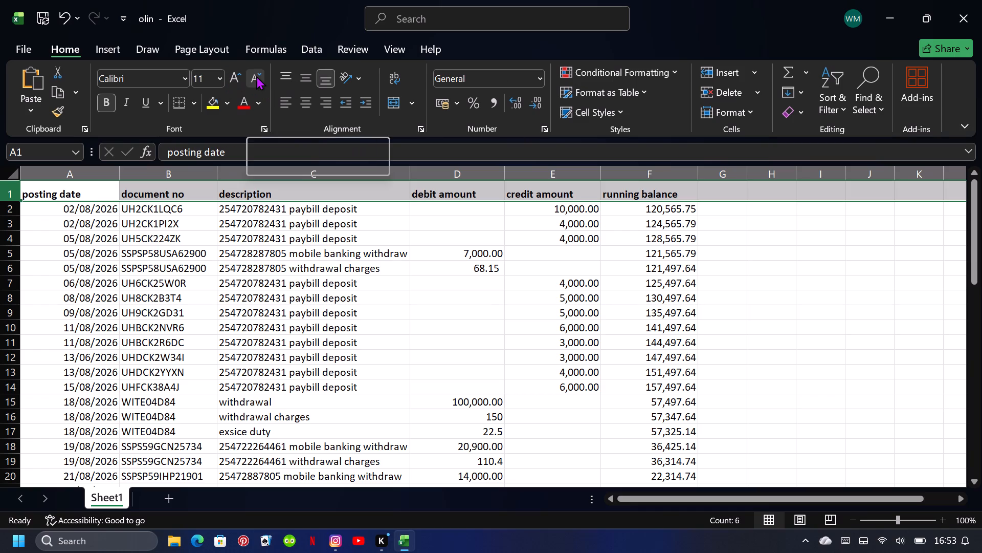
left_click(103, 52)
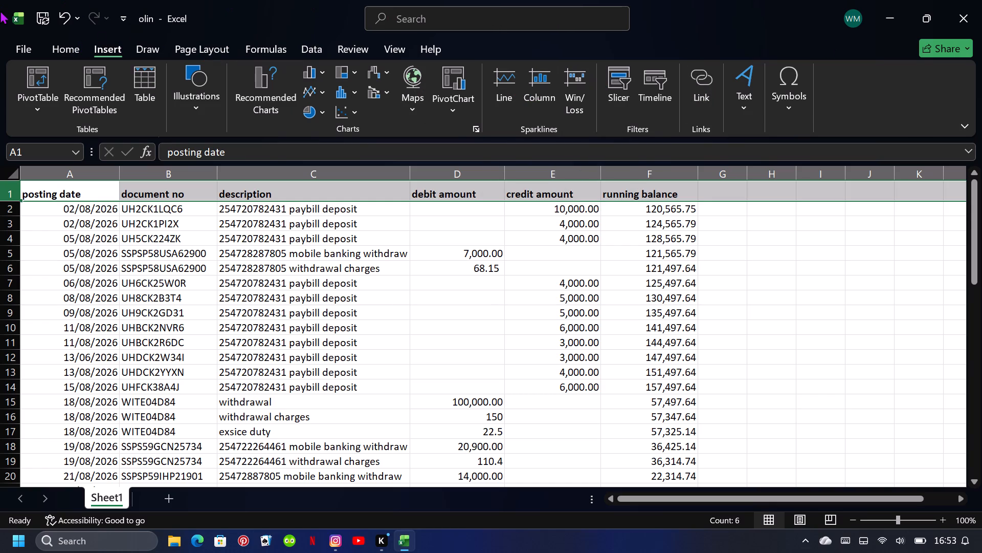
Save a copy of the statement as an Excel Workbook named olin 2 in the OneDrive Documents folder.
left_click(20, 46)
left_click(53, 261)
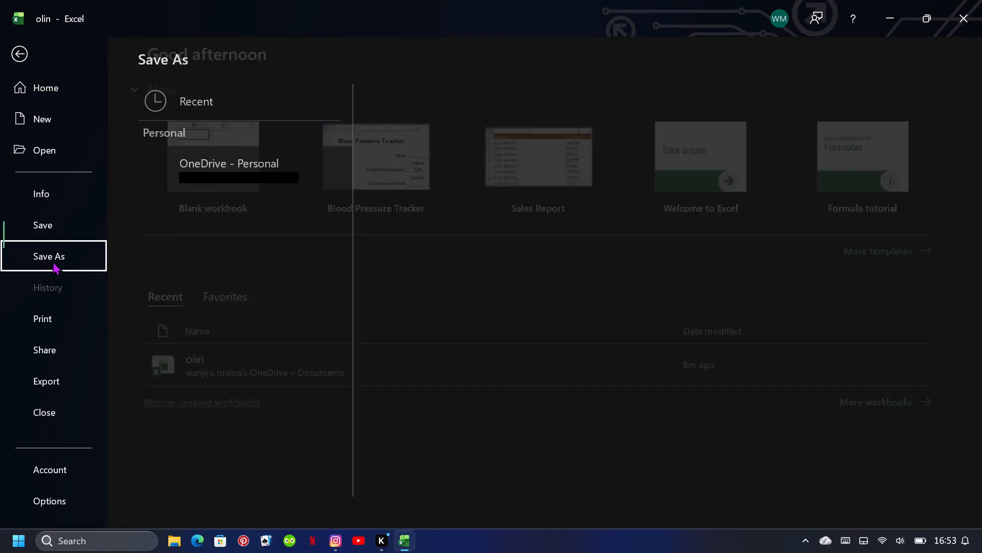
left_click(163, 393)
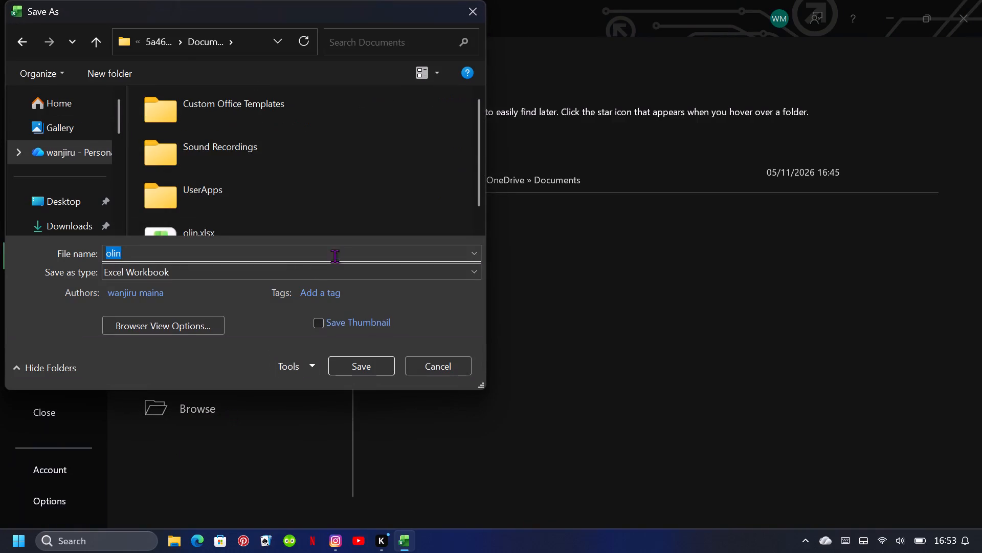
left_click(251, 249)
key("space")
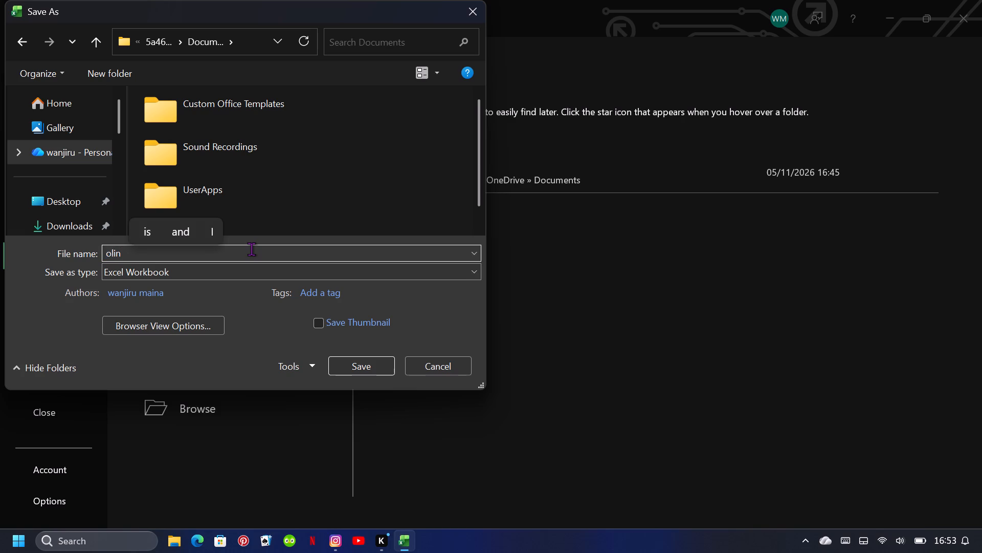
key("2")
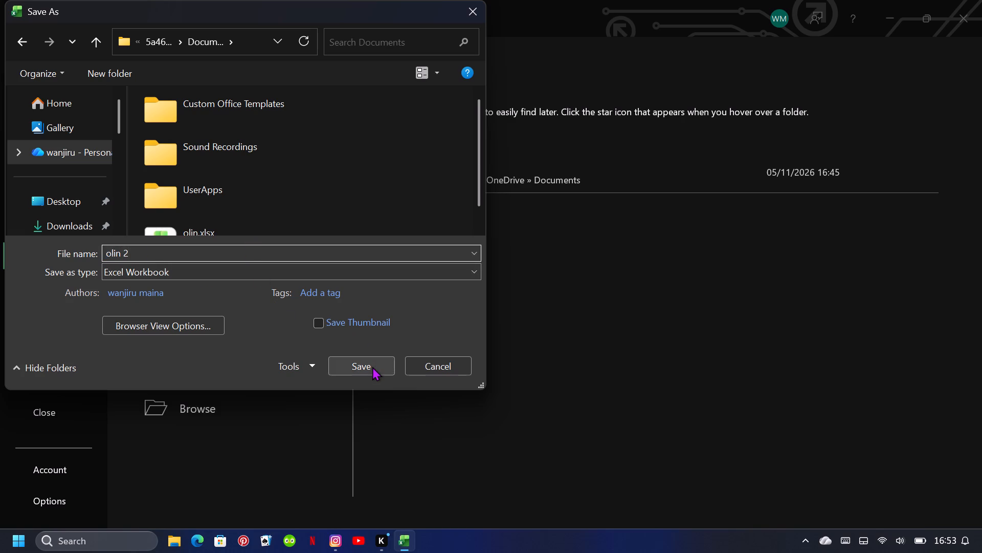
left_click(372, 367)
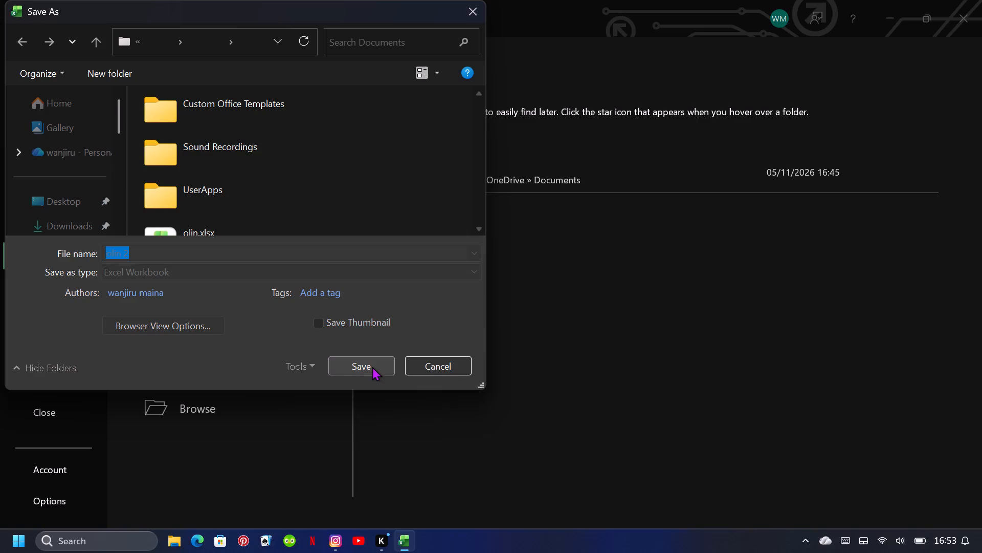
left_click(372, 367)
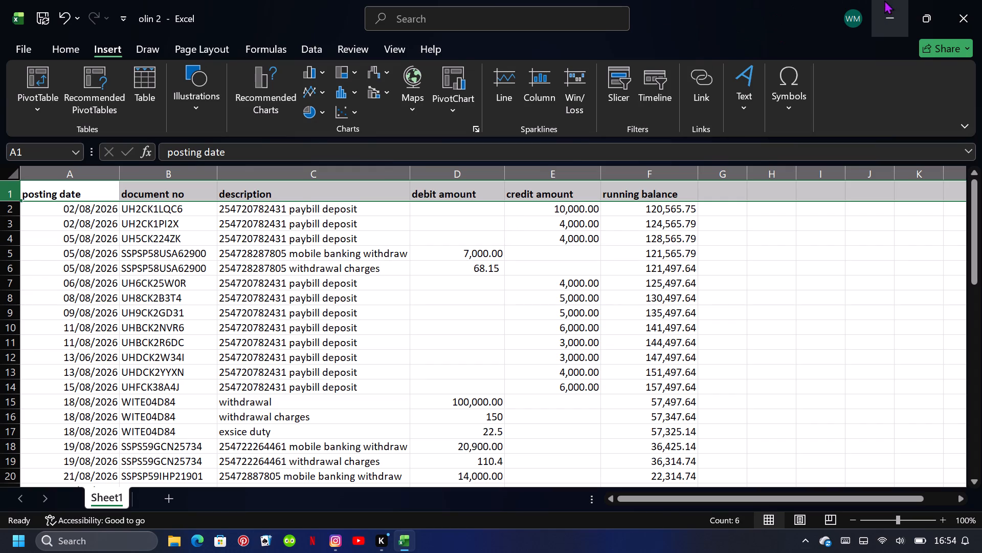
Close the olin 2 workbook.
left_click(952, 0)
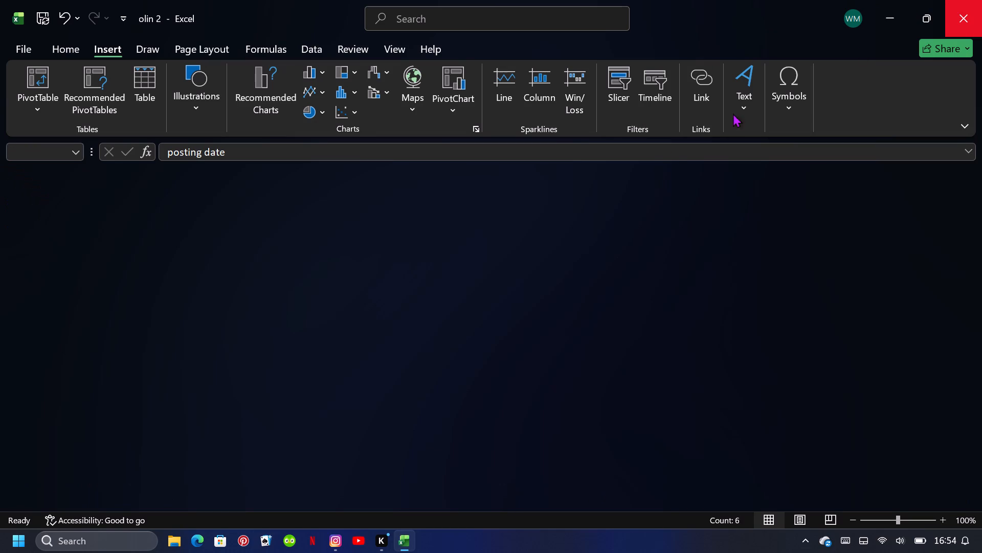